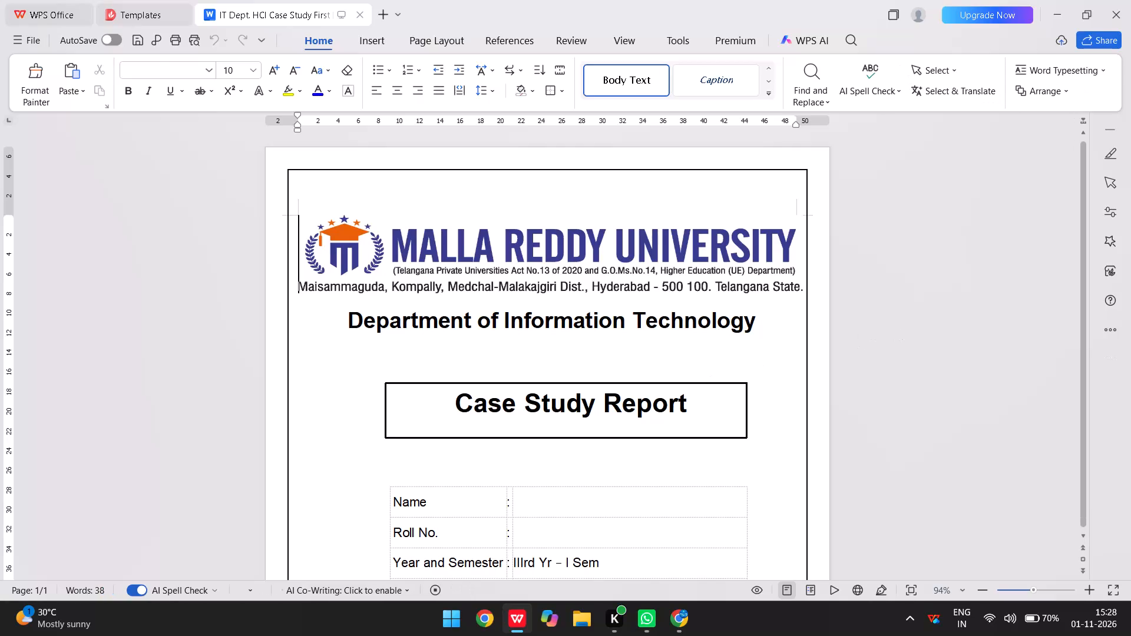
Examine the Case Study Report cover page down to the table of student and subject details.
scroll(667, 384, "down", 7)
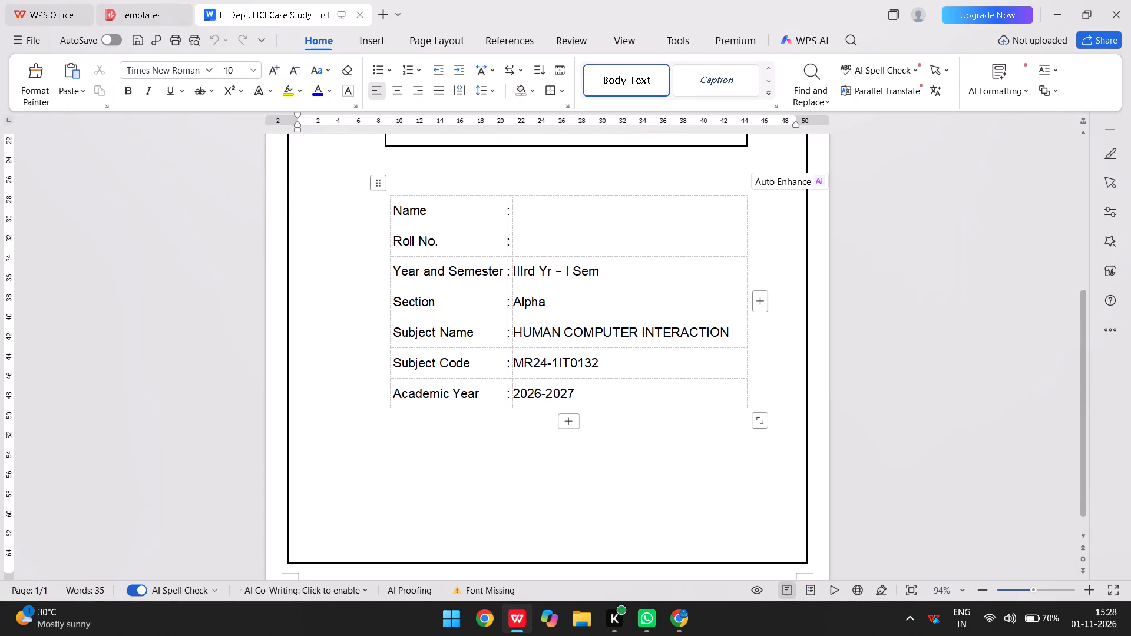
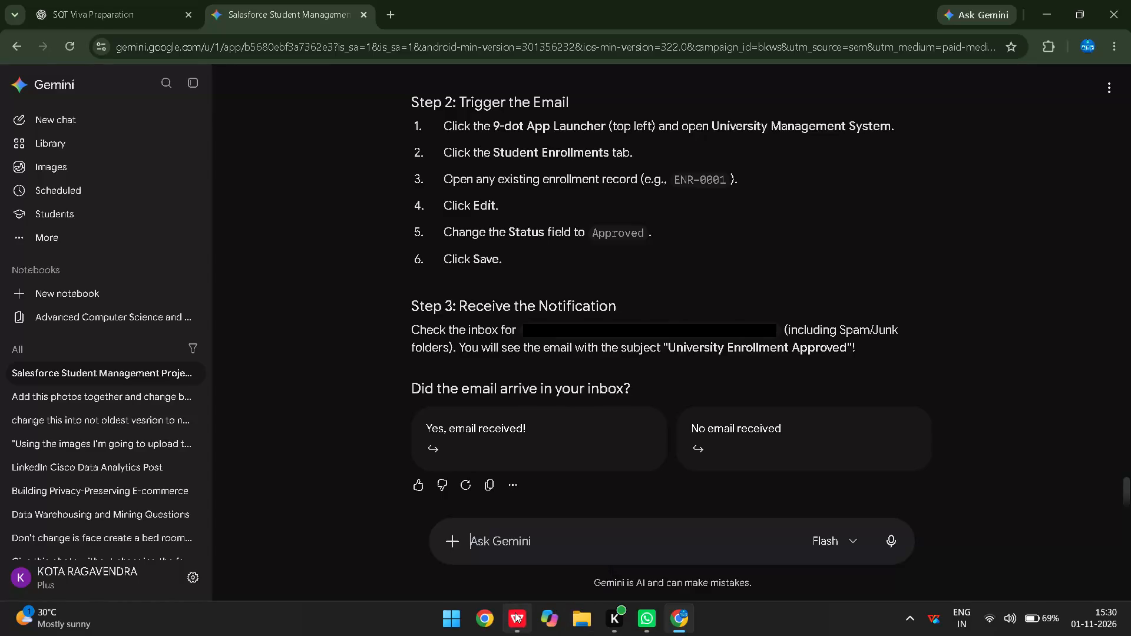
Switch to the WPS Office case study report and replace COMPUTER INTERACTION in the Subject Name row with the copied word Psychology.
left_click(515, 612)
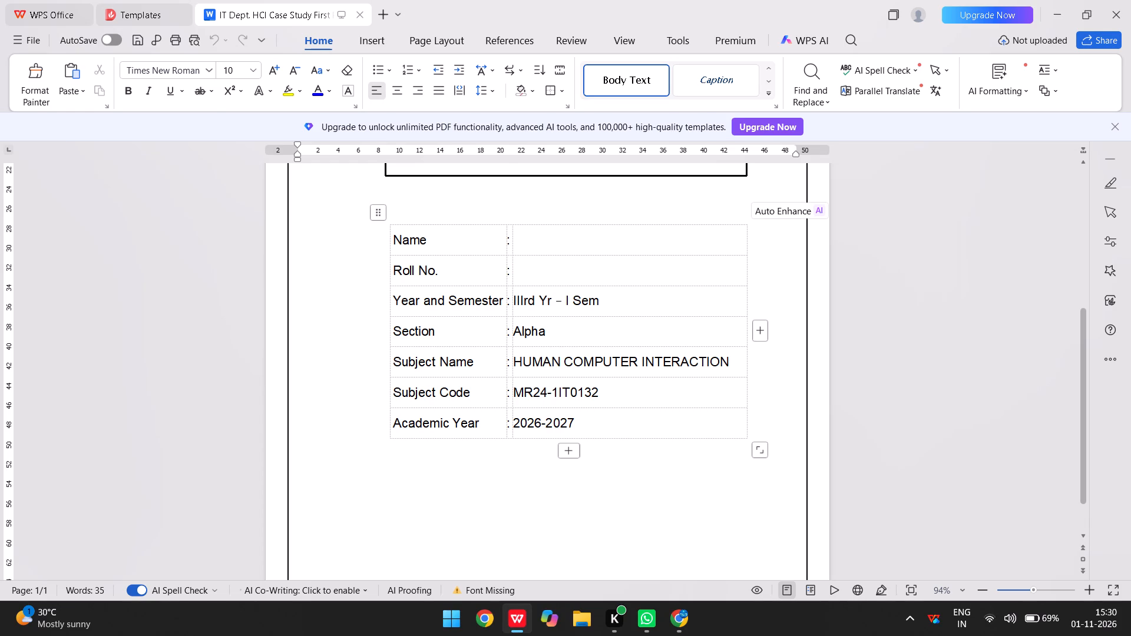
left_click_drag(735, 361, 566, 363)
key("ctrl+v")
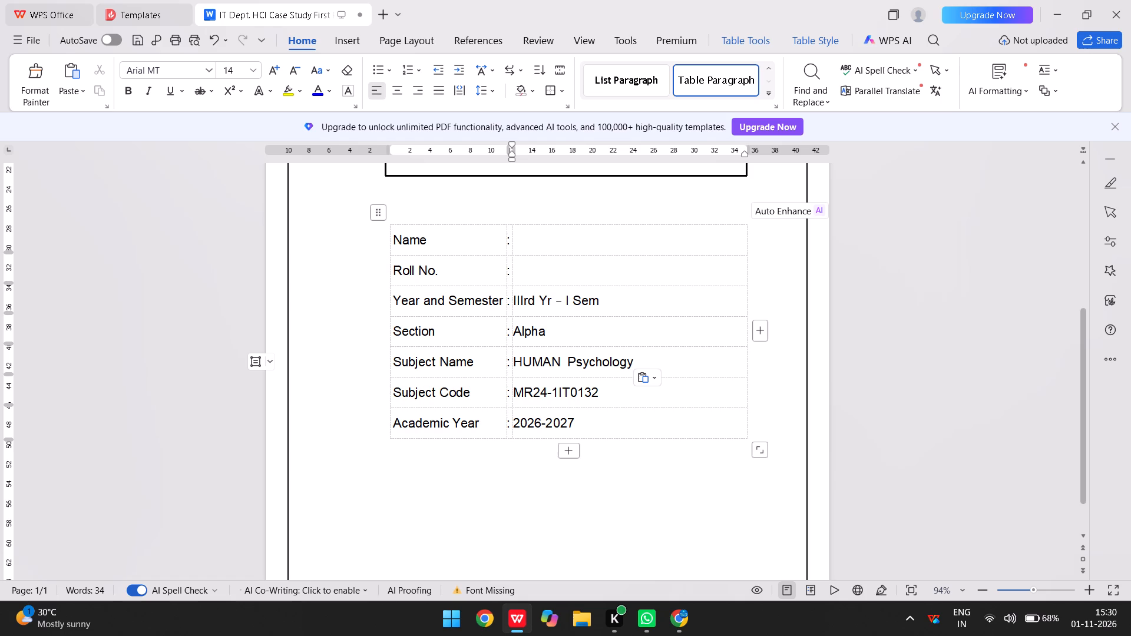
left_click(584, 364)
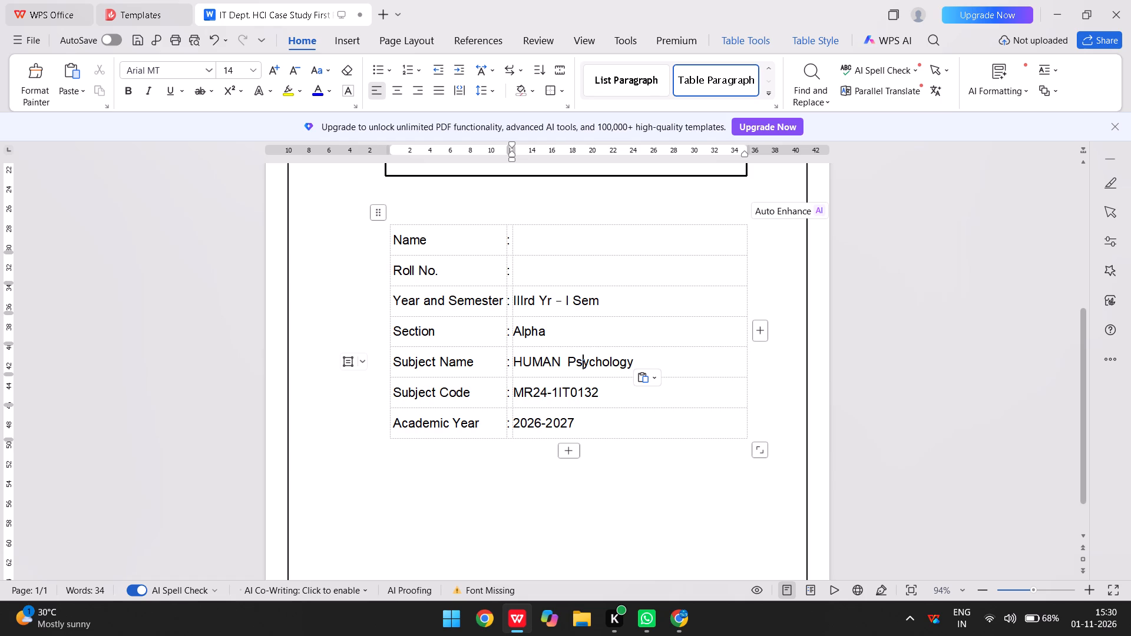
Rewrite the second word of the Subject Name entry in capitals as PSYCHOLOGY.
key("BackSpace")
key("BackSpace")
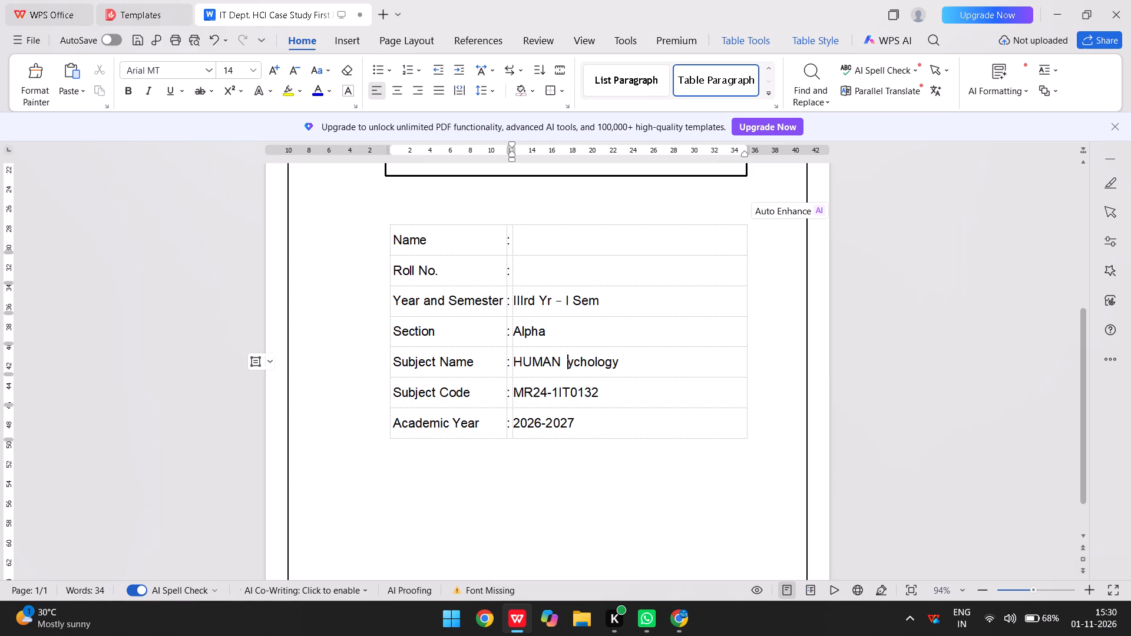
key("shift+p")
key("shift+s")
key("Right")
key("Right")
key("BackSpace")
key("BackSpace")
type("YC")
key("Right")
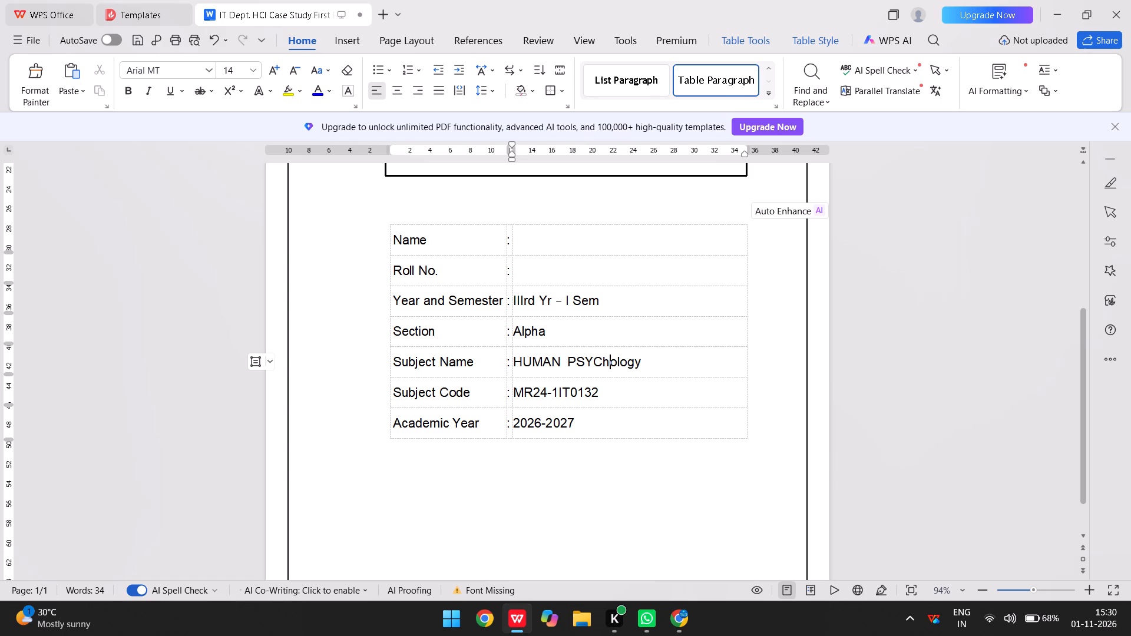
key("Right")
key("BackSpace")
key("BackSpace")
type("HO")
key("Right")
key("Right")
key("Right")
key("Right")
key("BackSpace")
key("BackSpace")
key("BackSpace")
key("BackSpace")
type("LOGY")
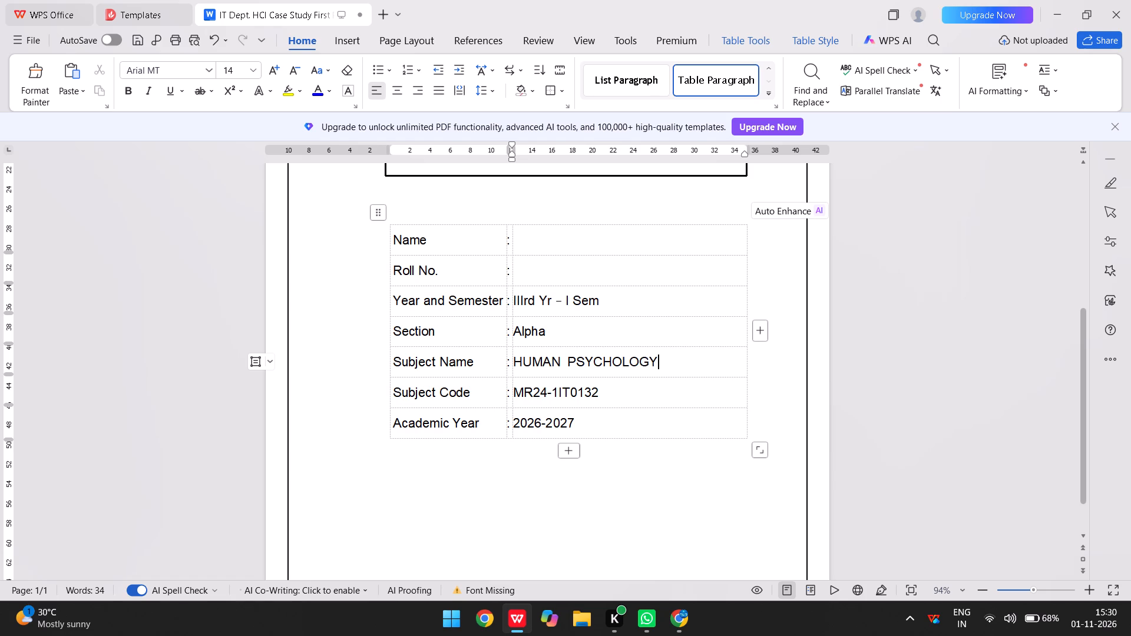
Fill in the student's name and roll number in the Name and Roll No. rows of the cover page table.
scroll(673, 402, "up", 1)
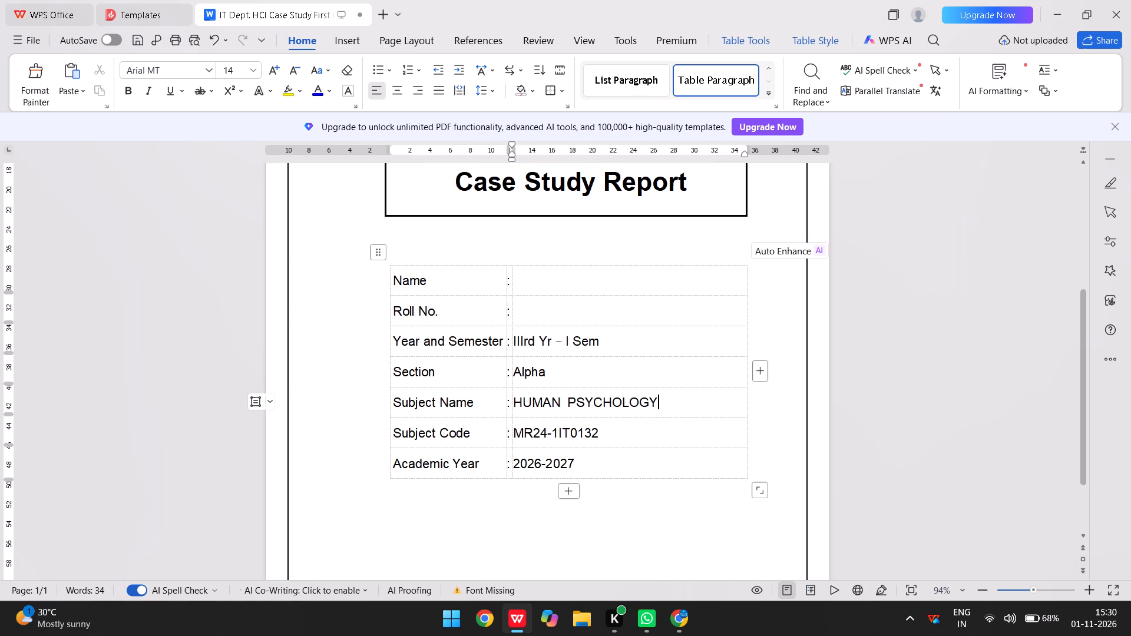
left_click(549, 289)
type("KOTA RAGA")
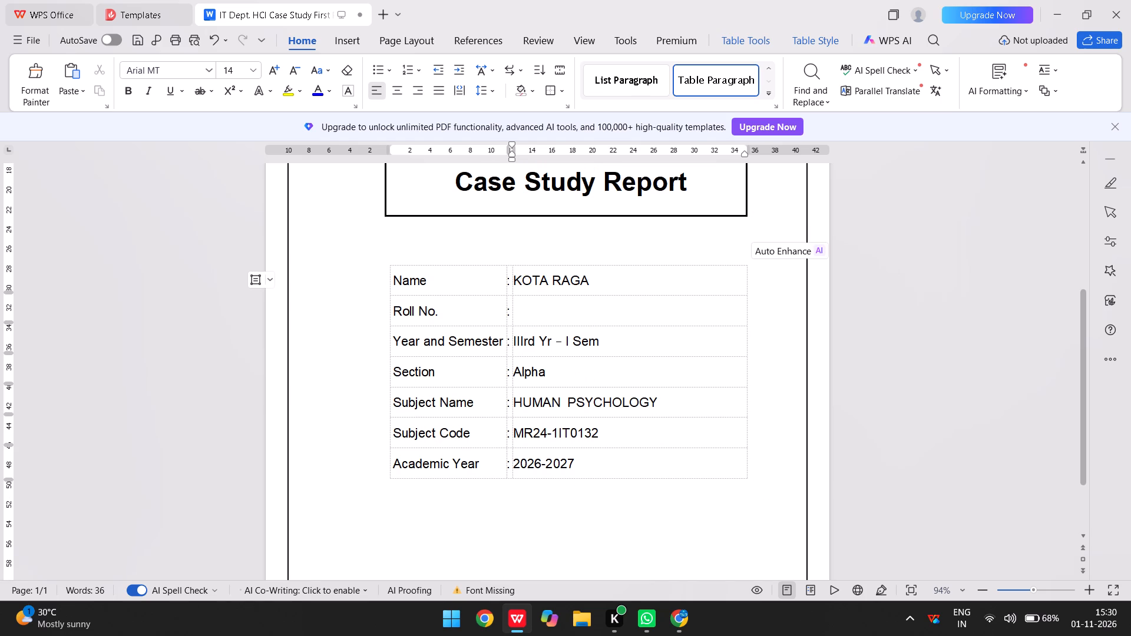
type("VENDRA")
left_click(536, 314)
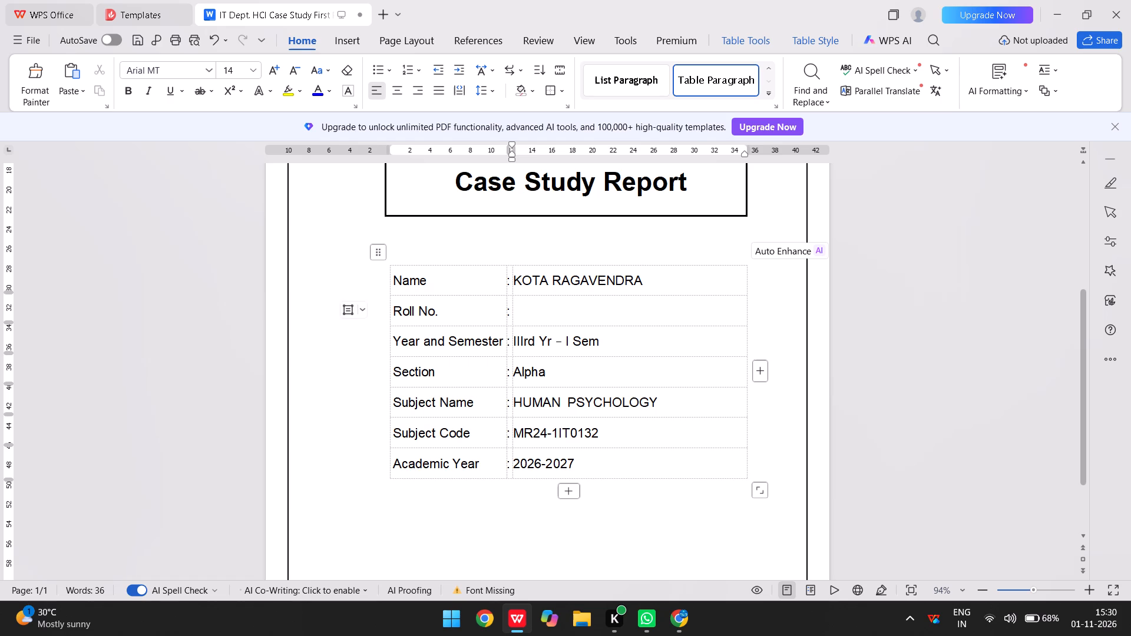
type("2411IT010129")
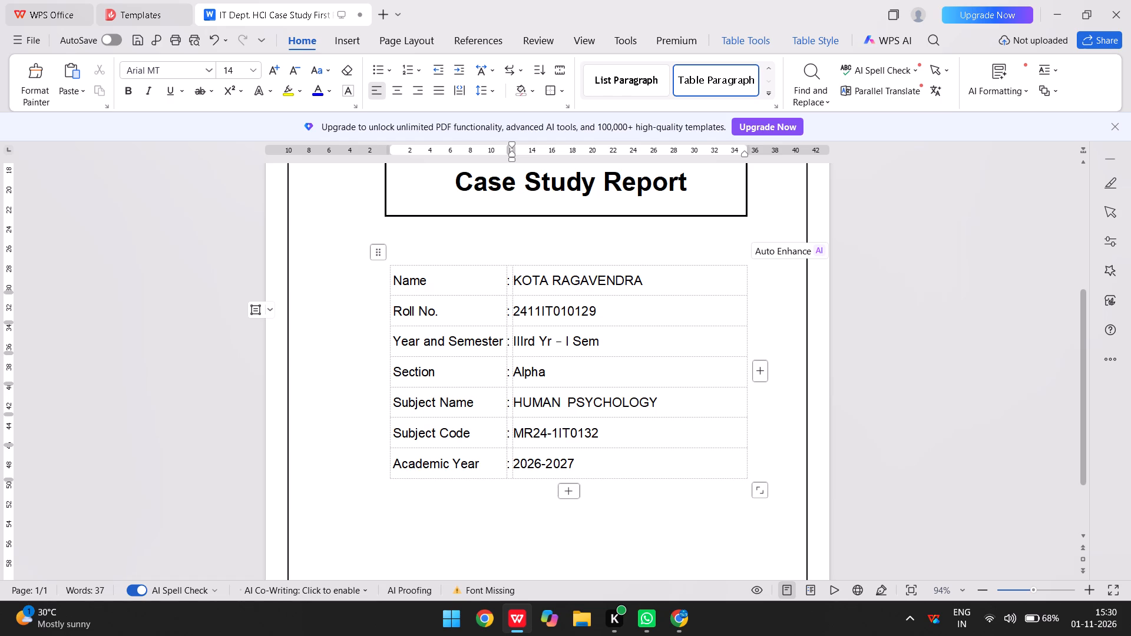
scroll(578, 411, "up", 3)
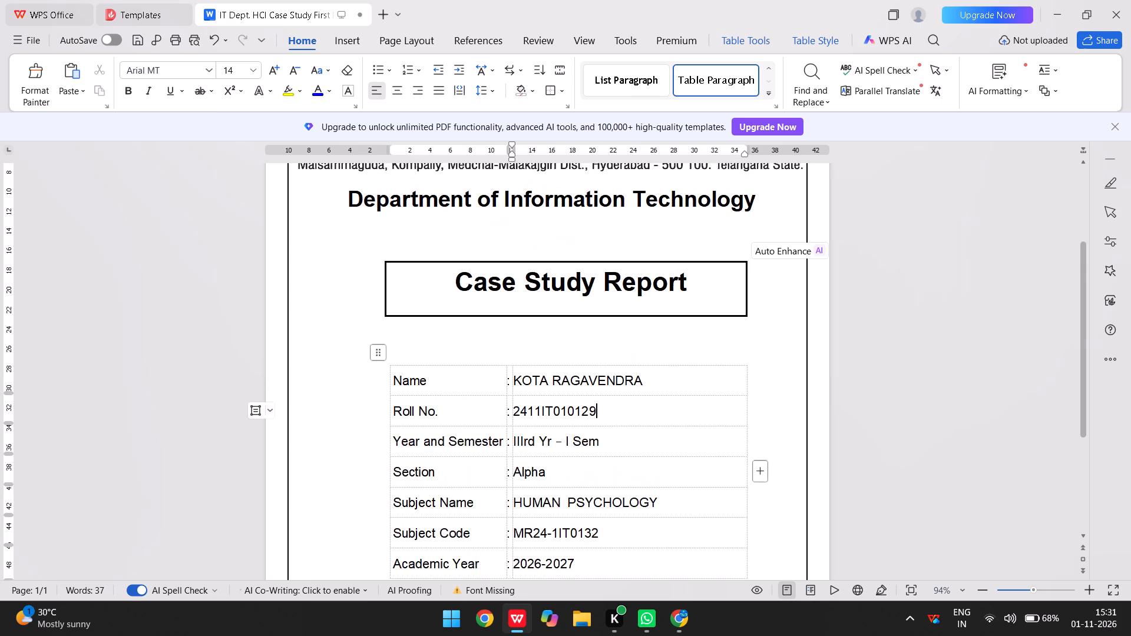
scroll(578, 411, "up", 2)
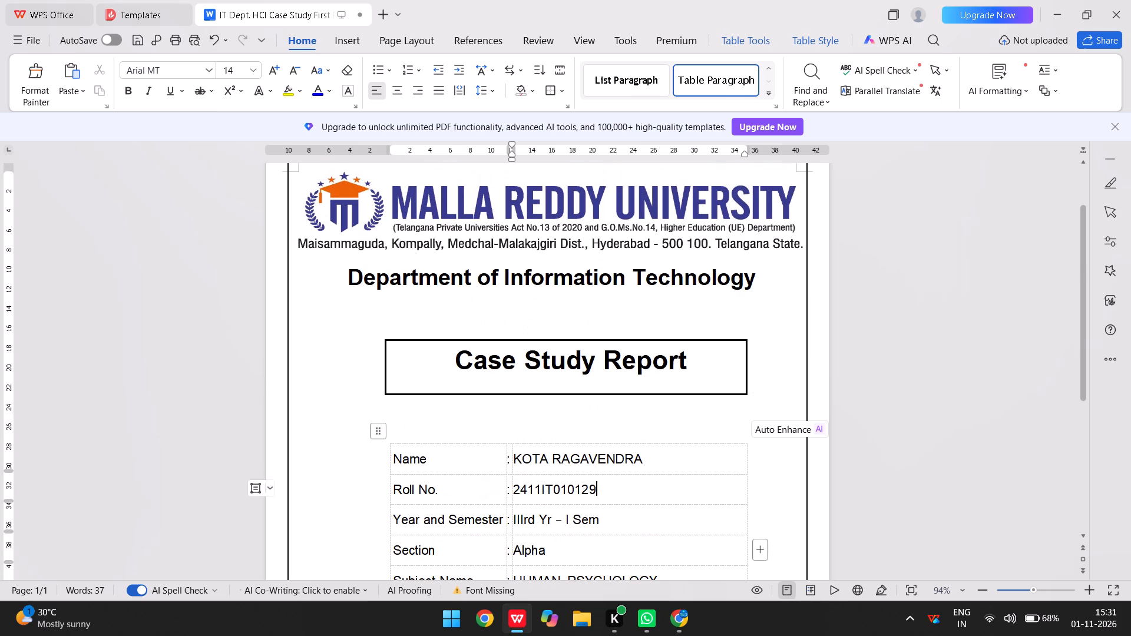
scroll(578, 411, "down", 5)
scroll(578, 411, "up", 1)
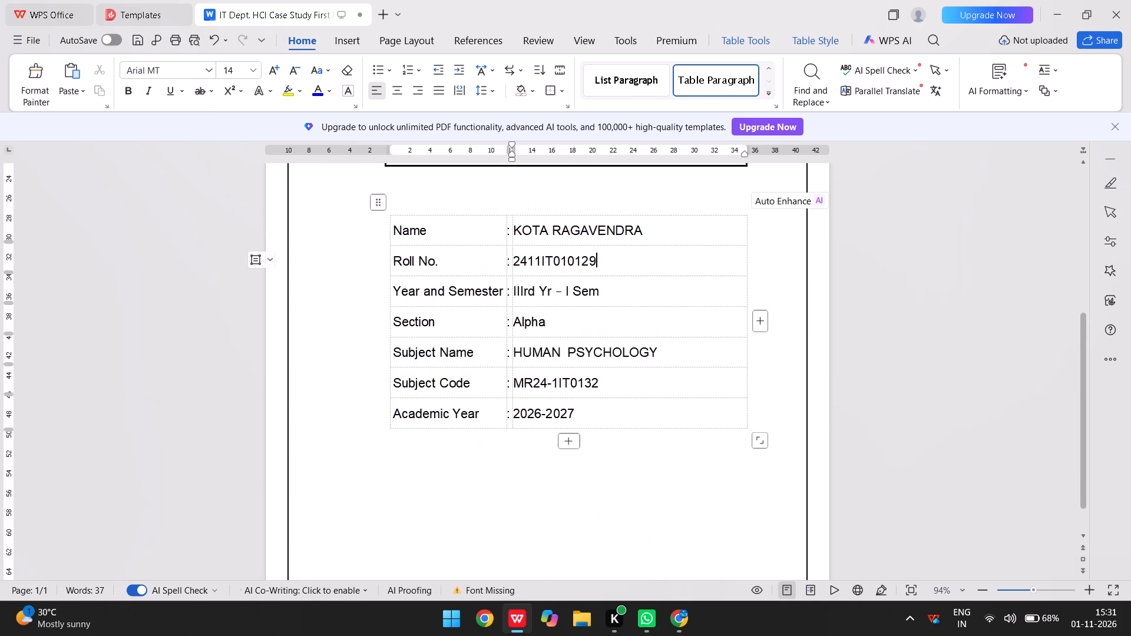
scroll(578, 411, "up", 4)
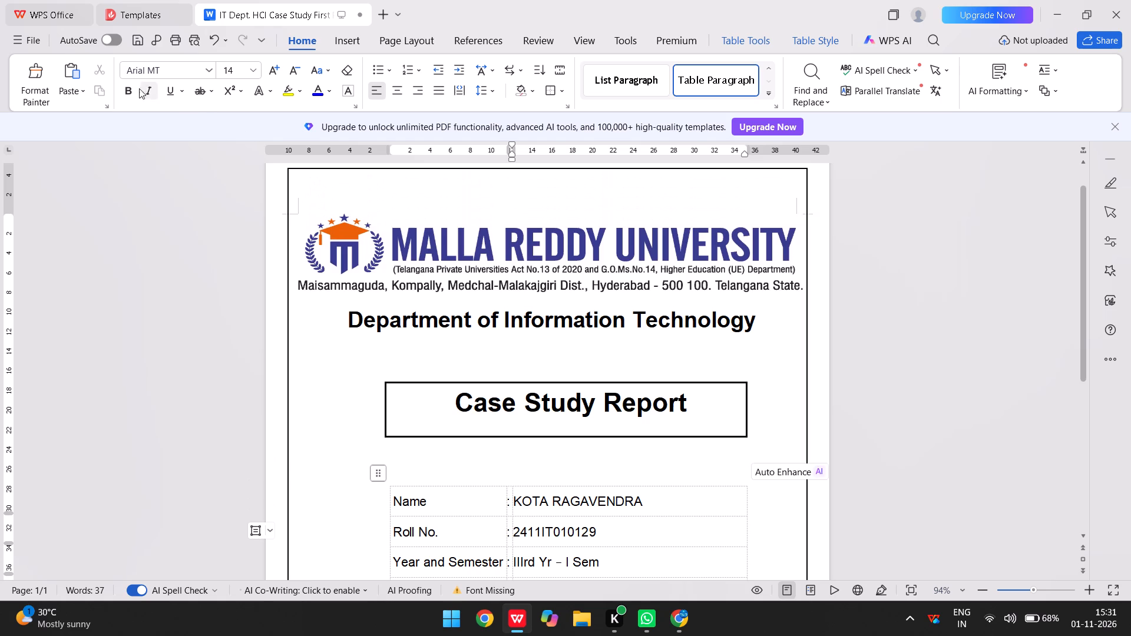
Start saving a copy of the document and choose the Downloads folder as its location.
left_click(25, 37)
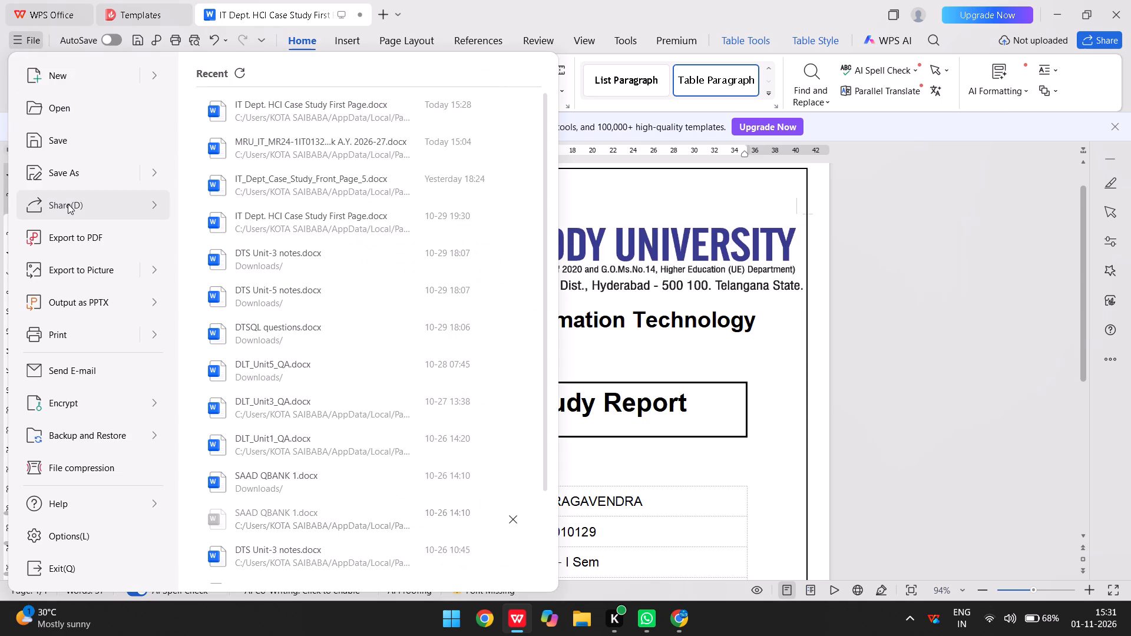
left_click(68, 204)
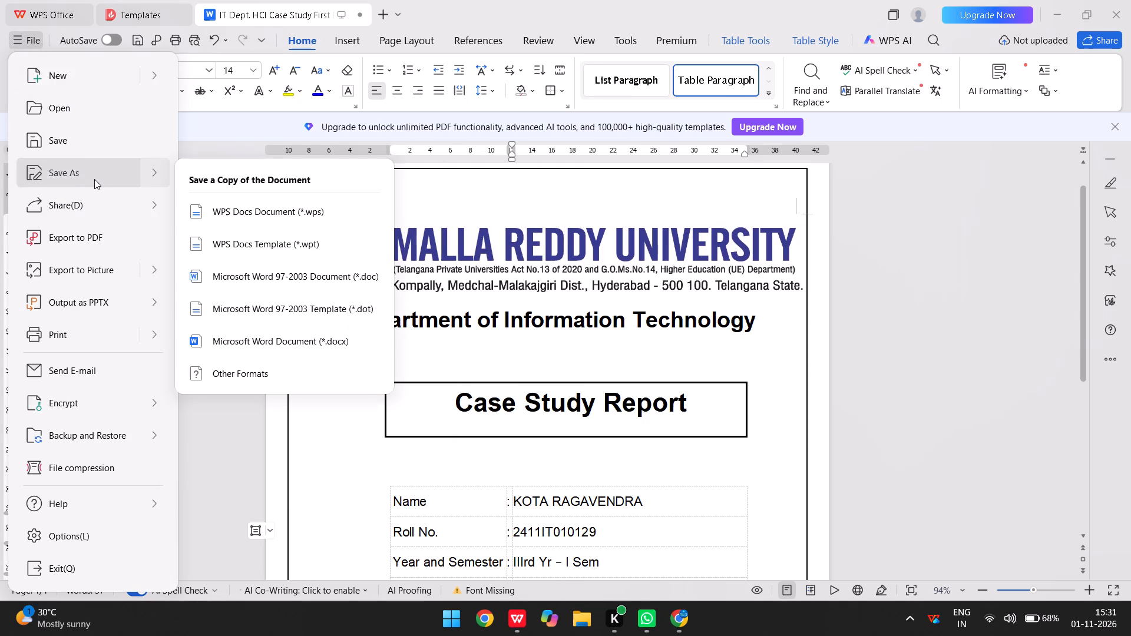
left_click(94, 178)
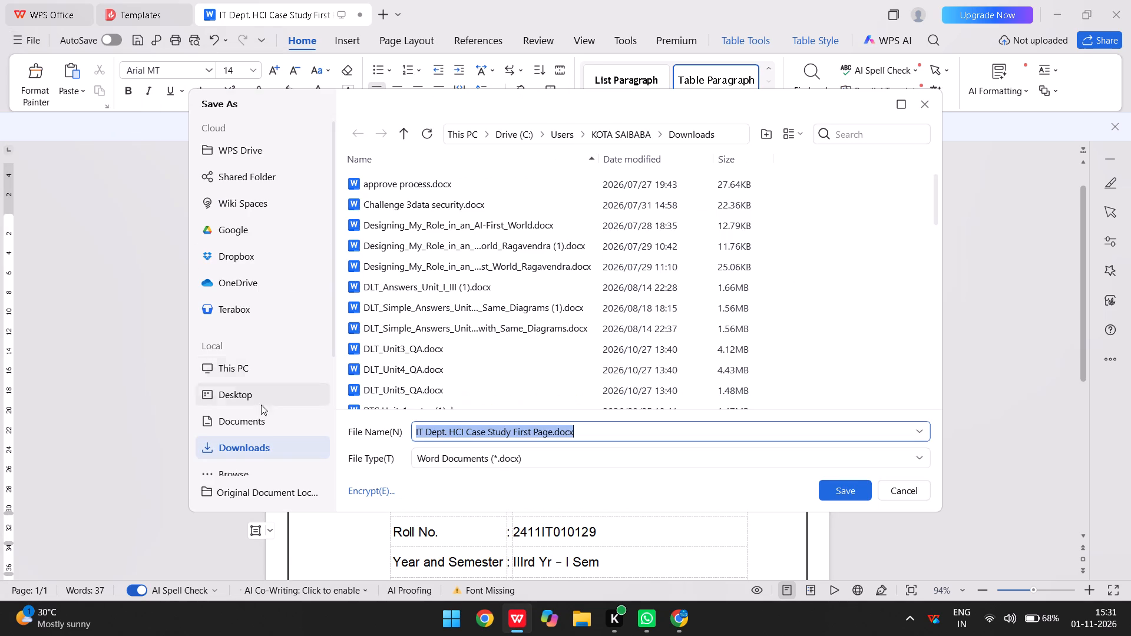
left_click(260, 470)
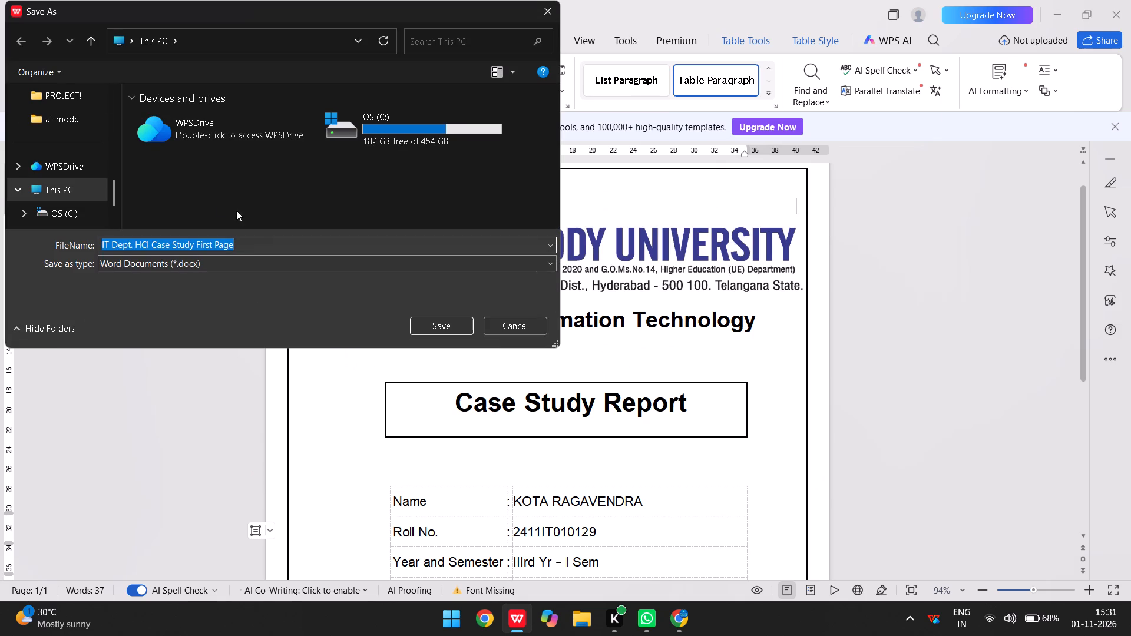
scroll(66, 184, "up", 1)
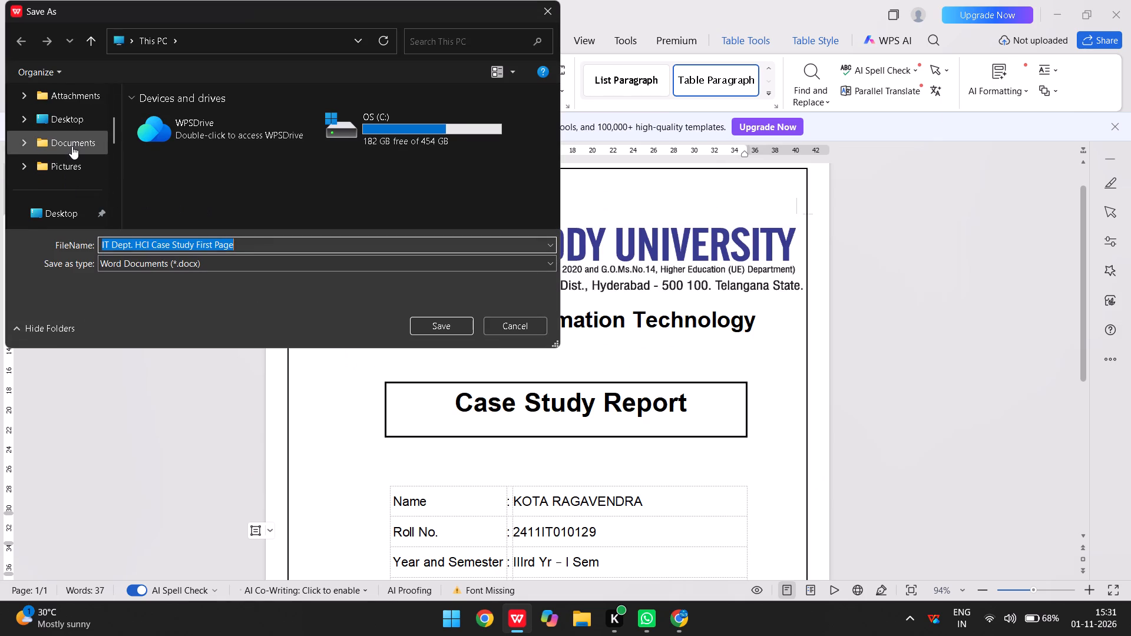
scroll(72, 146, "up", 2)
scroll(72, 146, "down", 1)
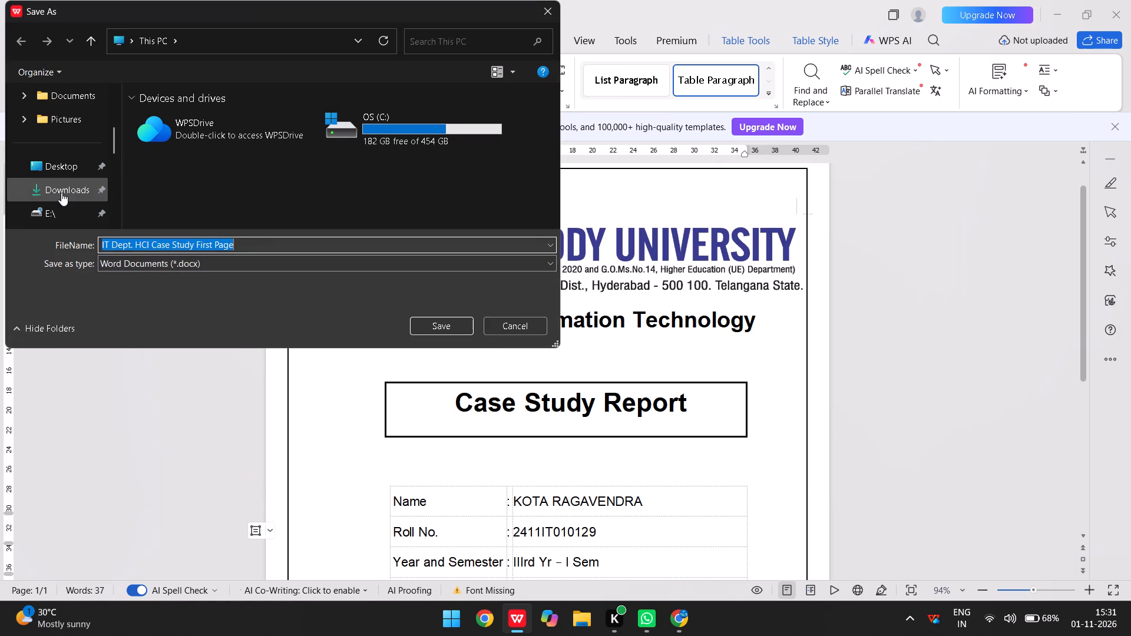
left_click(61, 193)
Name the copy HUMAN PSYCHOLOGY FRONT PAPER.
left_click(247, 249)
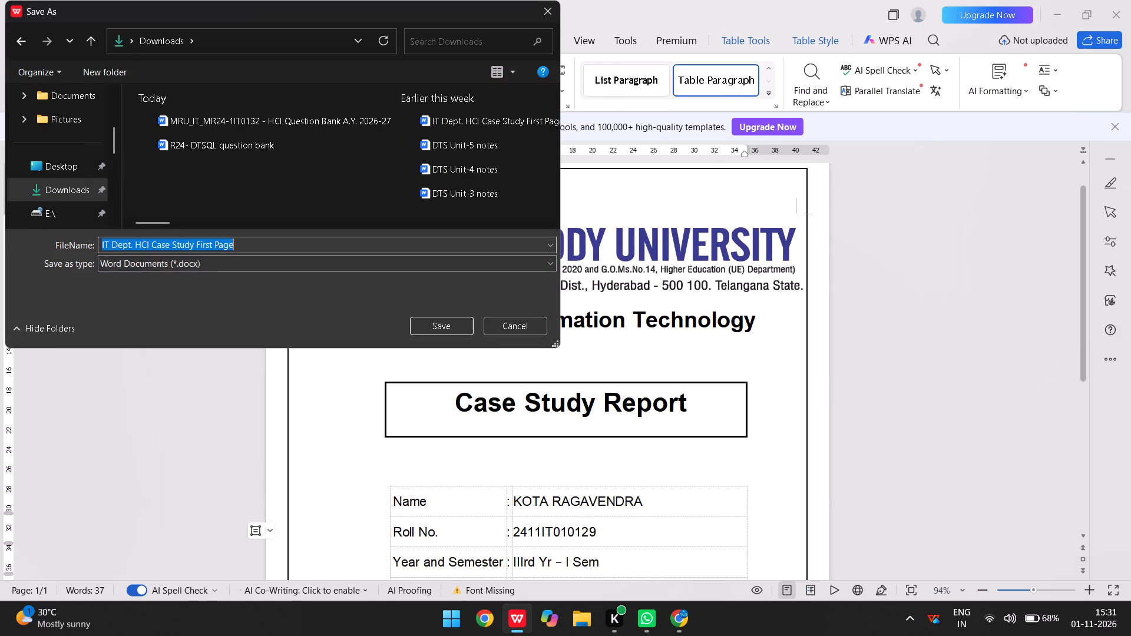
key("BackSpace")
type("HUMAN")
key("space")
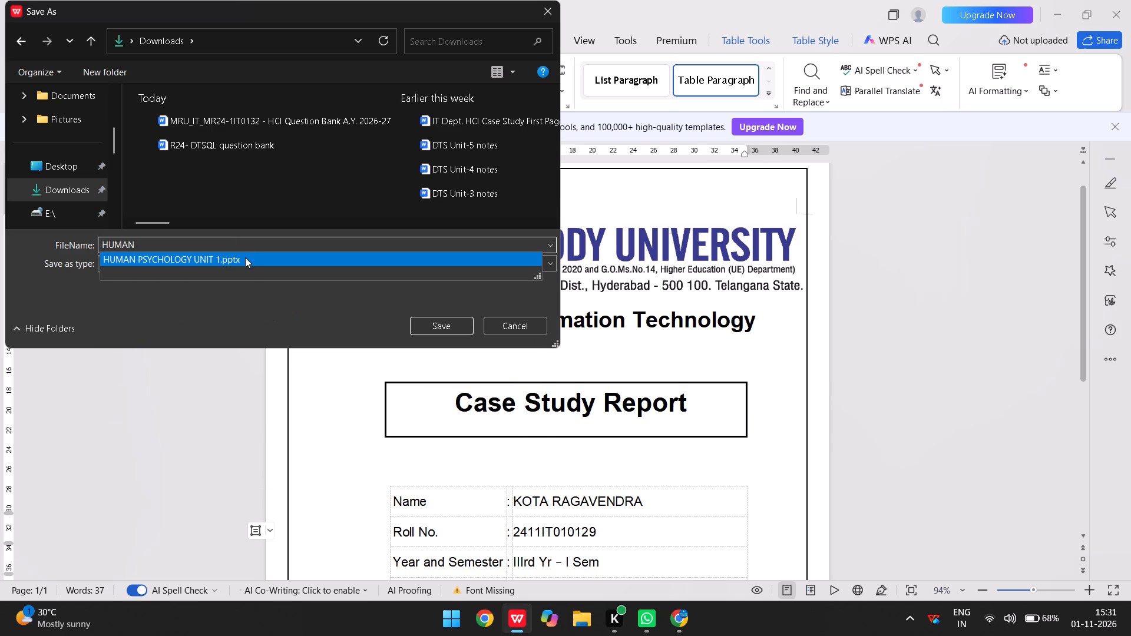
left_click(244, 258)
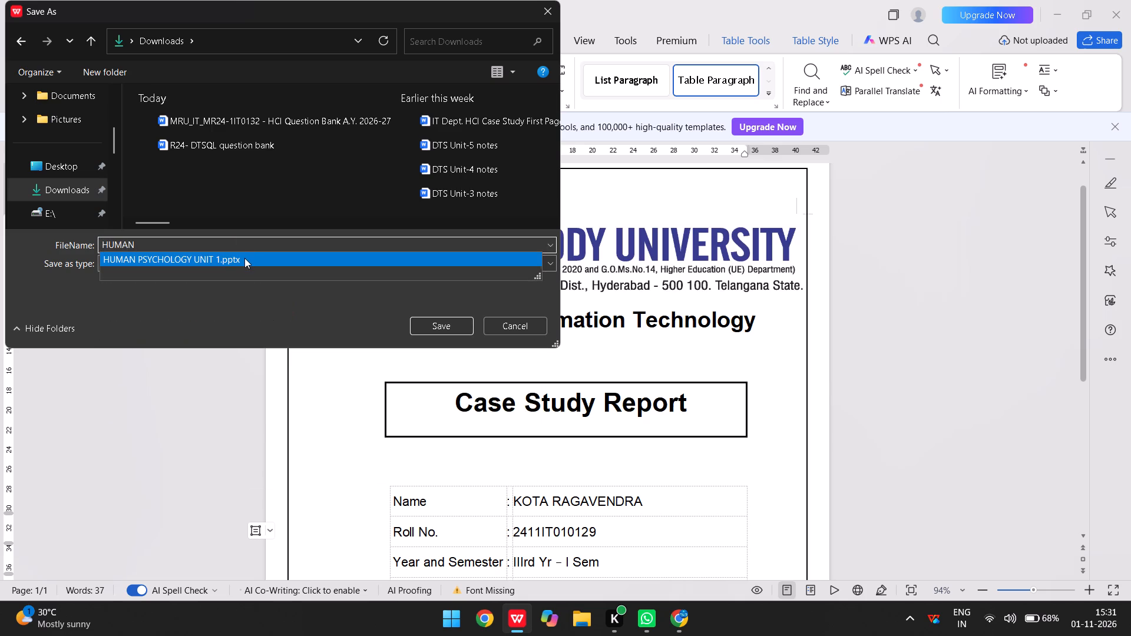
left_click(244, 258)
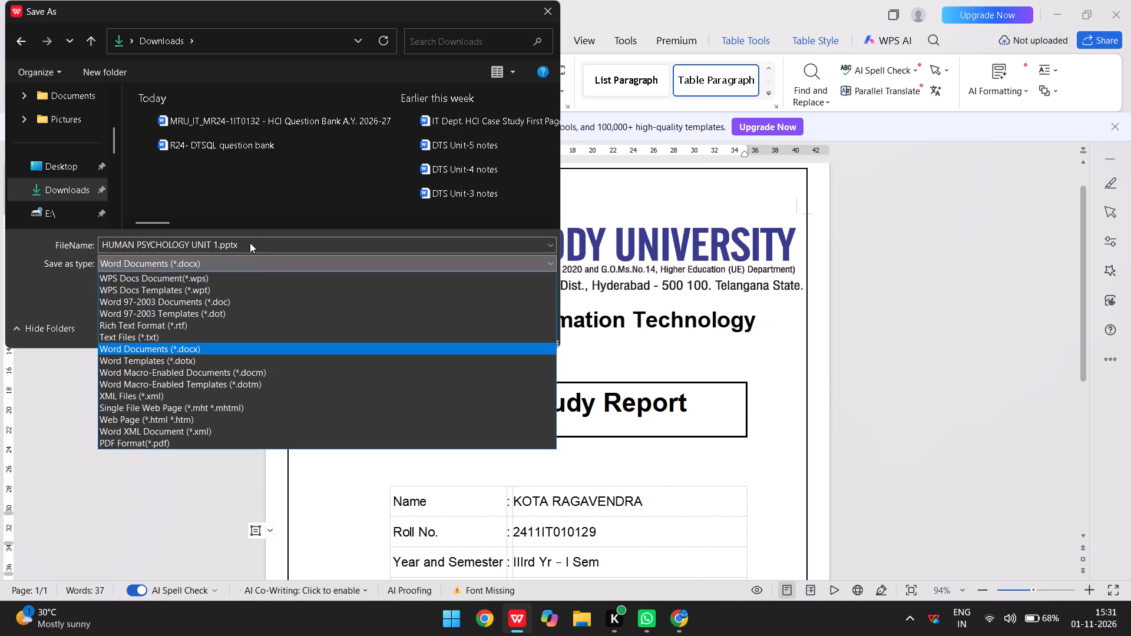
left_click(250, 243)
left_click(250, 243)
left_click(250, 243)
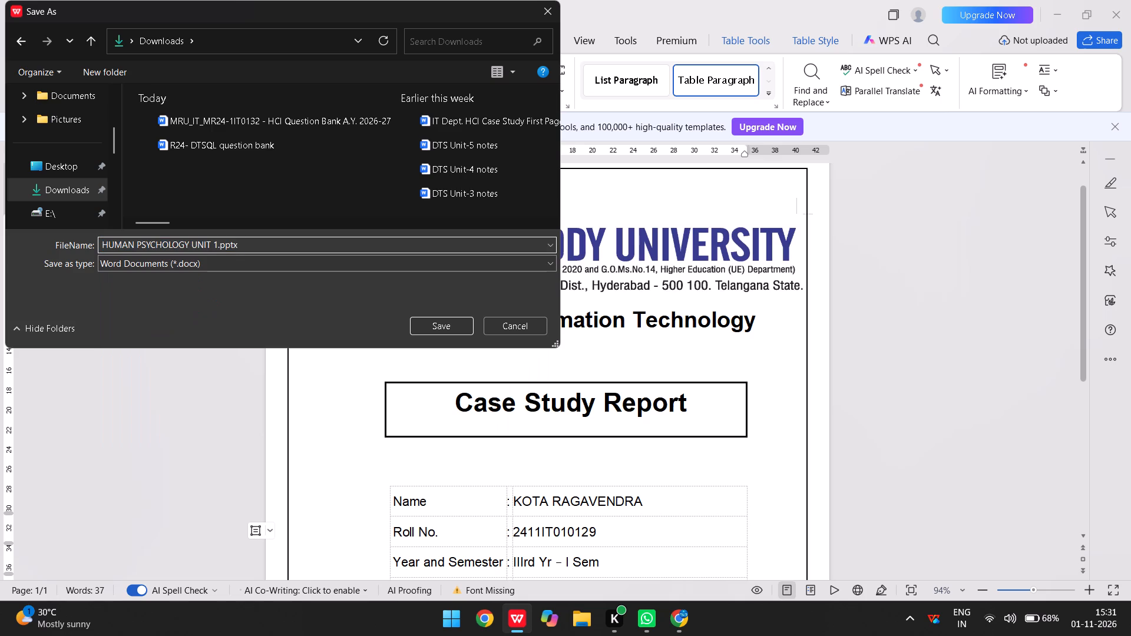
key("BackSpace")
key("BackSpace")
key("BackSpace")
key("BackSpace")
key("BackSpace")
key("BackSpace")
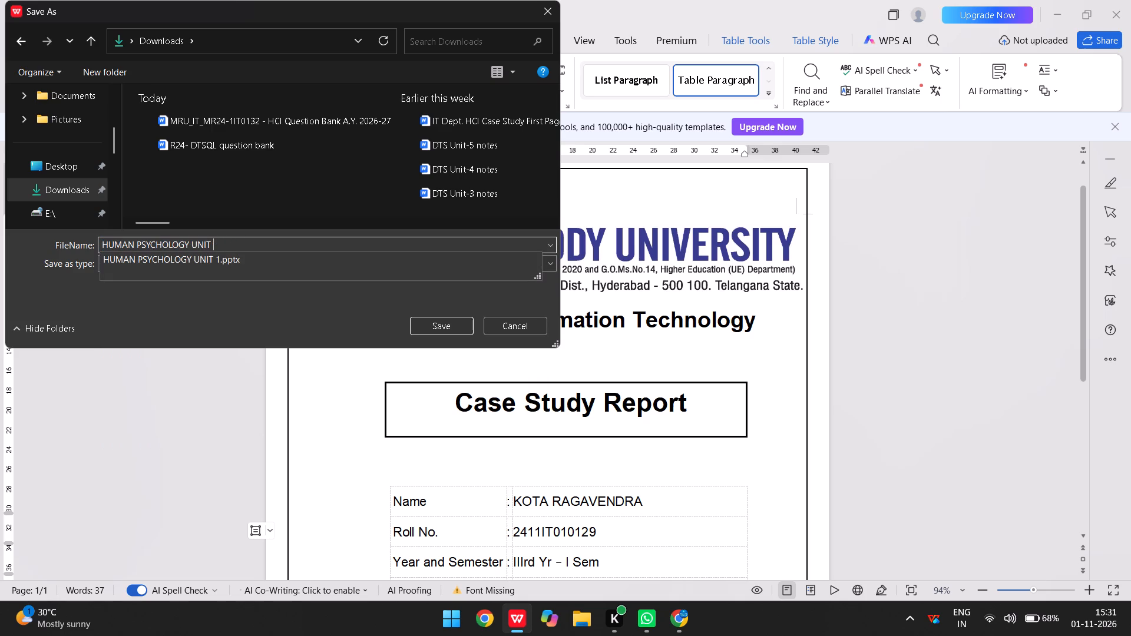
key("BackSpace")
key("BackSpace")
key("BackSpace")
key("BackSpace")
key("BackSpace")
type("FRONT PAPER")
Set the file type to PDF Format (*.pdf), save the copy and dismiss the export dialog.
left_click(237, 267)
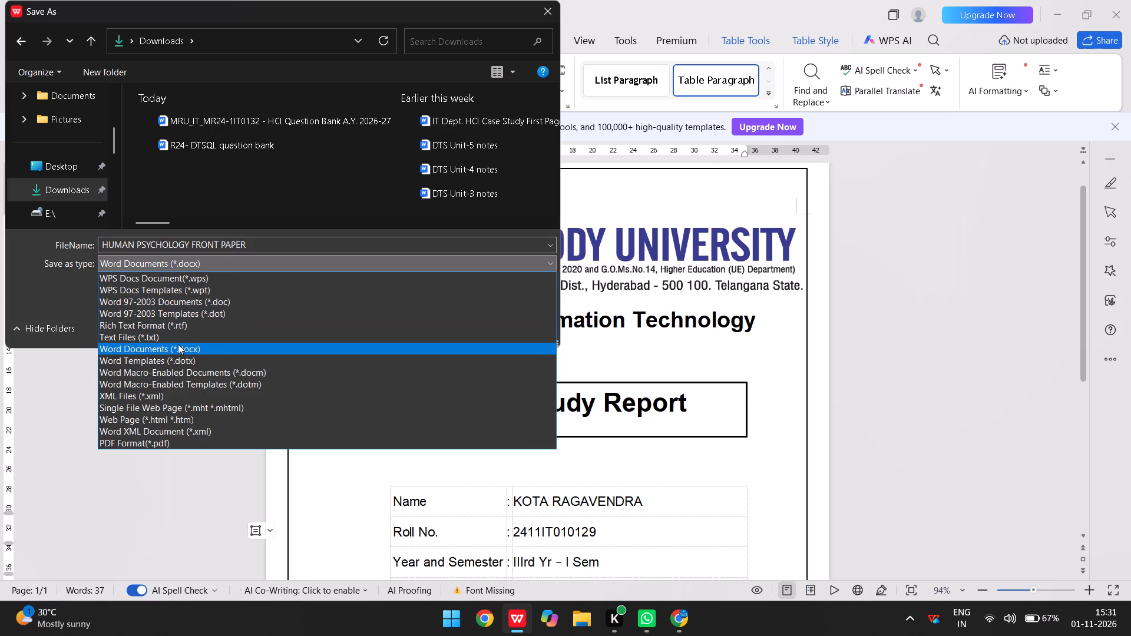
left_click(164, 442)
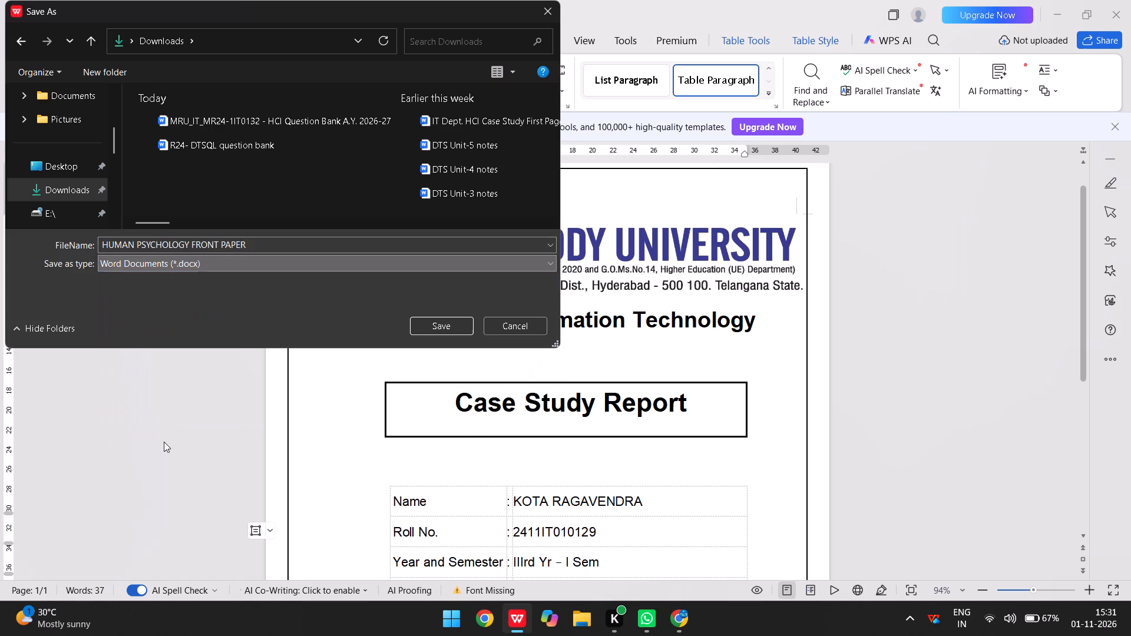
left_click(438, 324)
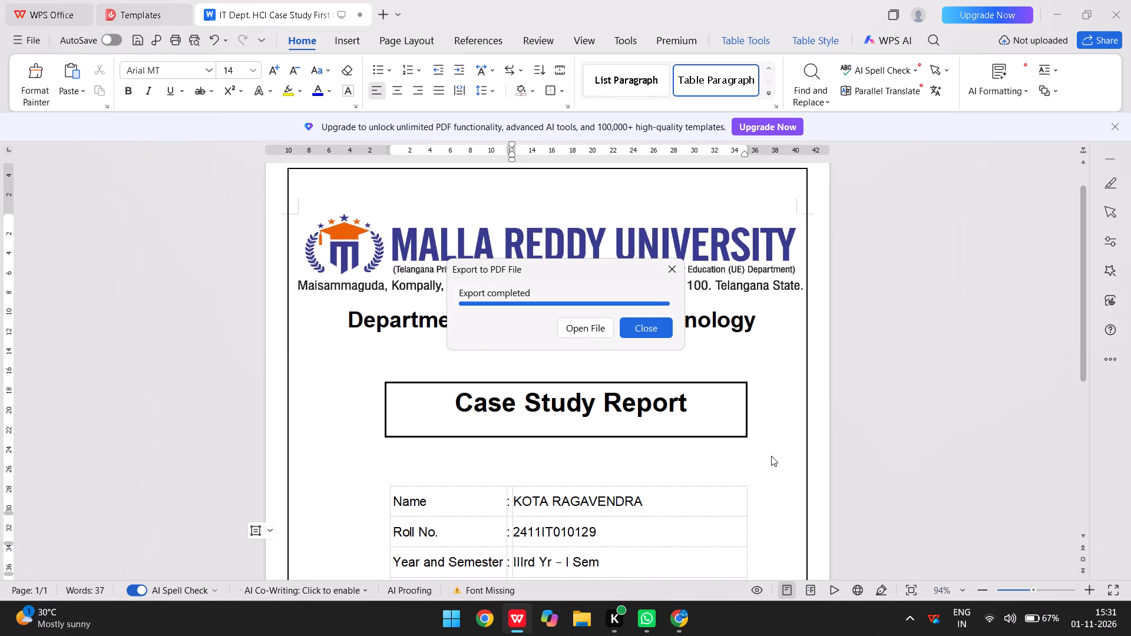
left_click(645, 328)
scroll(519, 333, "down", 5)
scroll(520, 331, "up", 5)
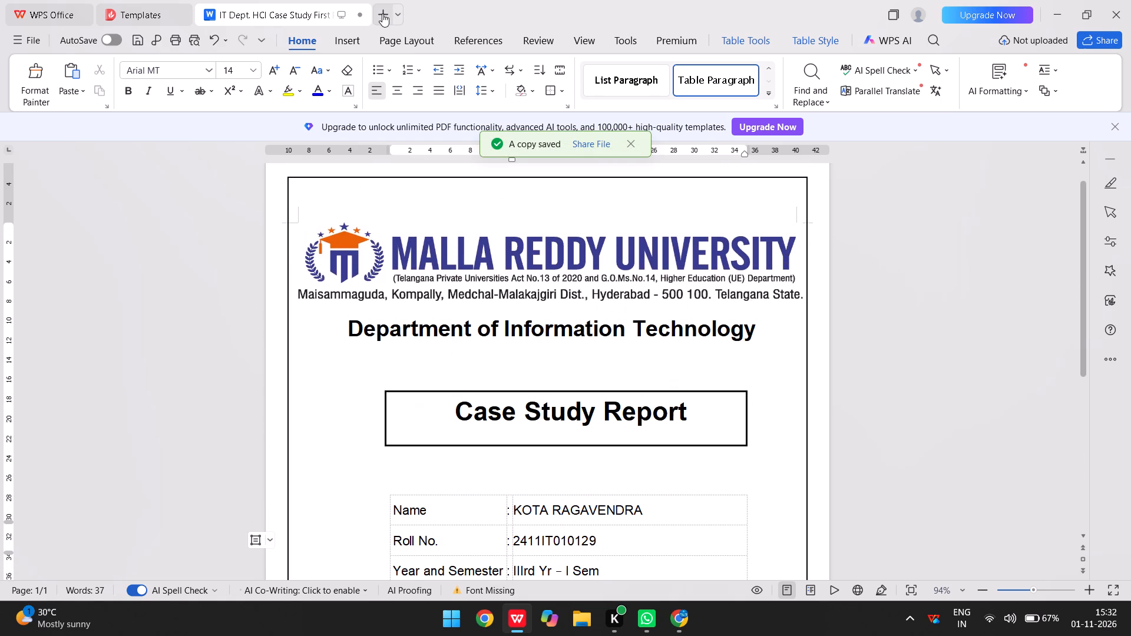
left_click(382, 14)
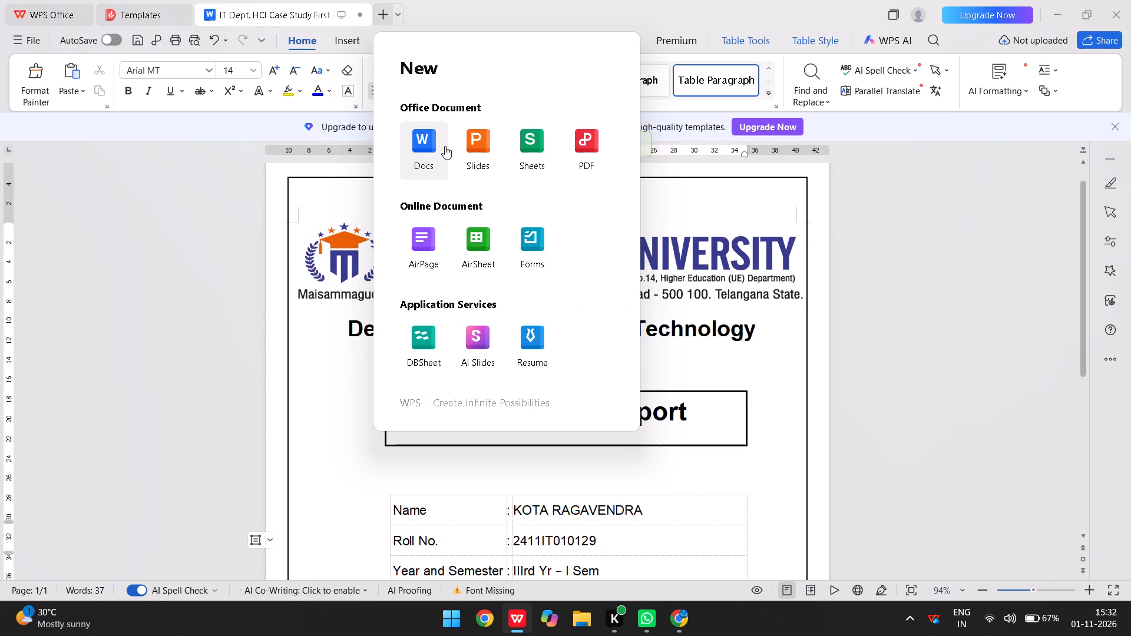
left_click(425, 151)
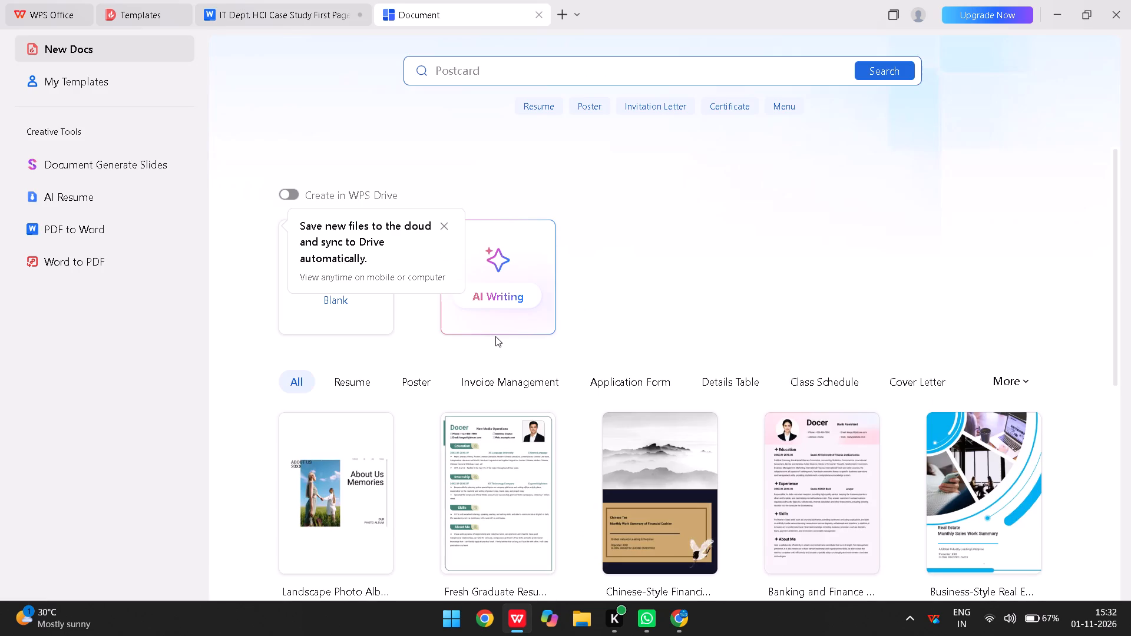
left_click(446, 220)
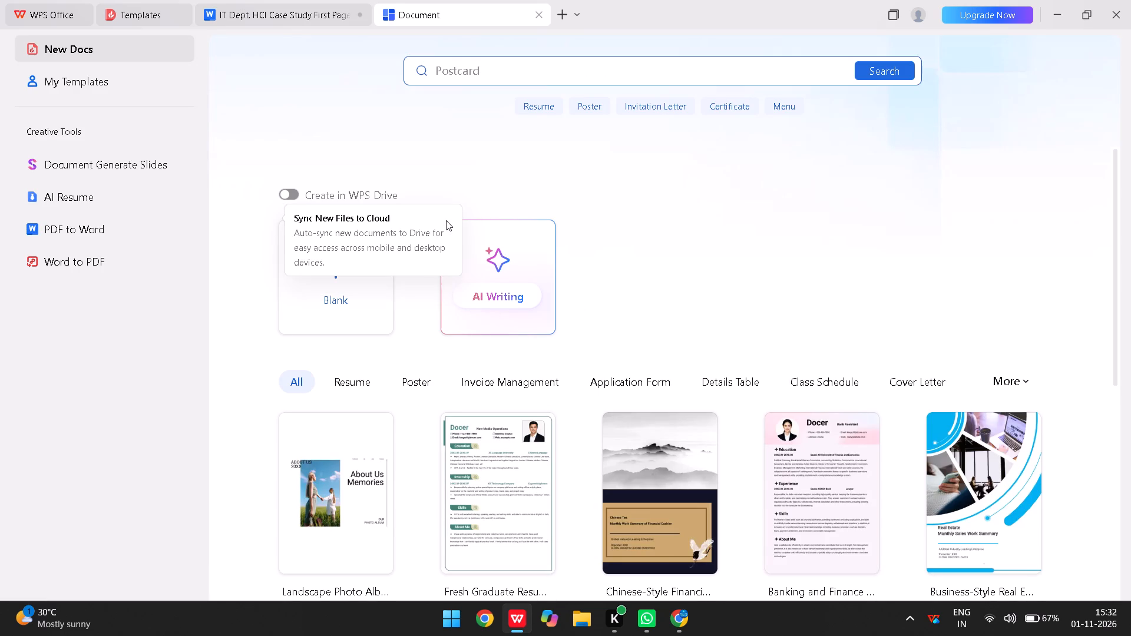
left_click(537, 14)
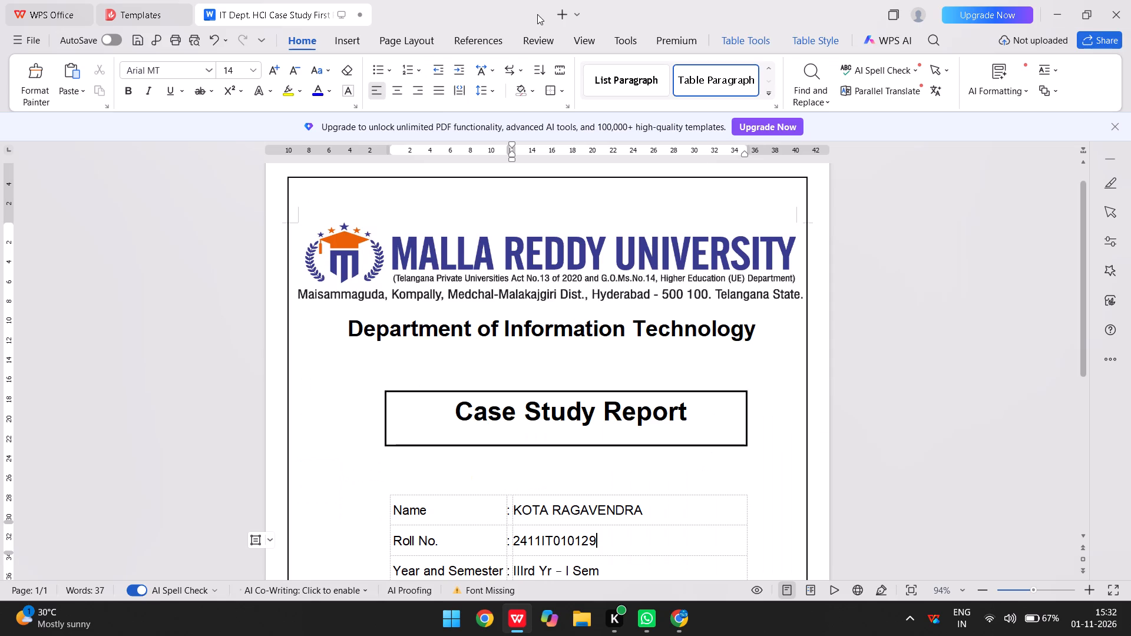
Go to the WPS Office home page and dismiss the WPS Pro+ discount offer.
left_click(140, 2)
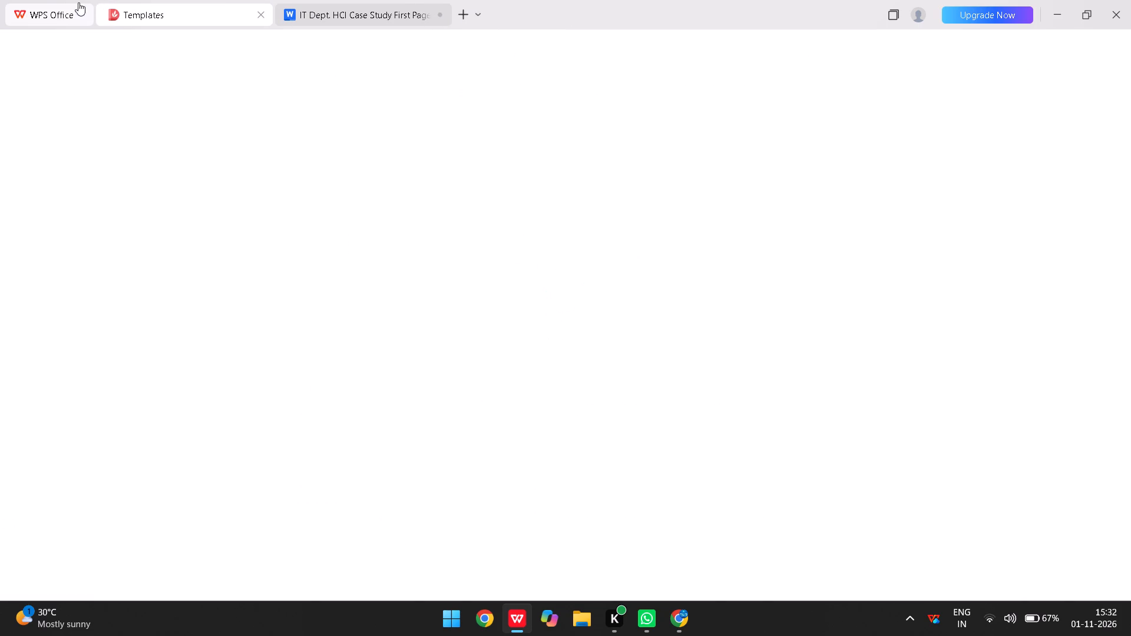
left_click(63, 5)
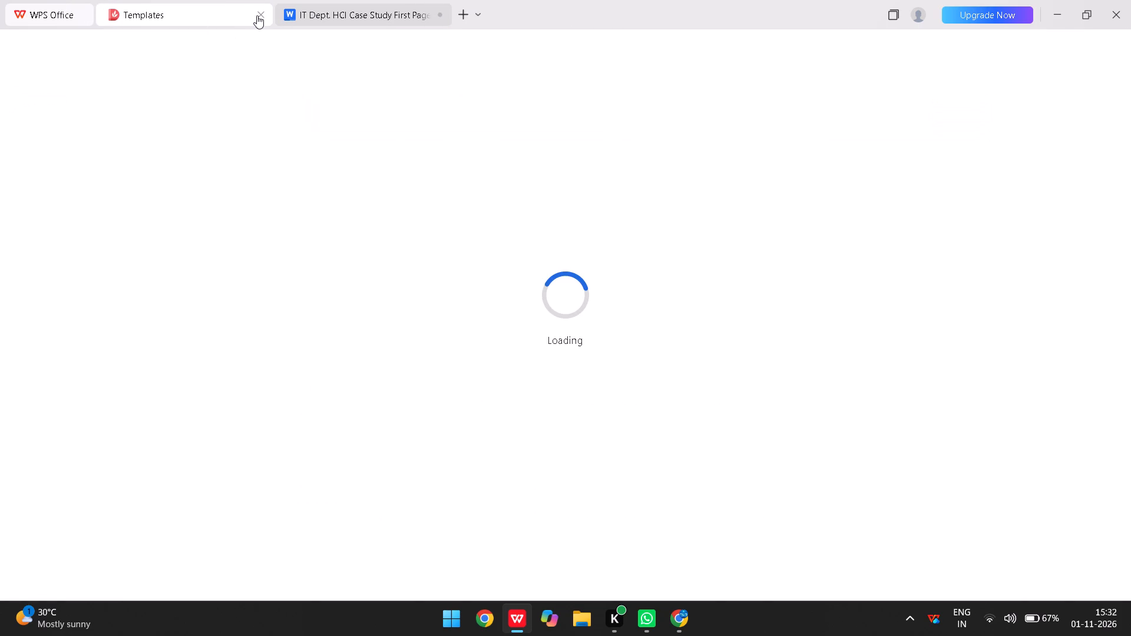
left_click(259, 15)
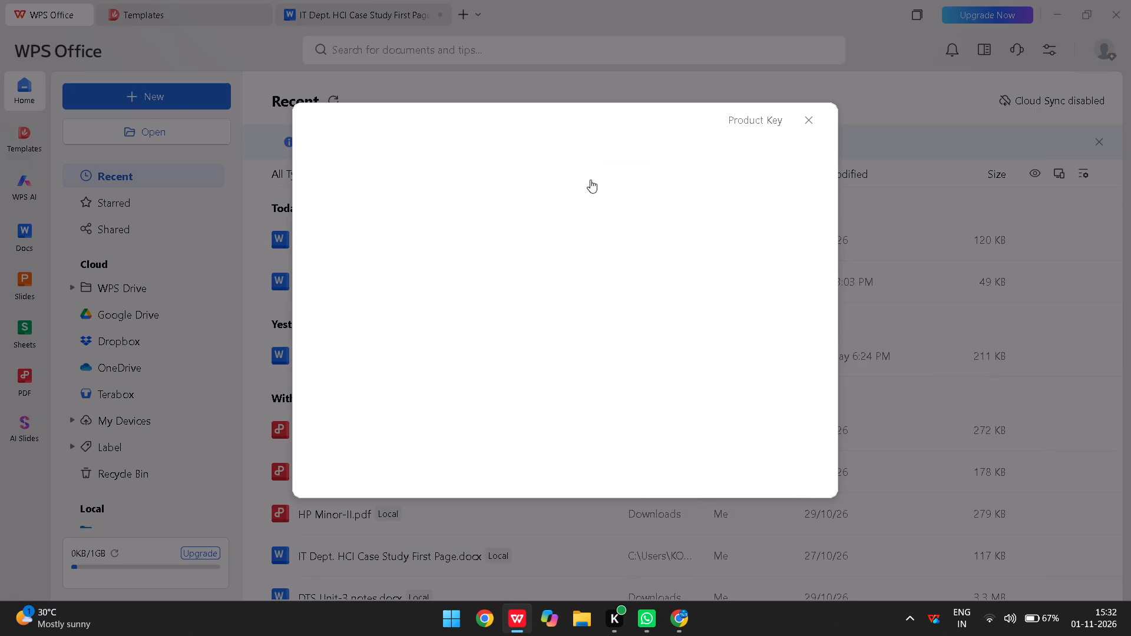
left_click(811, 118)
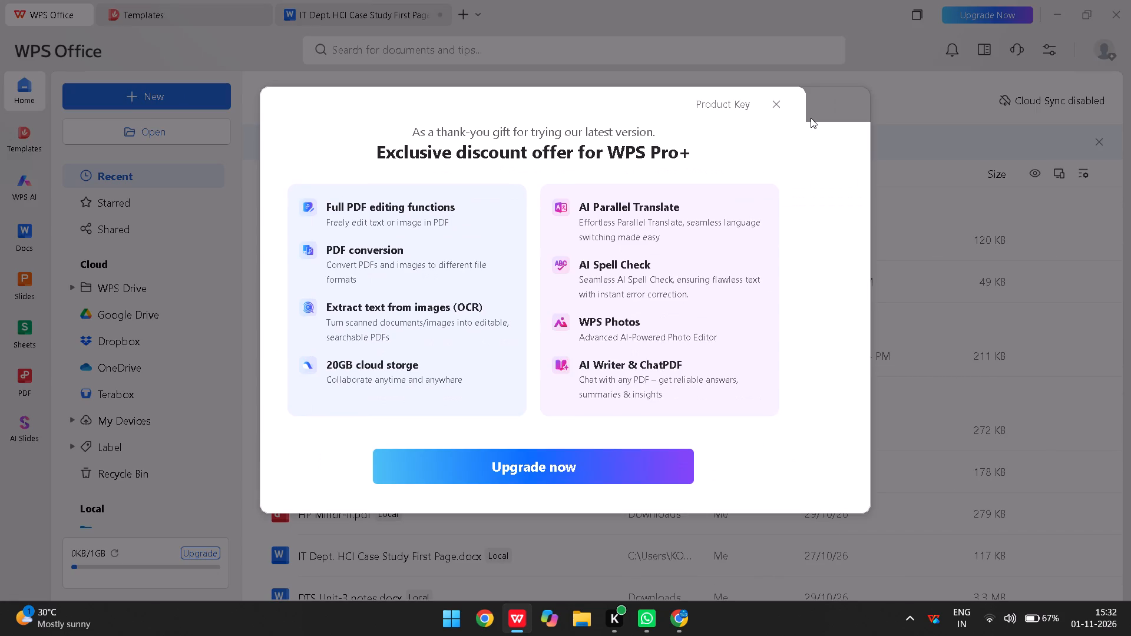
left_click(842, 101)
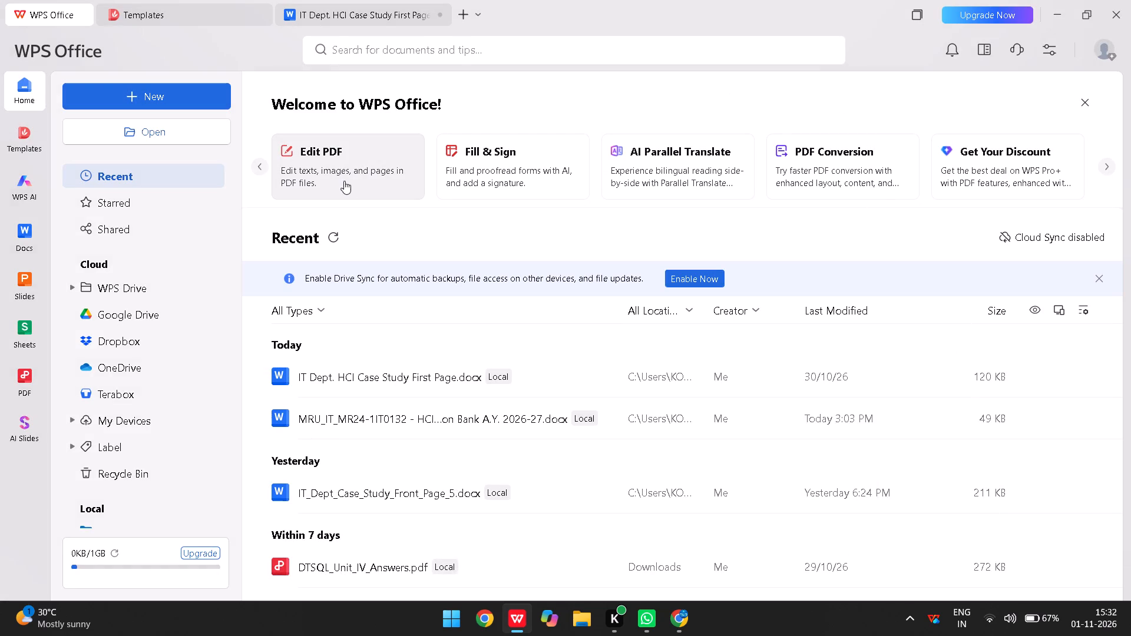
Open HUMAN_PSYCHOLOGY_CASE_STUDY_UNIT_1, UNIT_2, UNIT_5 and case study 3 together from the Downloads folder.
left_click(138, 128)
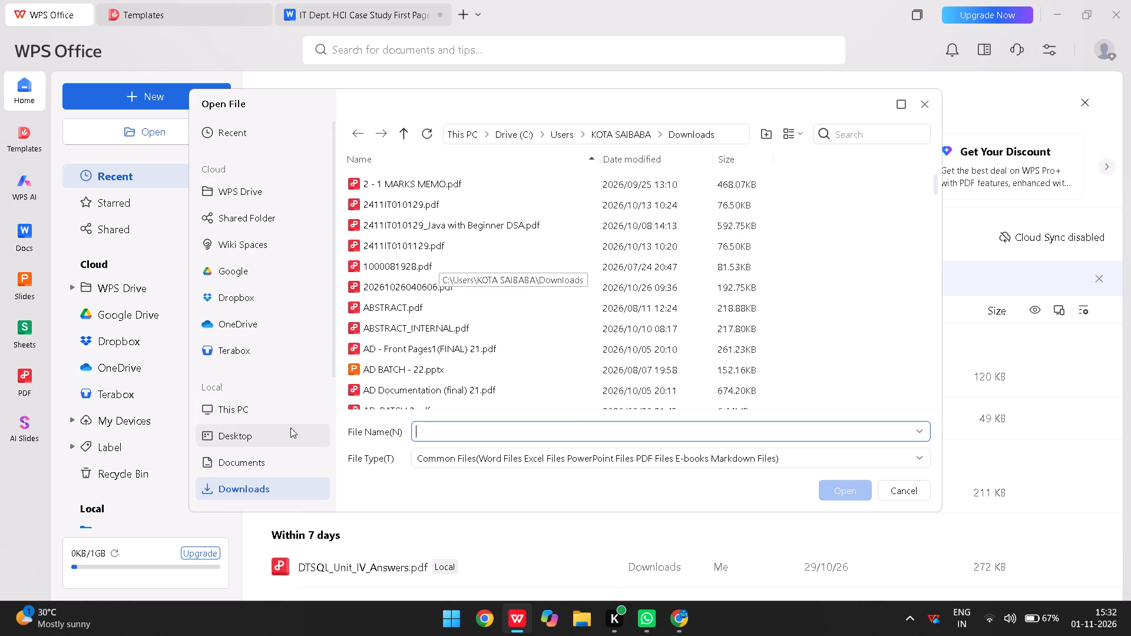
scroll(239, 428, "down", 4)
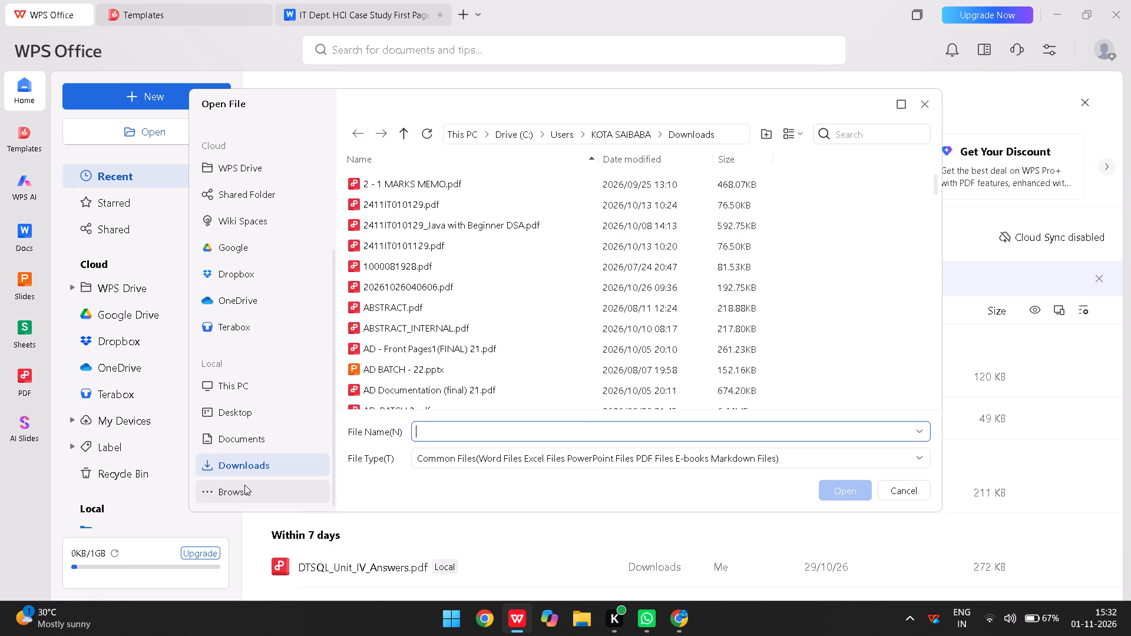
left_click(244, 485)
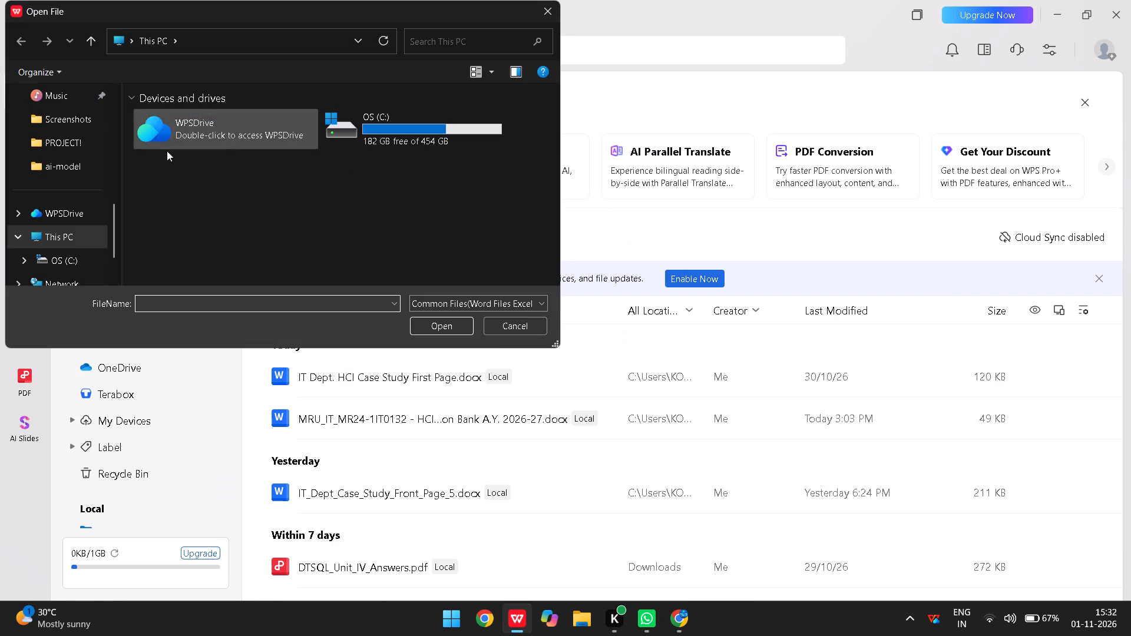
scroll(83, 200, "up", 3)
scroll(83, 200, "down", 1)
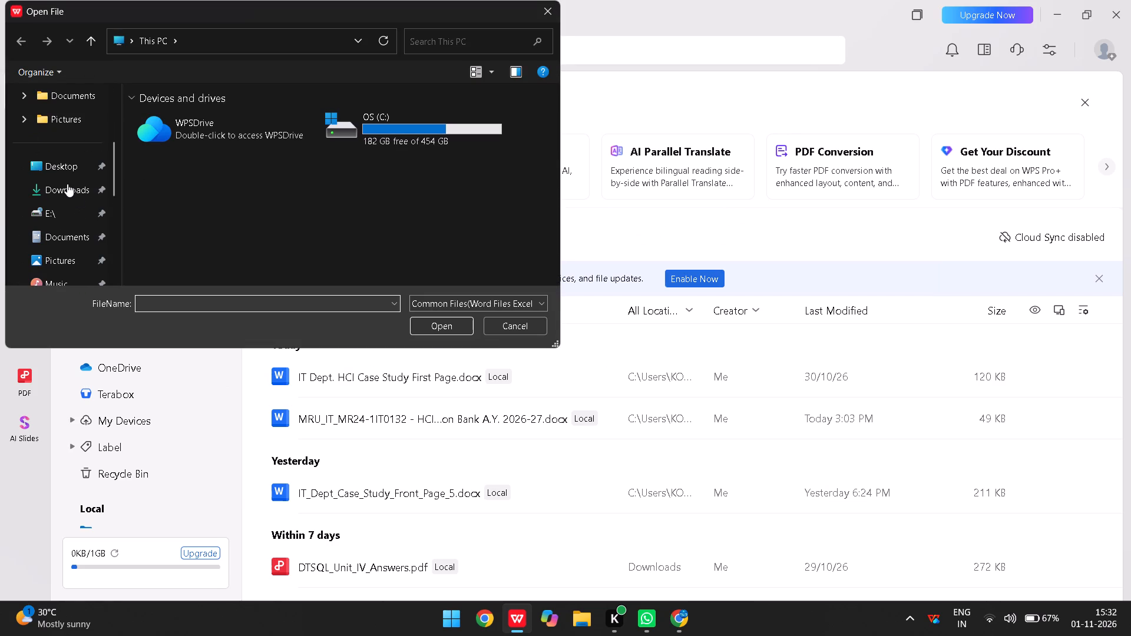
left_click(67, 184)
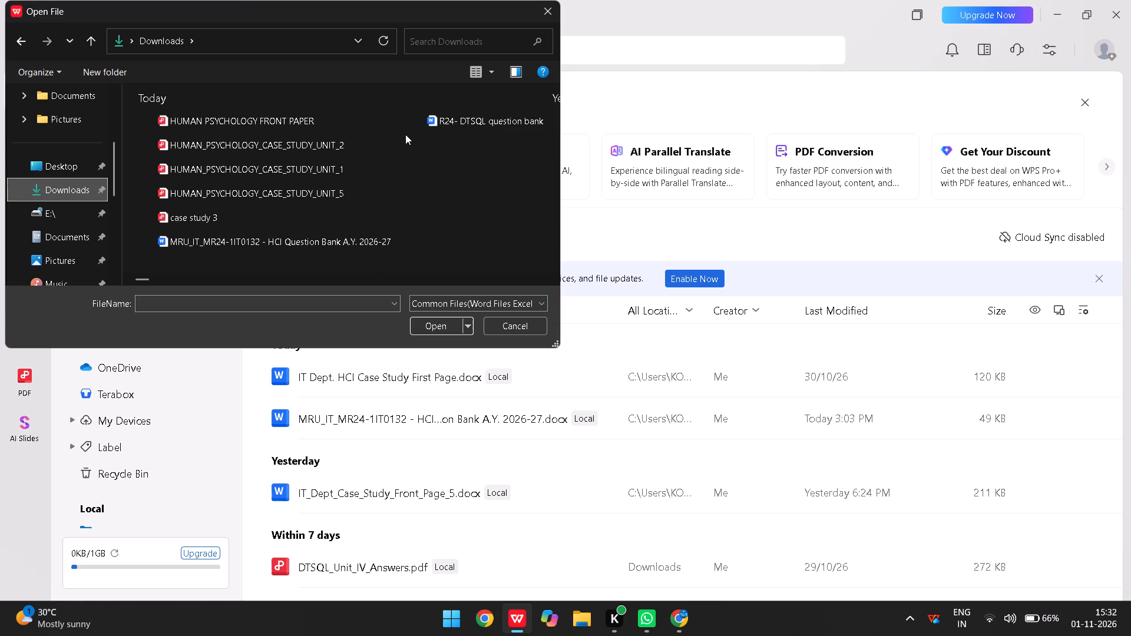
left_click_drag(405, 134, 319, 209)
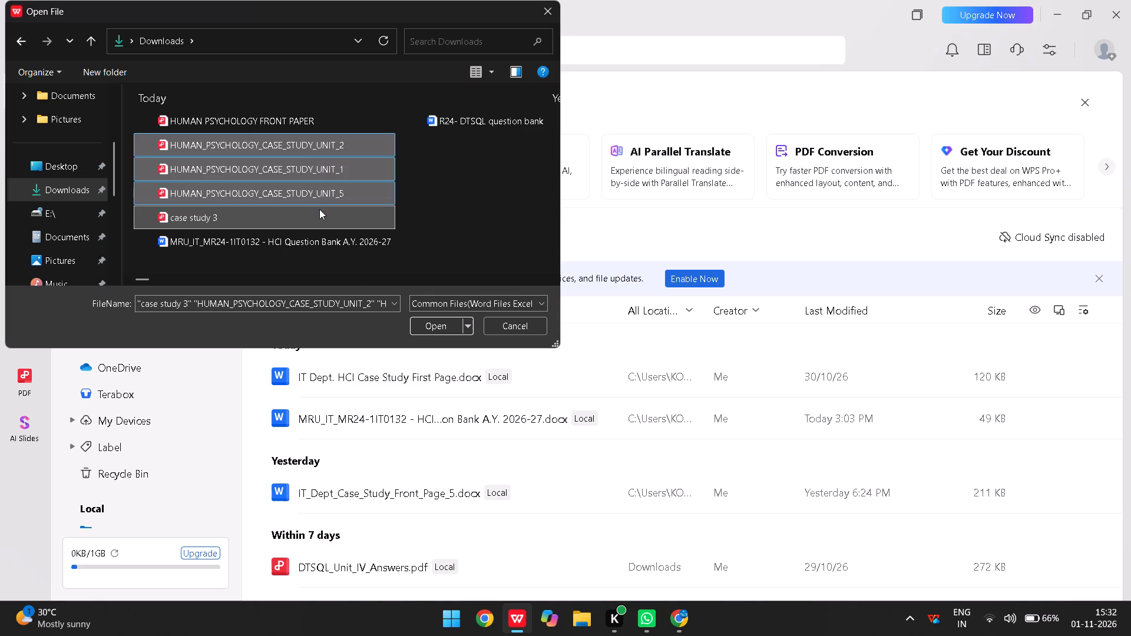
left_click(428, 327)
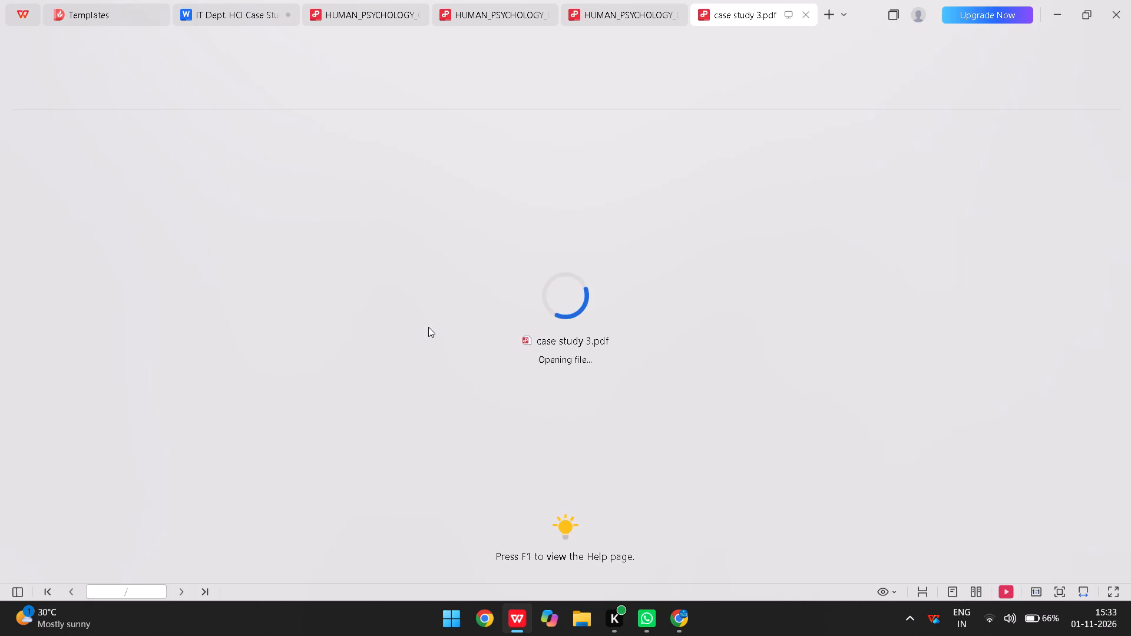
Check the cover page of case study 3.pdf and close that file.
scroll(428, 327, "down", 5)
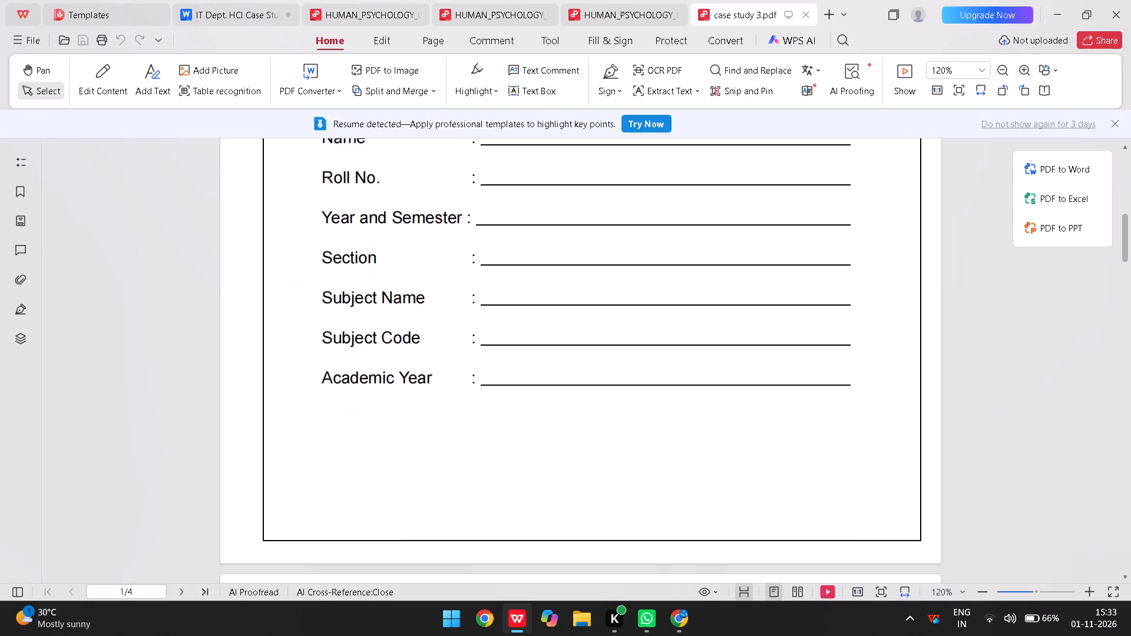
scroll(428, 327, "up", 4)
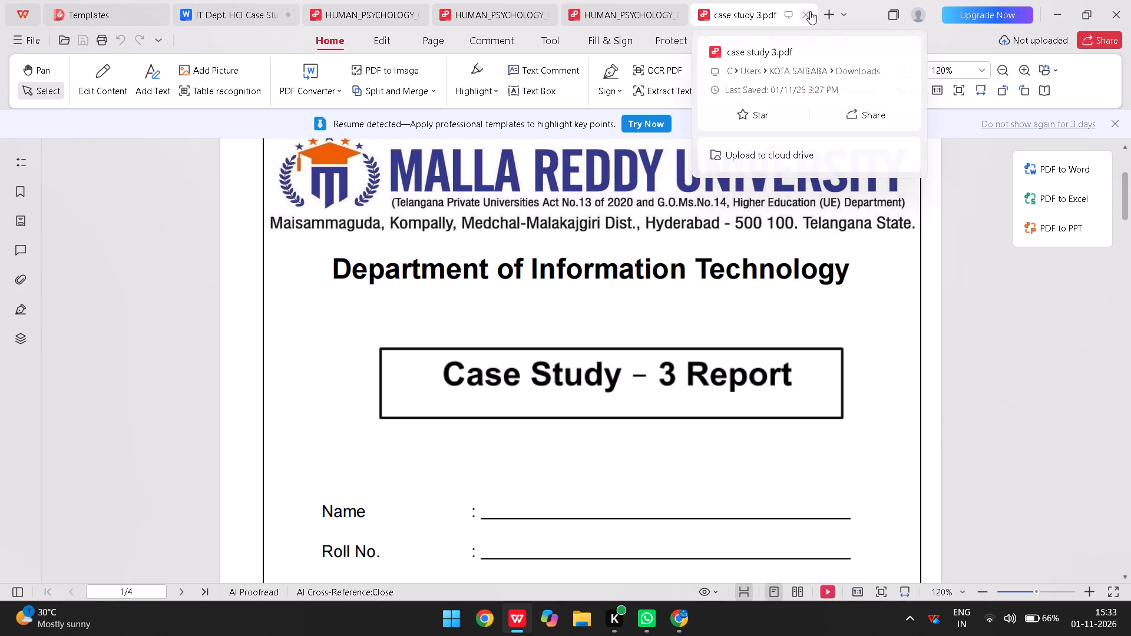
left_click(810, 11)
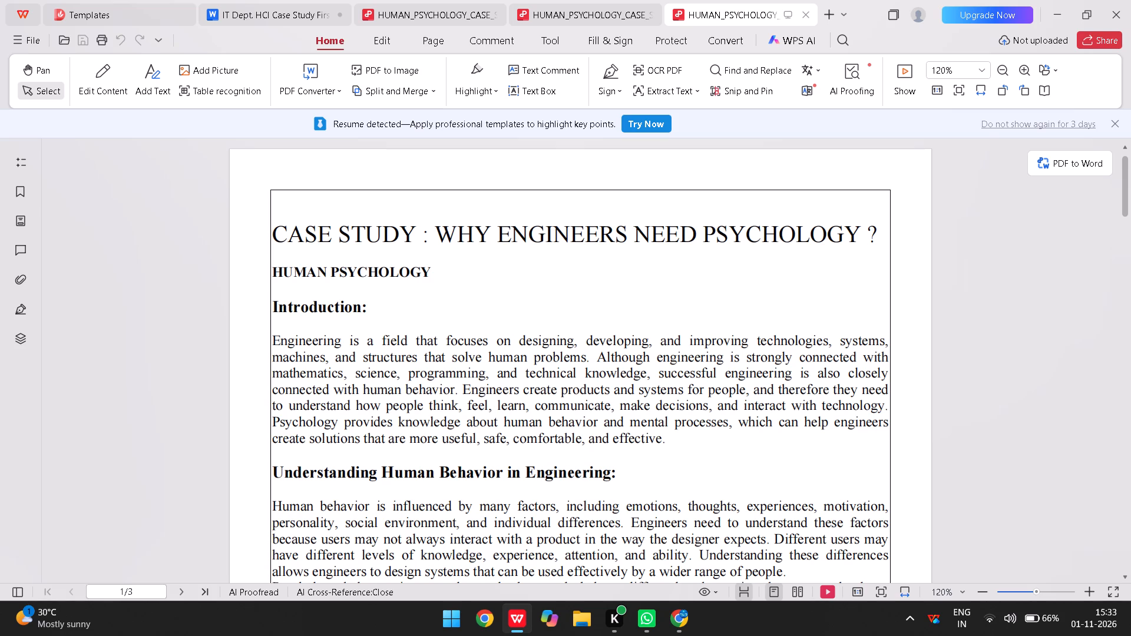
Look through all pages of the case study on why engineers need psychology and return to its start.
scroll(680, 244, "down", 5)
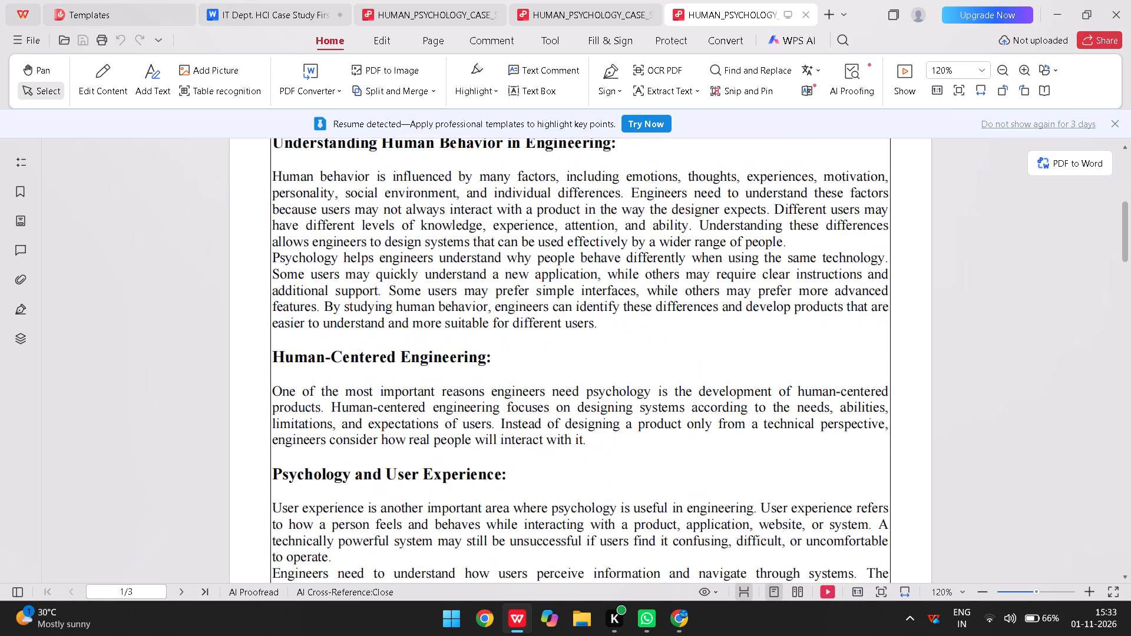
scroll(680, 244, "down", 8)
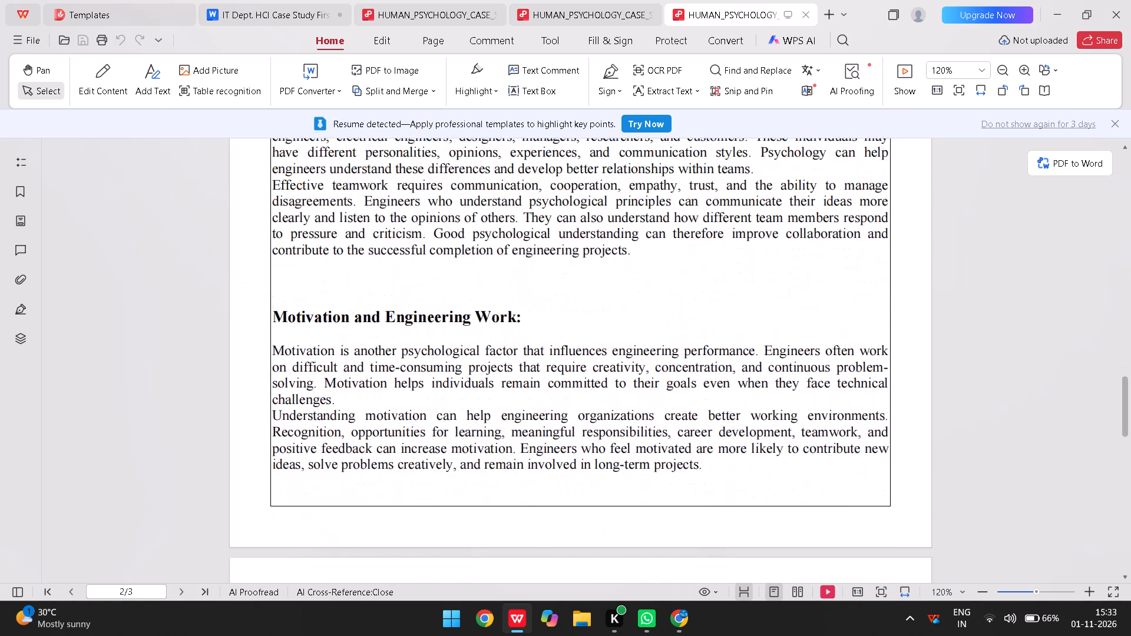
scroll(680, 244, "down", 4)
scroll(680, 244, "up", 1)
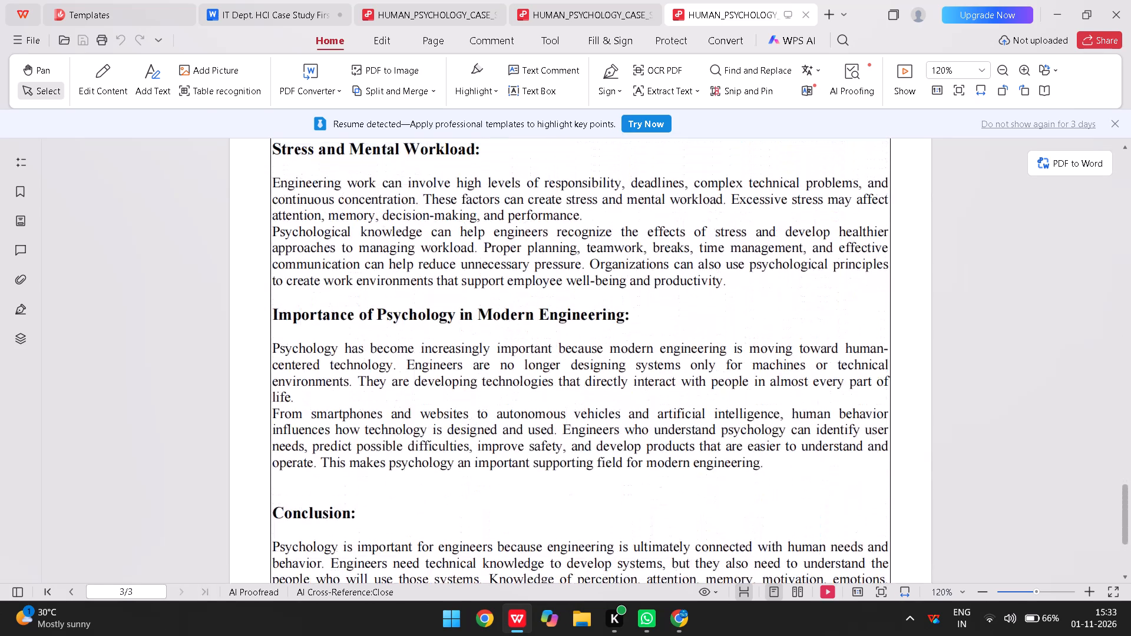
scroll(680, 244, "down", 3)
scroll(680, 244, "up", 5)
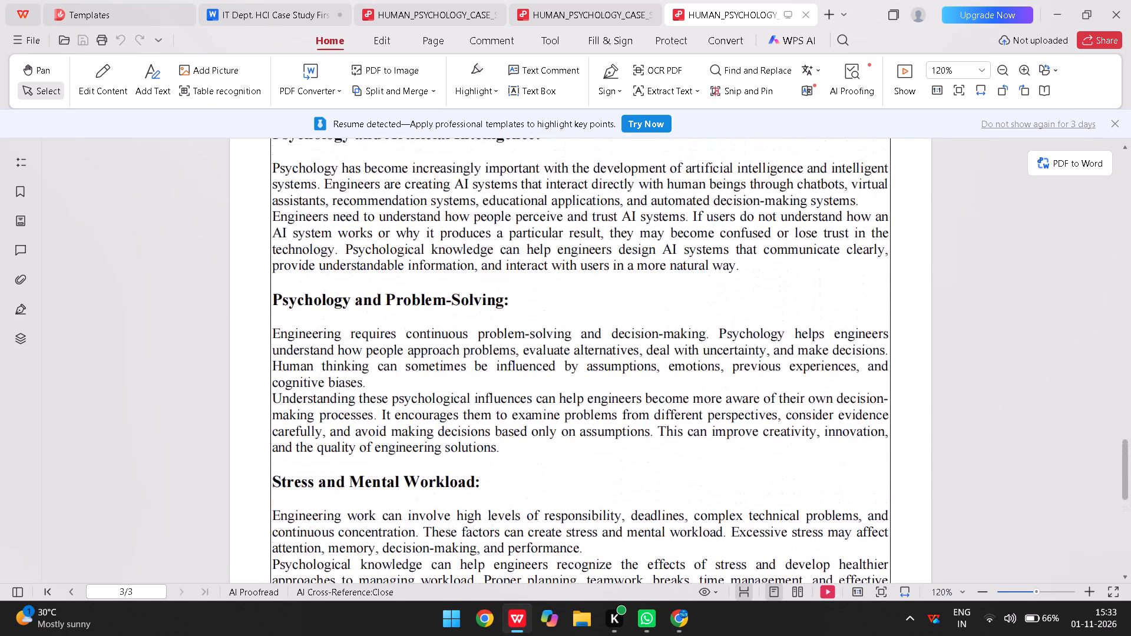
scroll(680, 244, "down", 15)
scroll(680, 244, "up", 8)
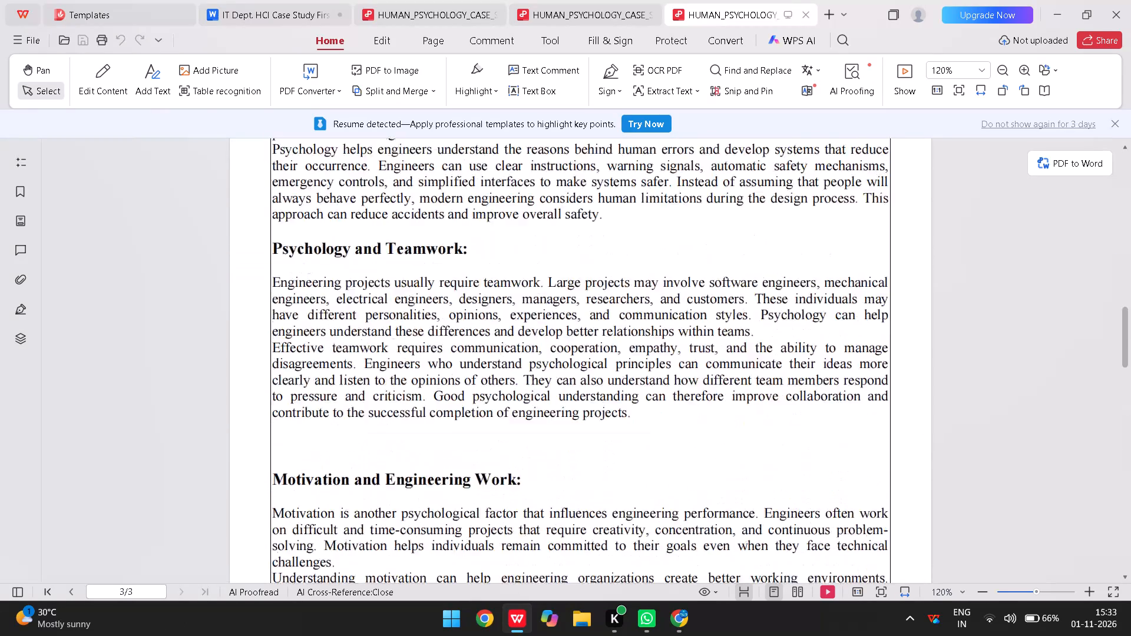
scroll(680, 244, "up", 9)
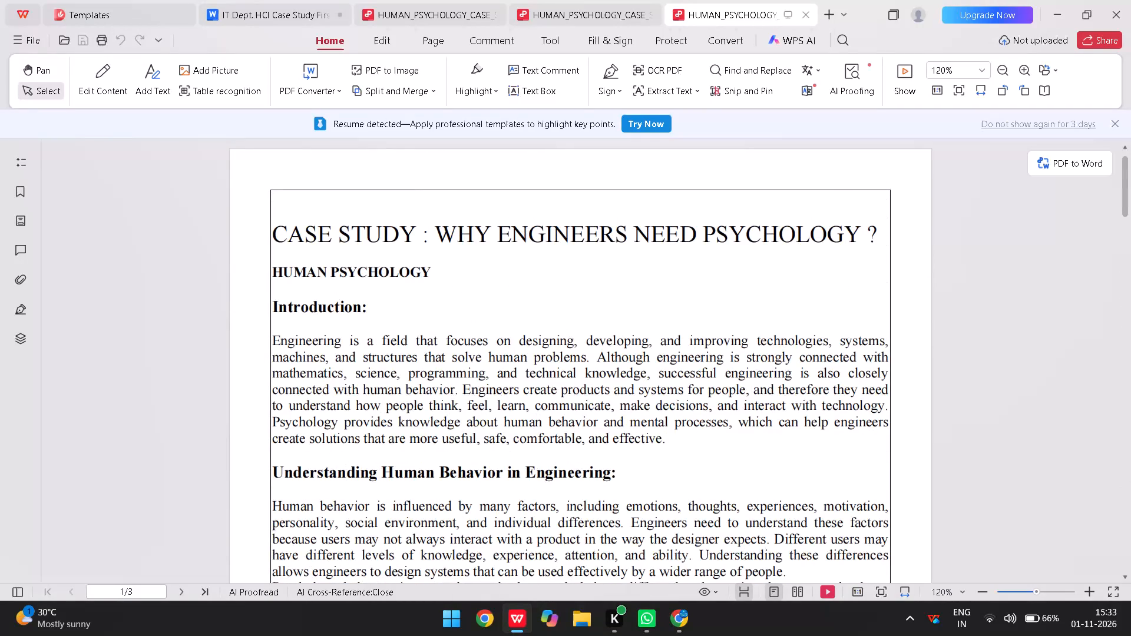
View the first pages of the What Is Psychology and Sensation case study PDFs.
left_click(604, 4)
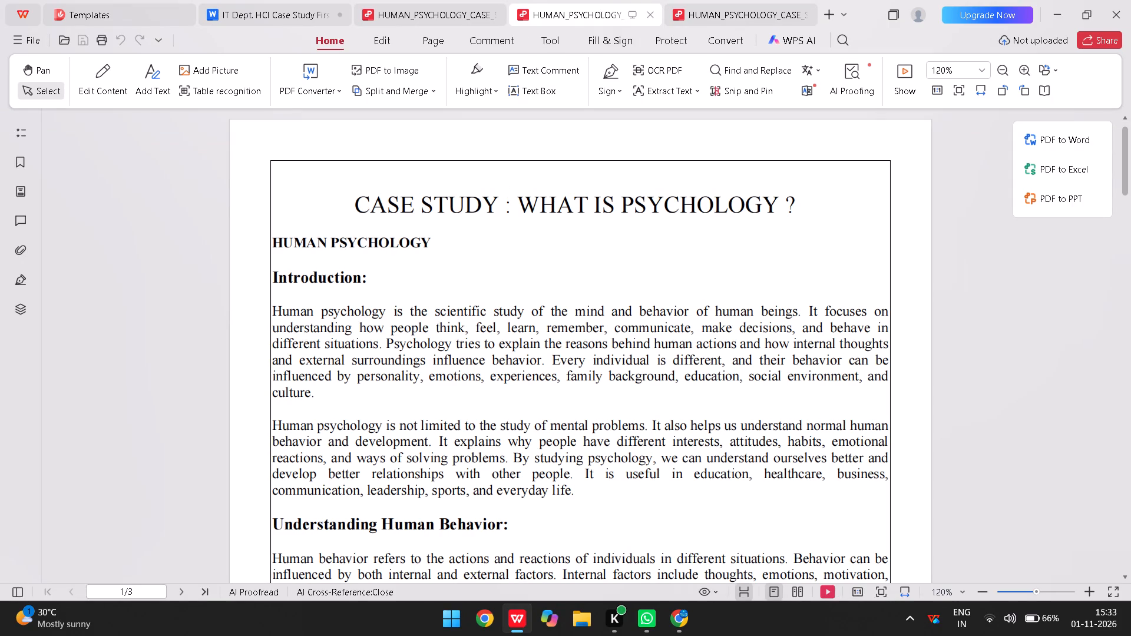
left_click(356, 208)
left_click(441, 9)
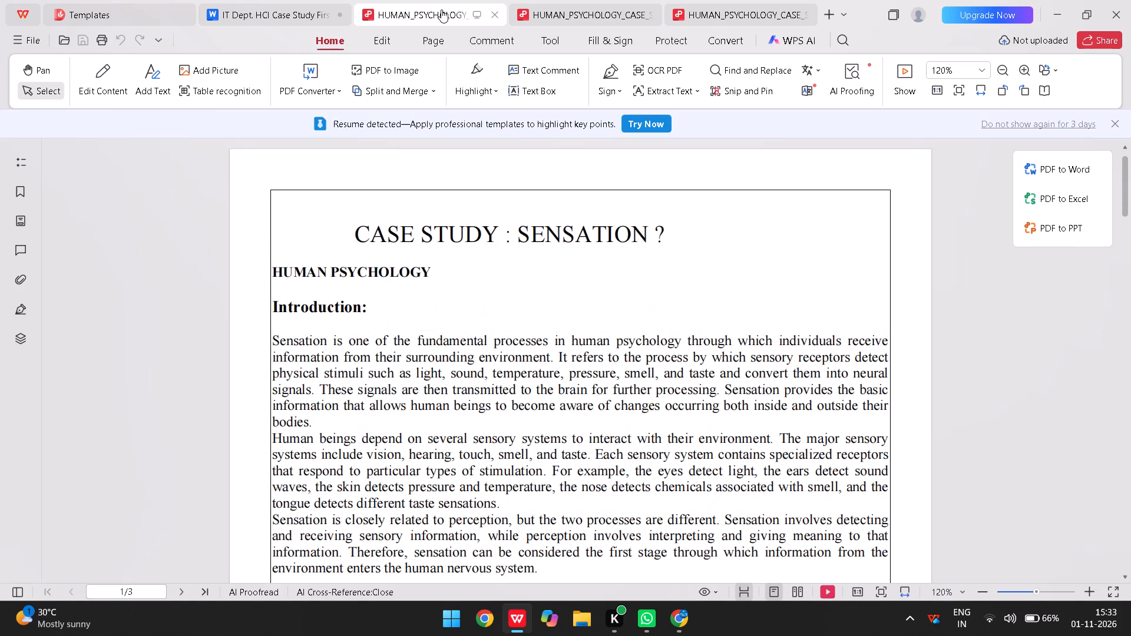
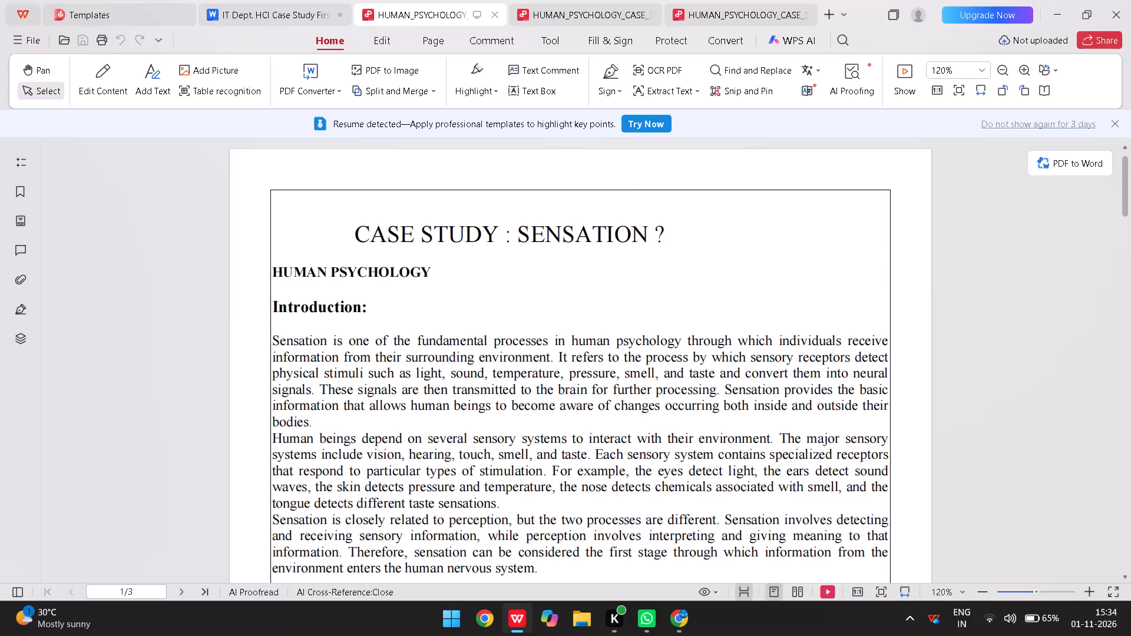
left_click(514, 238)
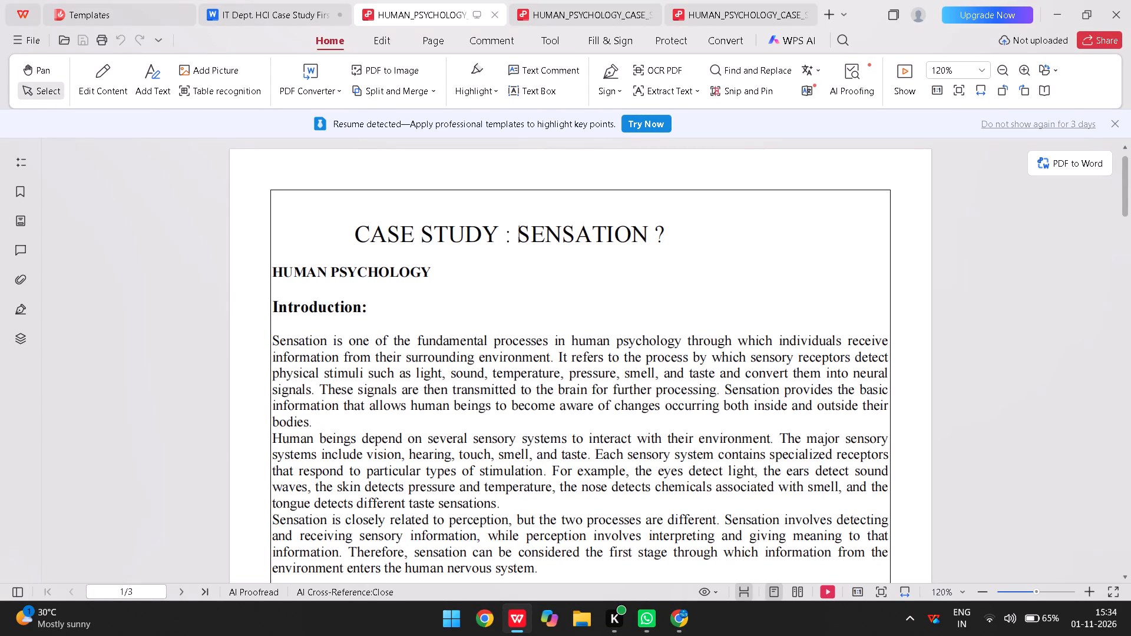
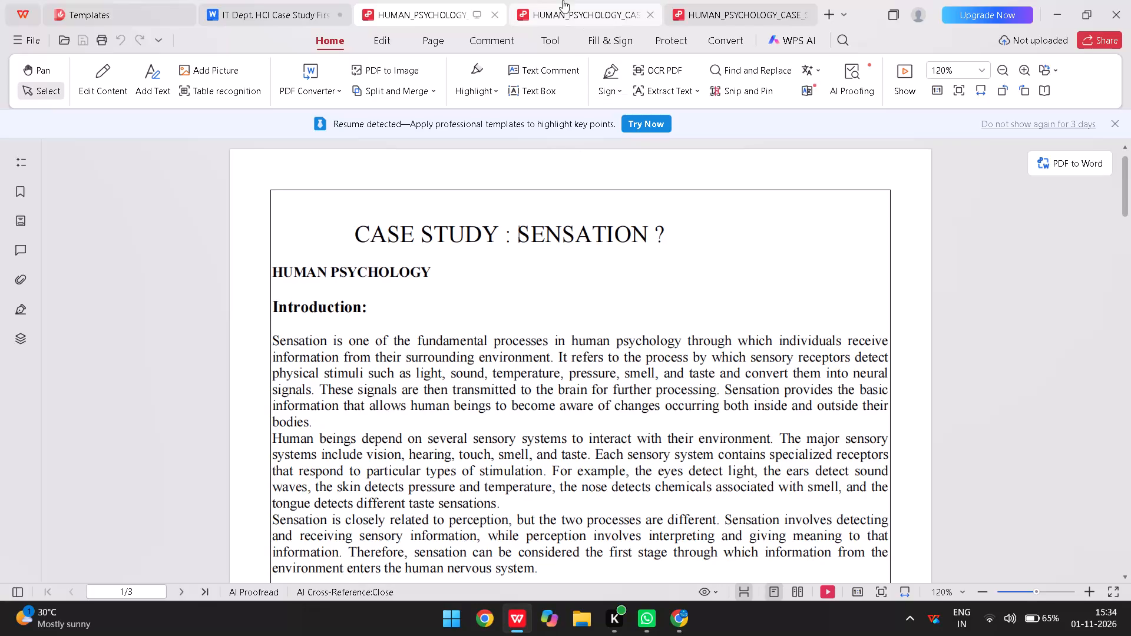
Switch to the unit 1 case study PDF on what psychology is and make its page text editable.
left_click(568, 2)
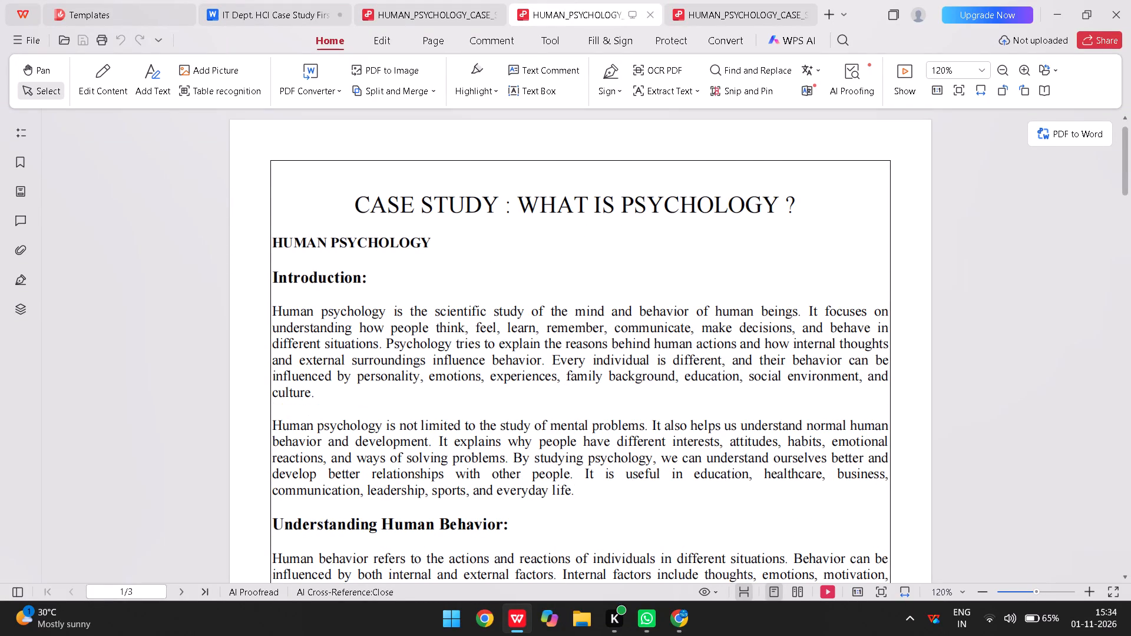
left_click(514, 206)
key("Return")
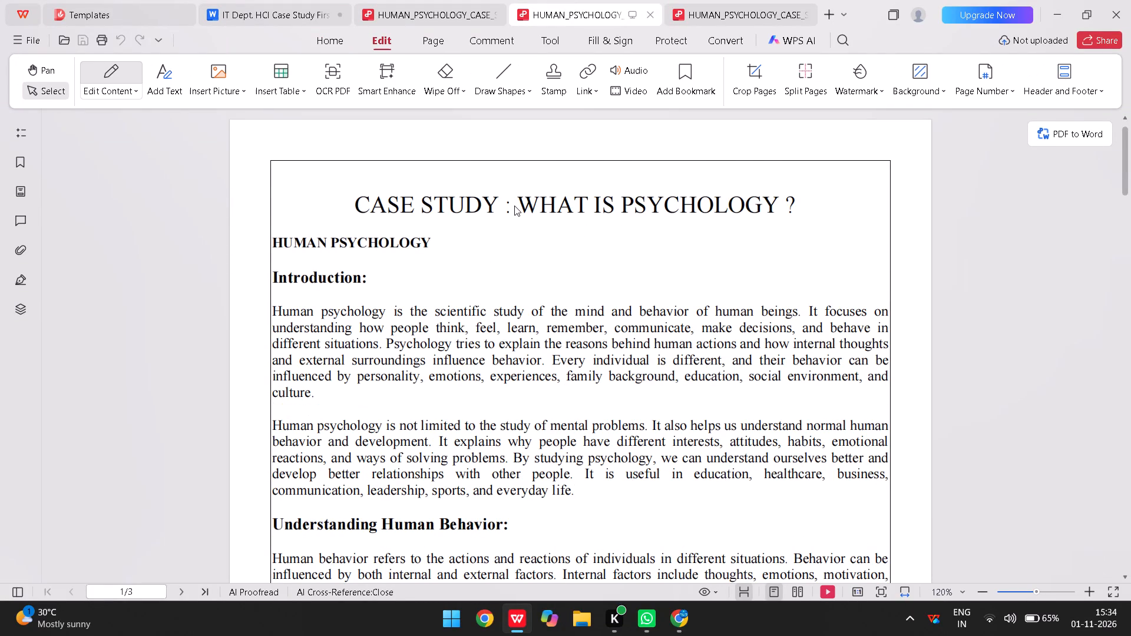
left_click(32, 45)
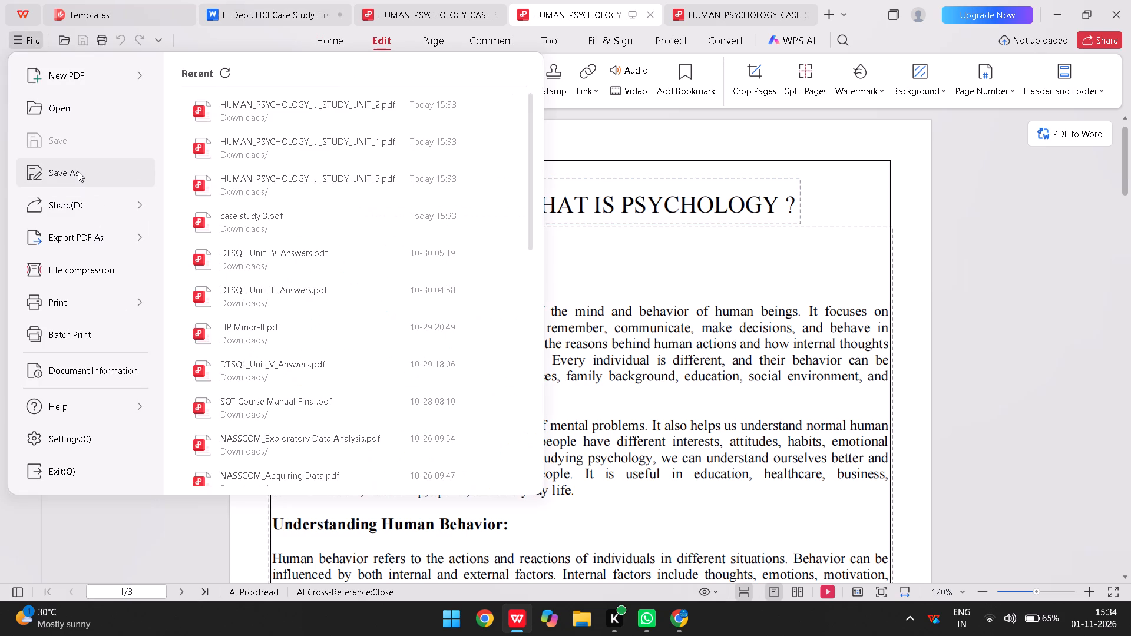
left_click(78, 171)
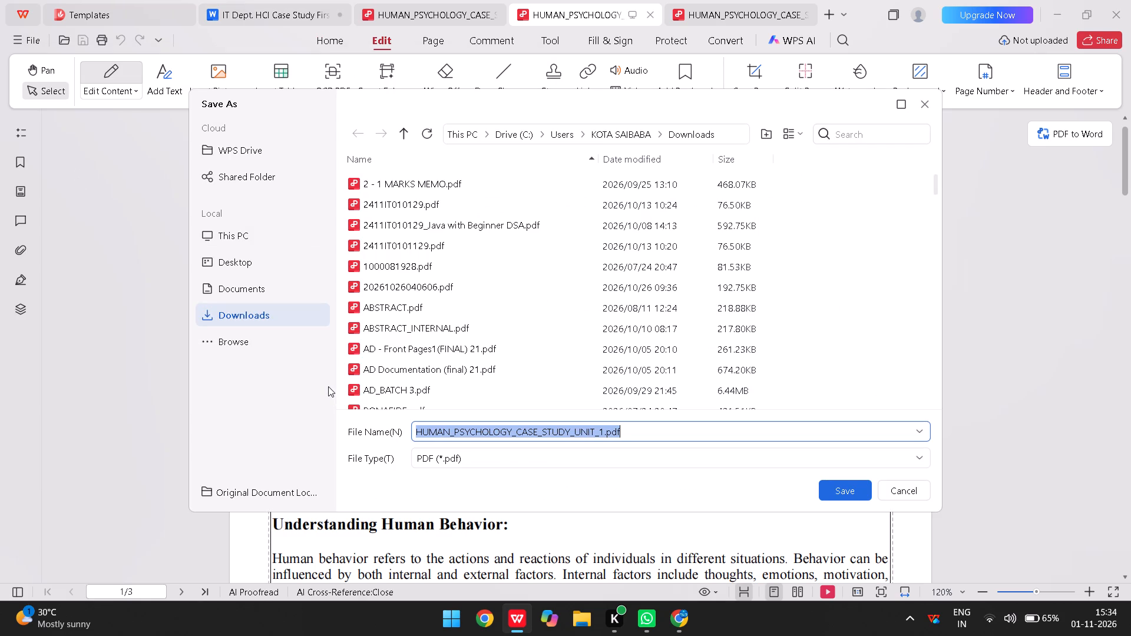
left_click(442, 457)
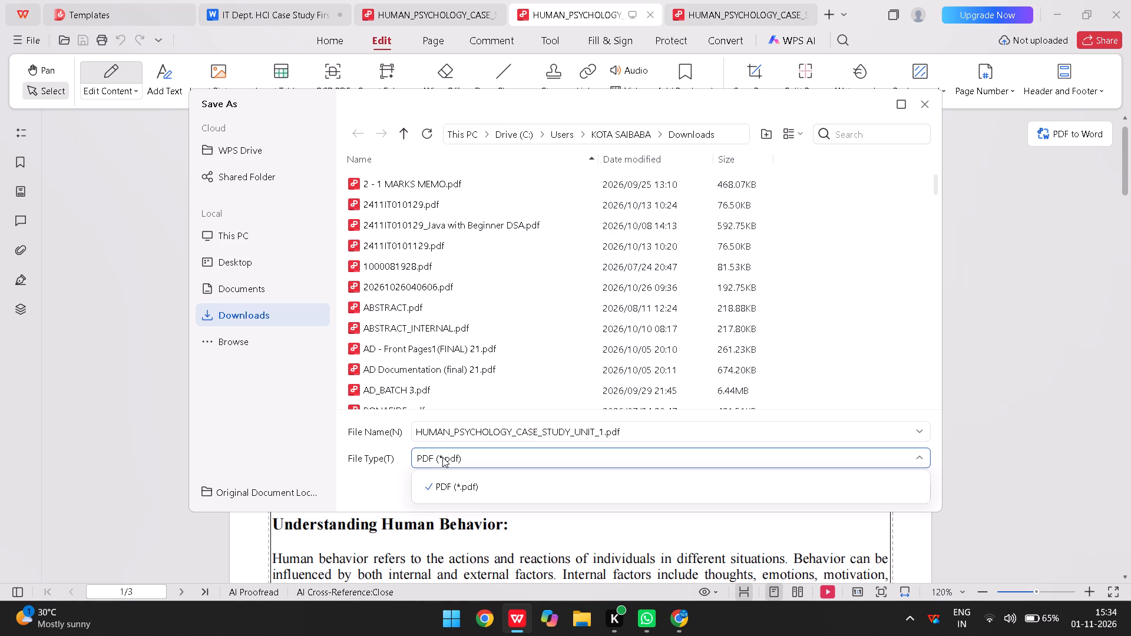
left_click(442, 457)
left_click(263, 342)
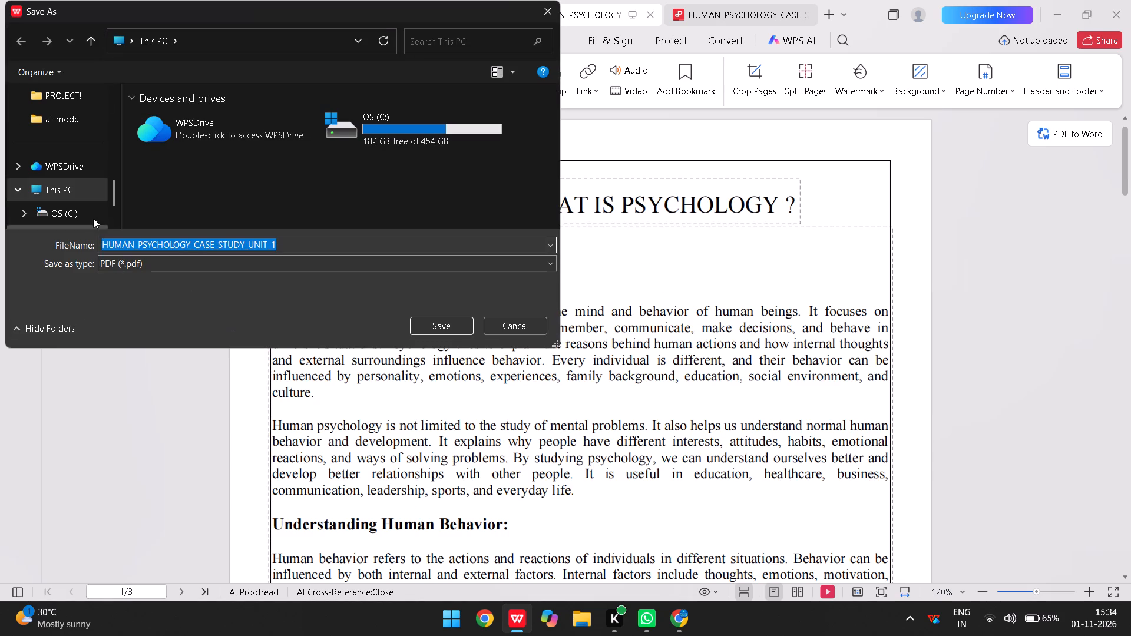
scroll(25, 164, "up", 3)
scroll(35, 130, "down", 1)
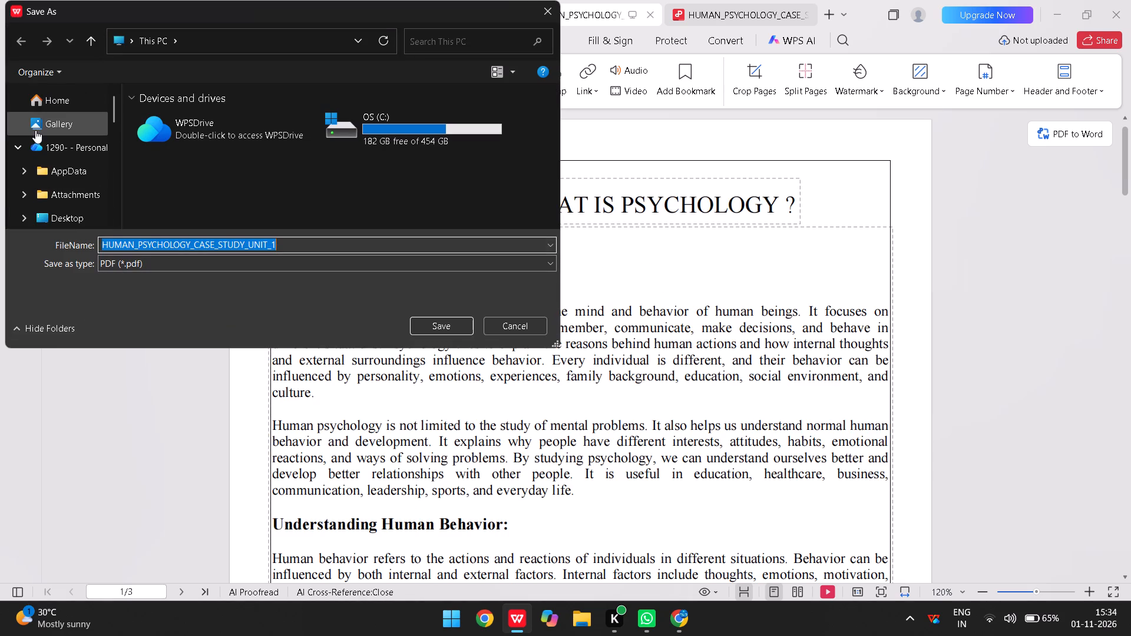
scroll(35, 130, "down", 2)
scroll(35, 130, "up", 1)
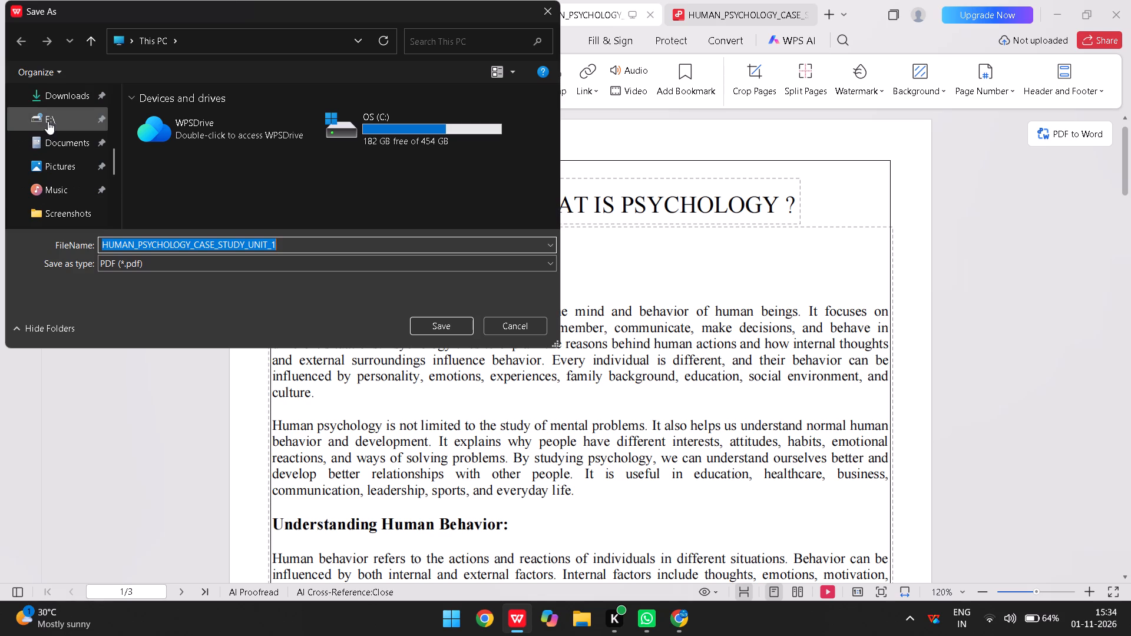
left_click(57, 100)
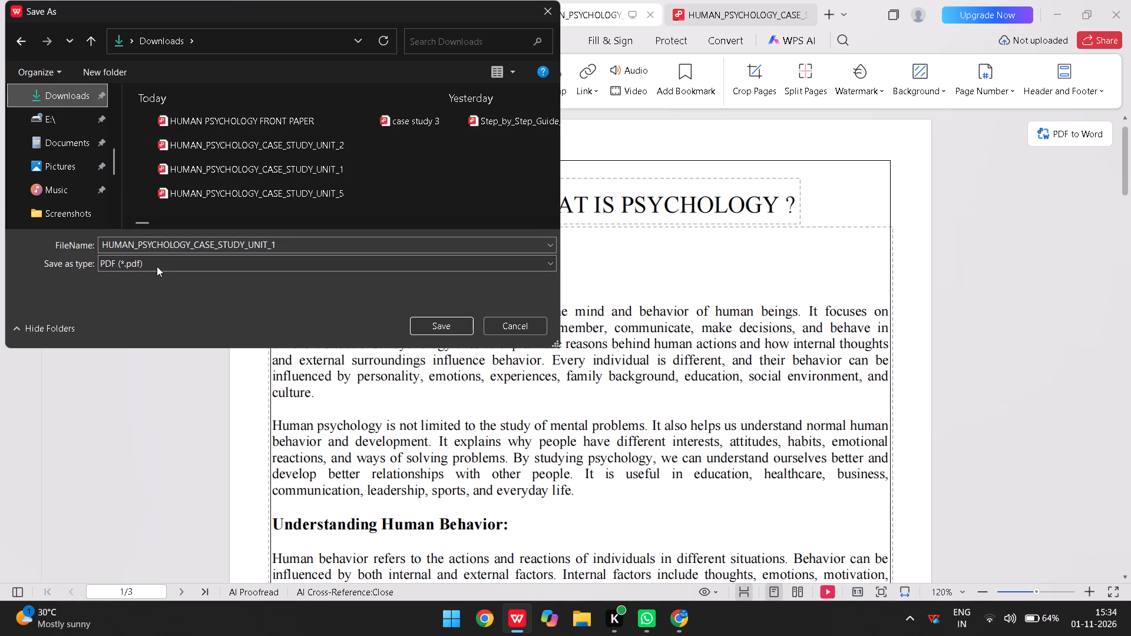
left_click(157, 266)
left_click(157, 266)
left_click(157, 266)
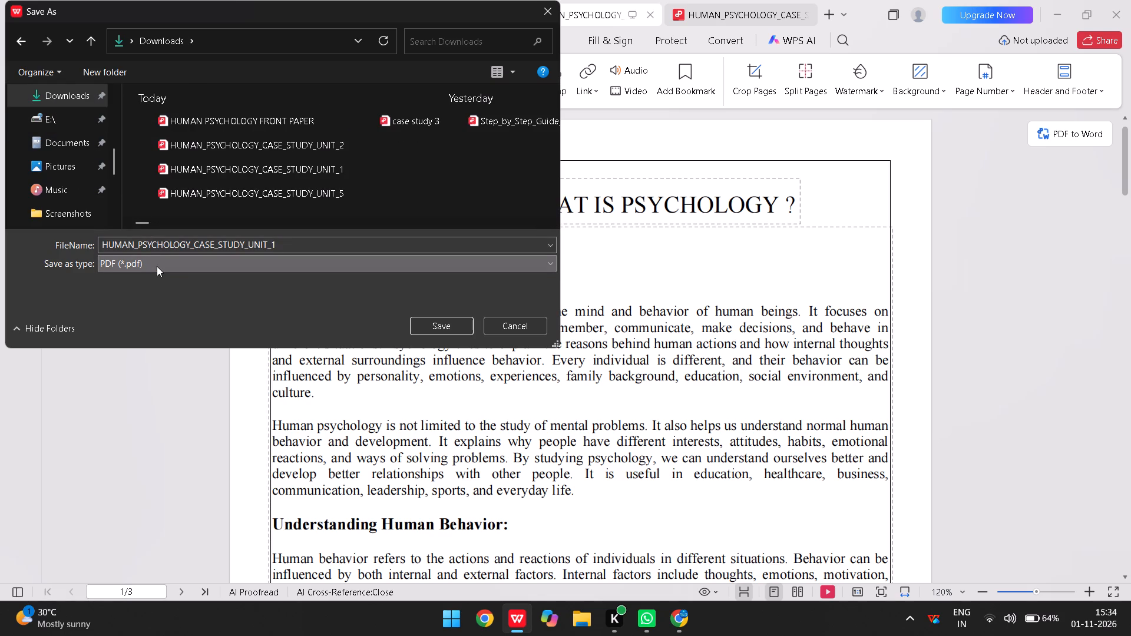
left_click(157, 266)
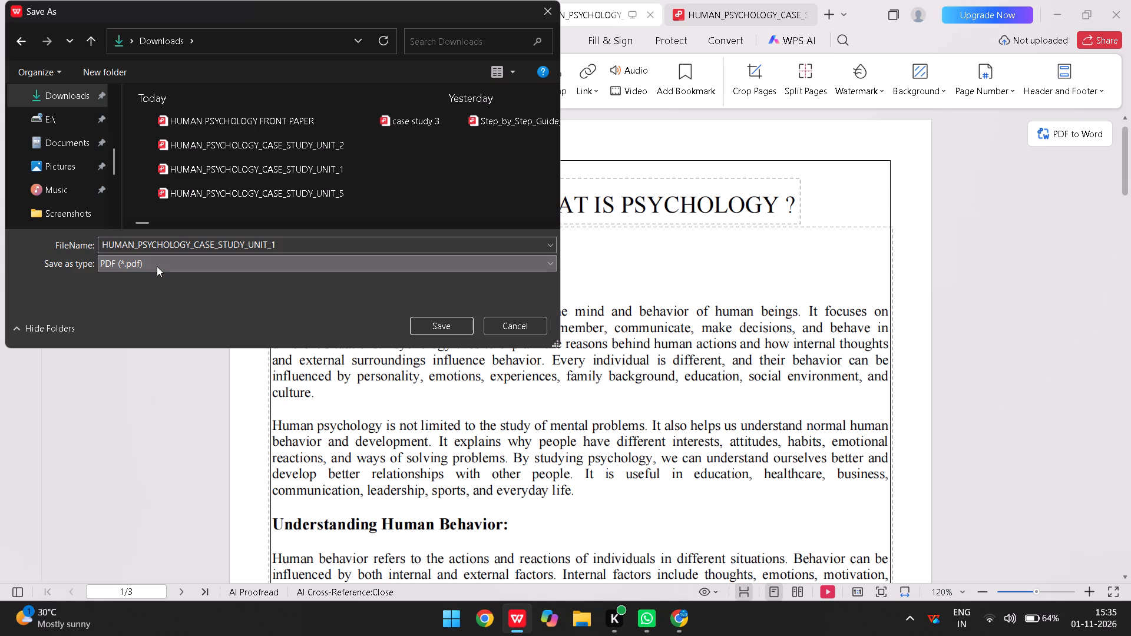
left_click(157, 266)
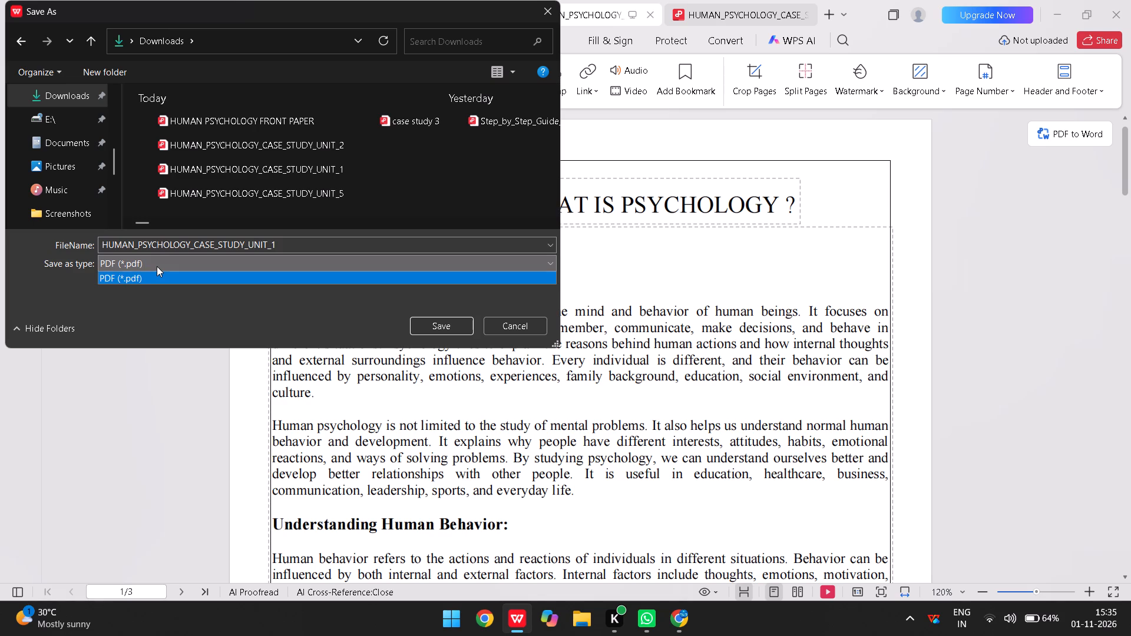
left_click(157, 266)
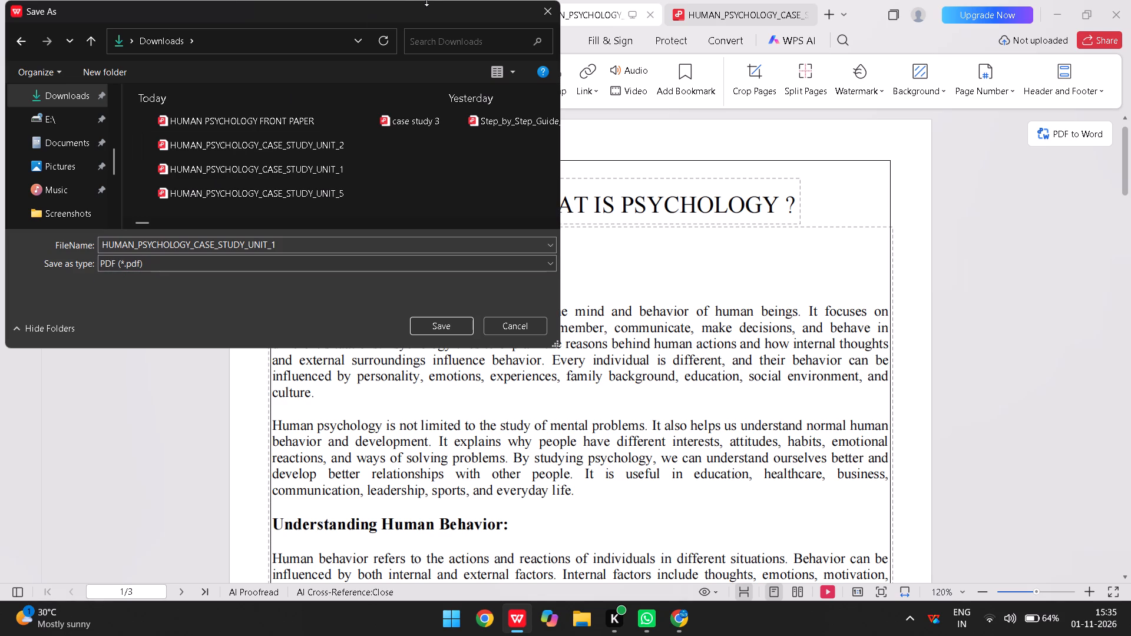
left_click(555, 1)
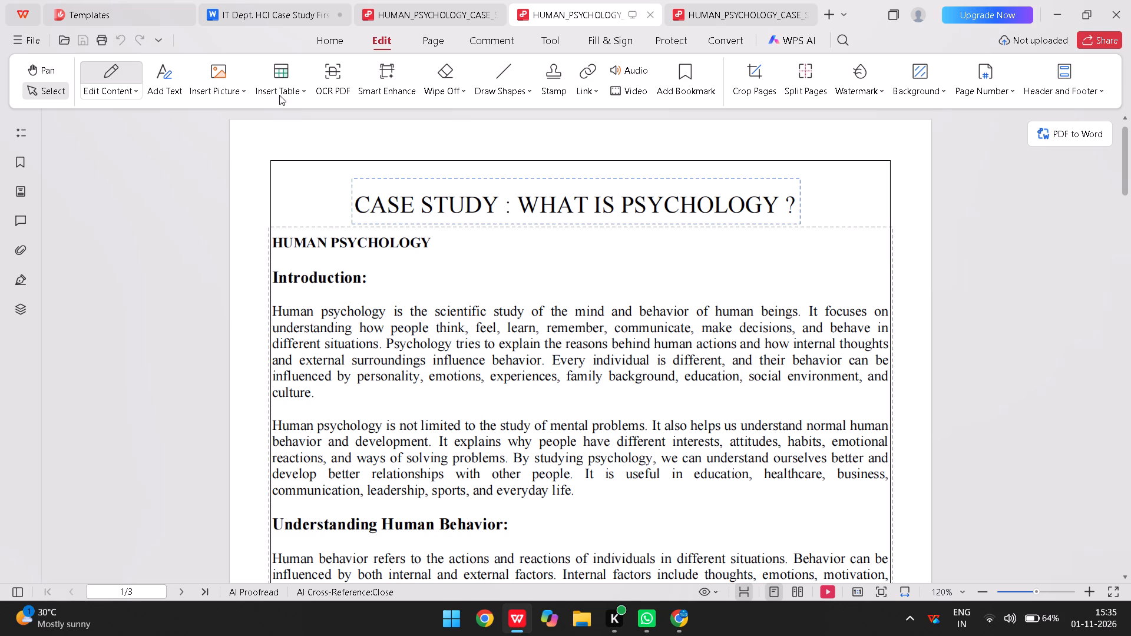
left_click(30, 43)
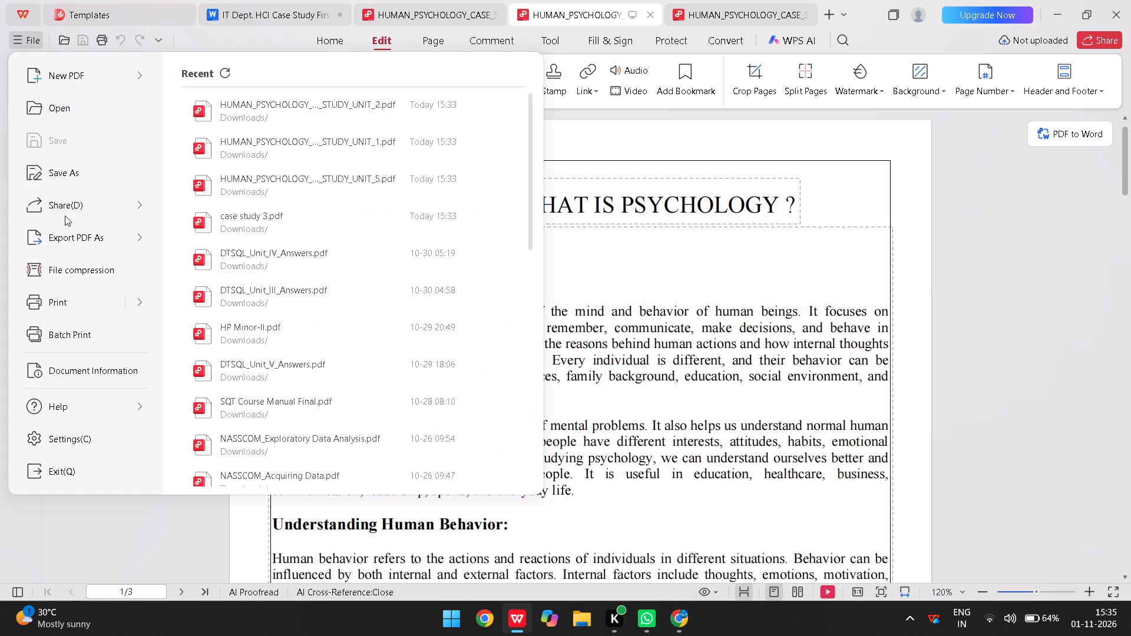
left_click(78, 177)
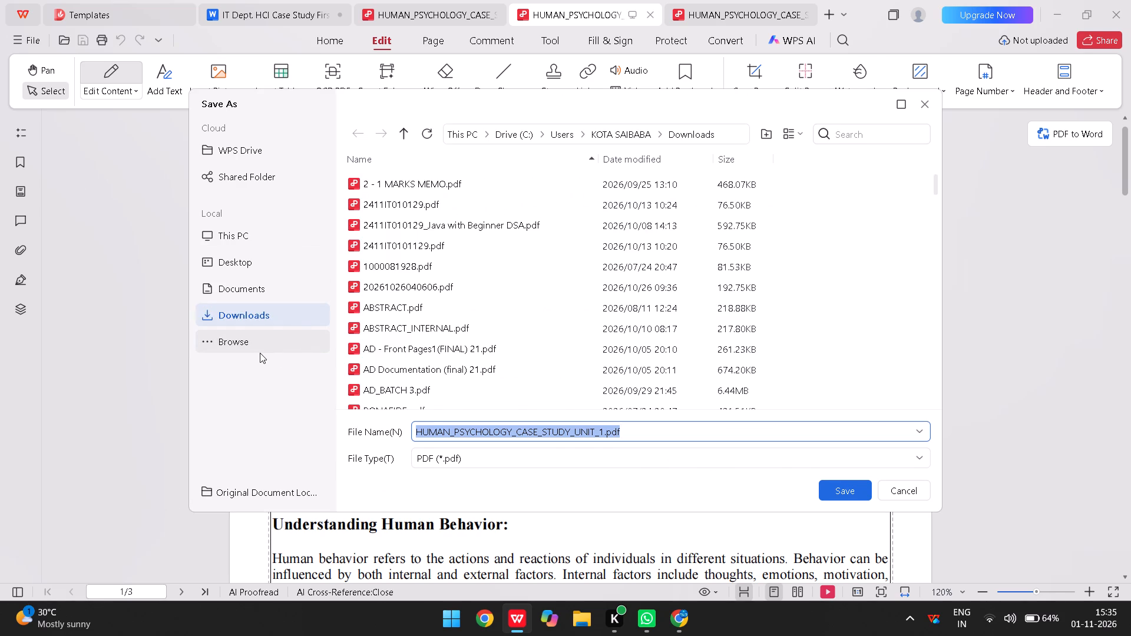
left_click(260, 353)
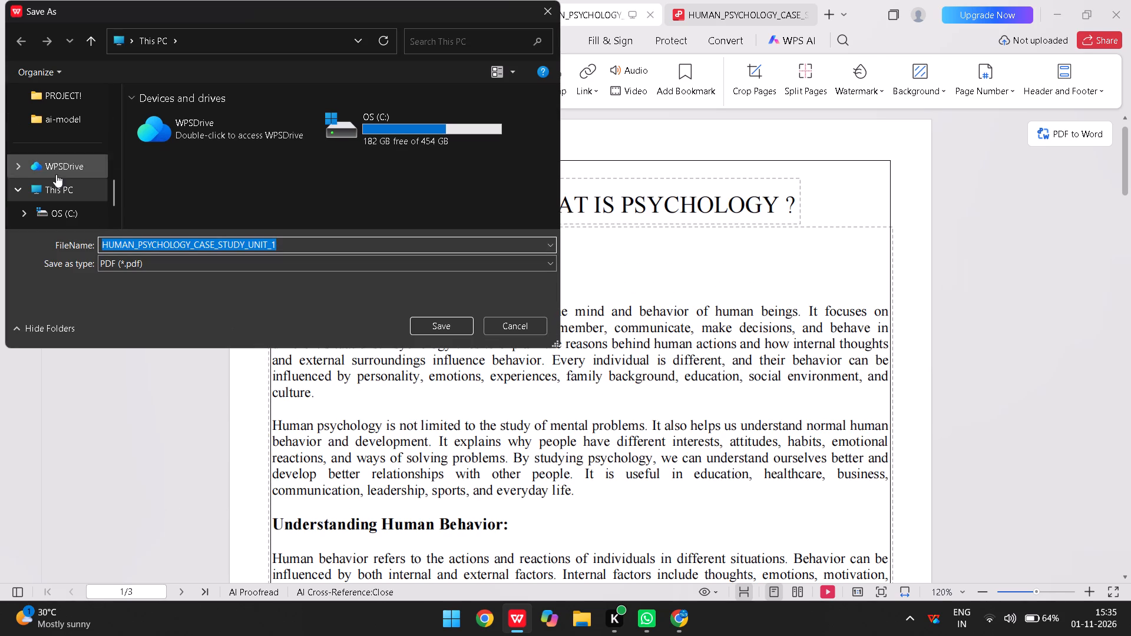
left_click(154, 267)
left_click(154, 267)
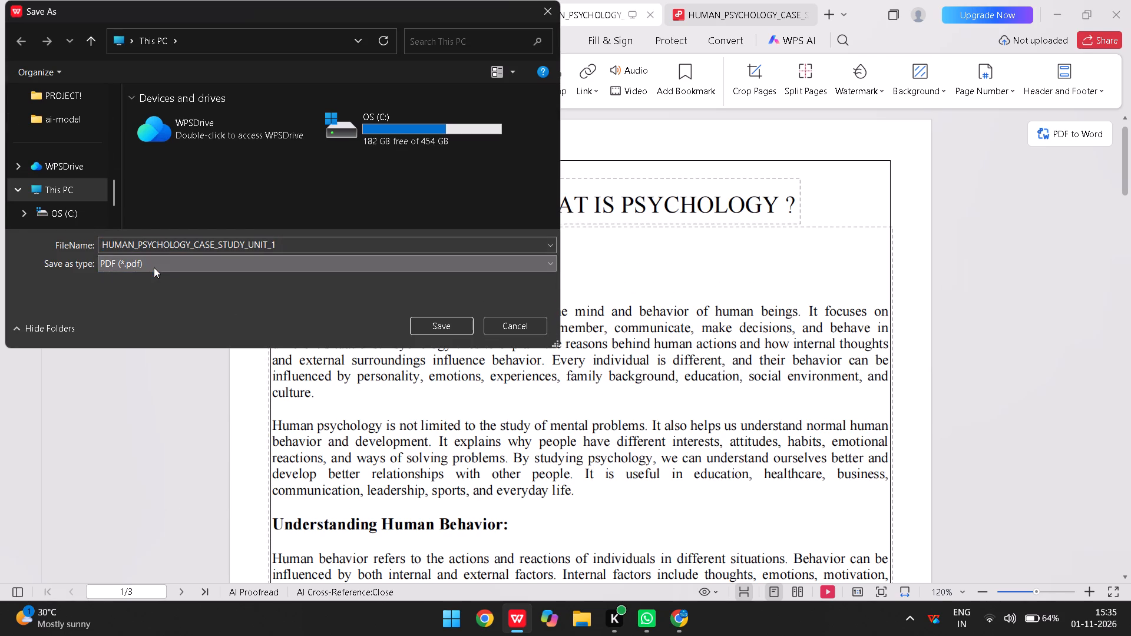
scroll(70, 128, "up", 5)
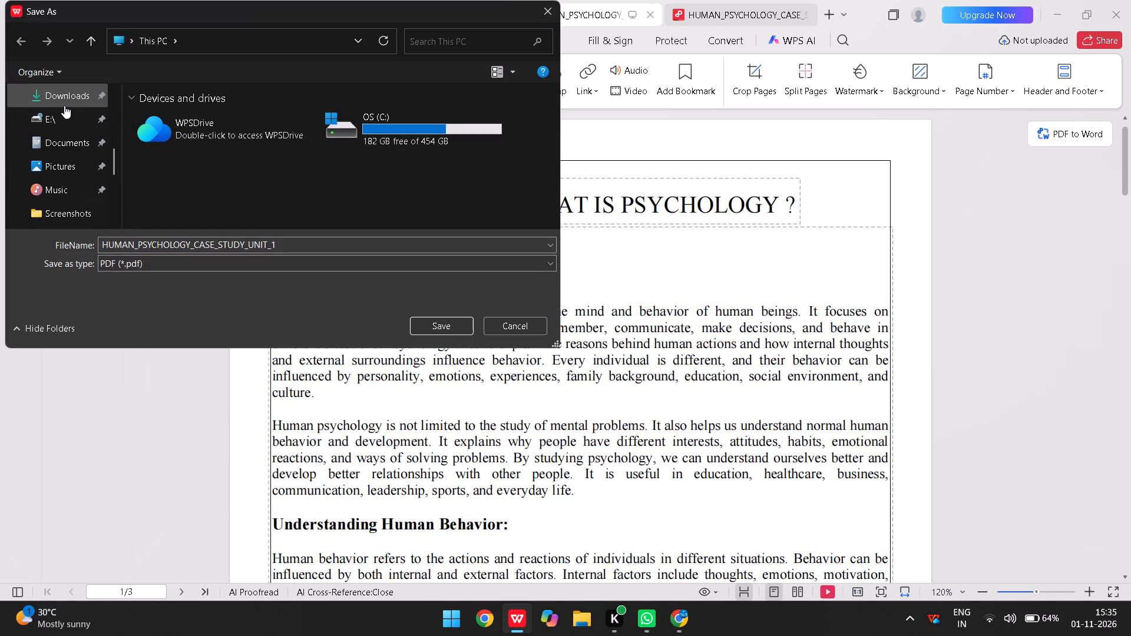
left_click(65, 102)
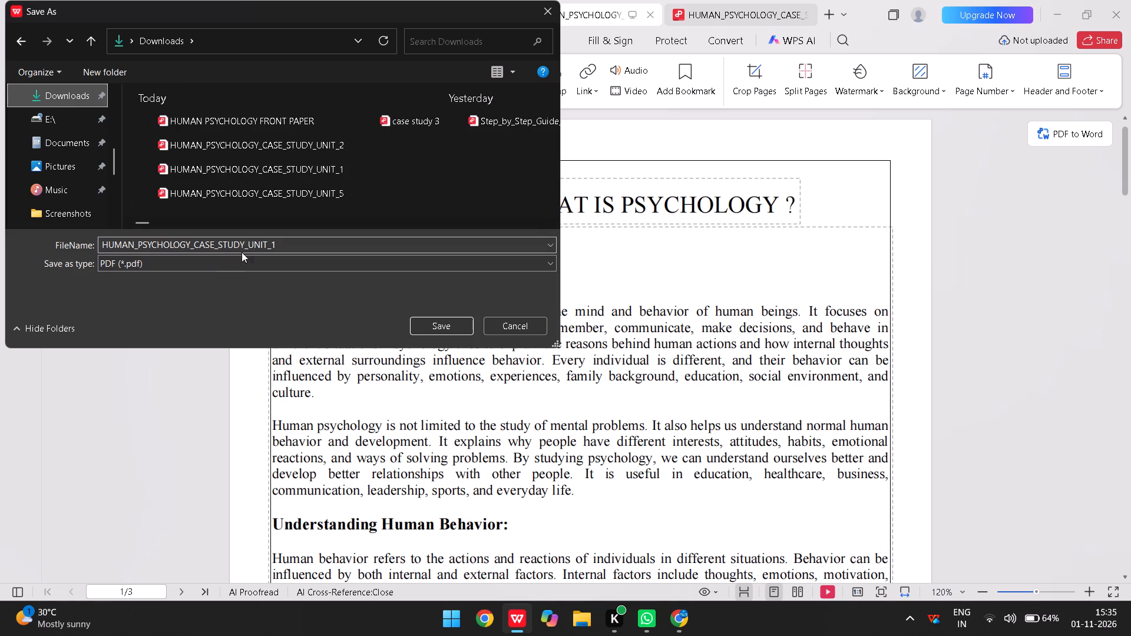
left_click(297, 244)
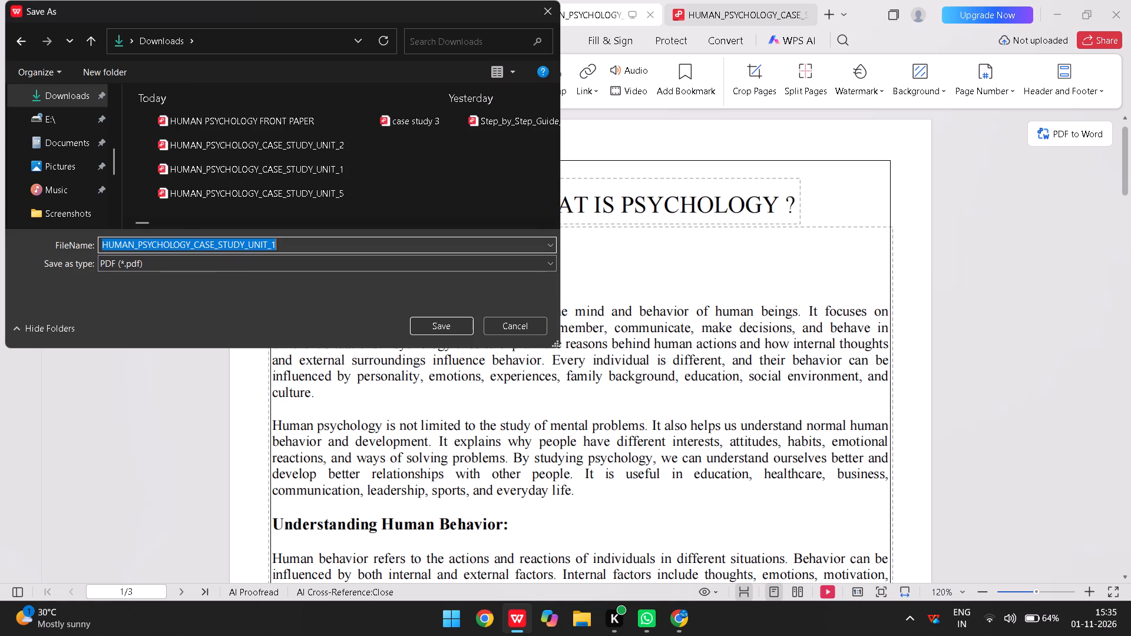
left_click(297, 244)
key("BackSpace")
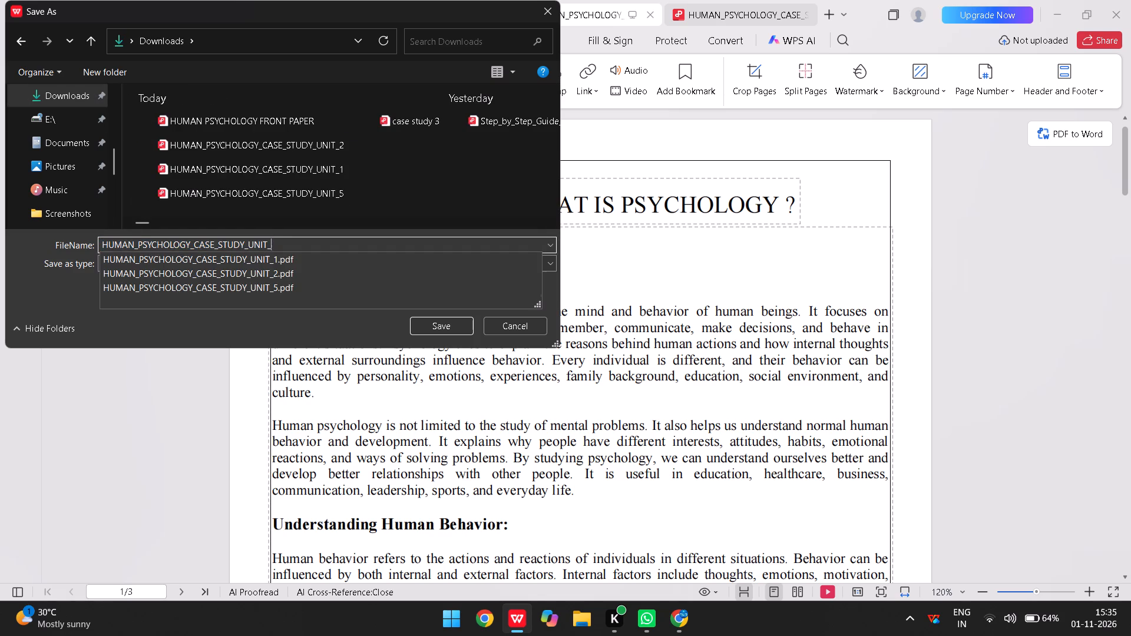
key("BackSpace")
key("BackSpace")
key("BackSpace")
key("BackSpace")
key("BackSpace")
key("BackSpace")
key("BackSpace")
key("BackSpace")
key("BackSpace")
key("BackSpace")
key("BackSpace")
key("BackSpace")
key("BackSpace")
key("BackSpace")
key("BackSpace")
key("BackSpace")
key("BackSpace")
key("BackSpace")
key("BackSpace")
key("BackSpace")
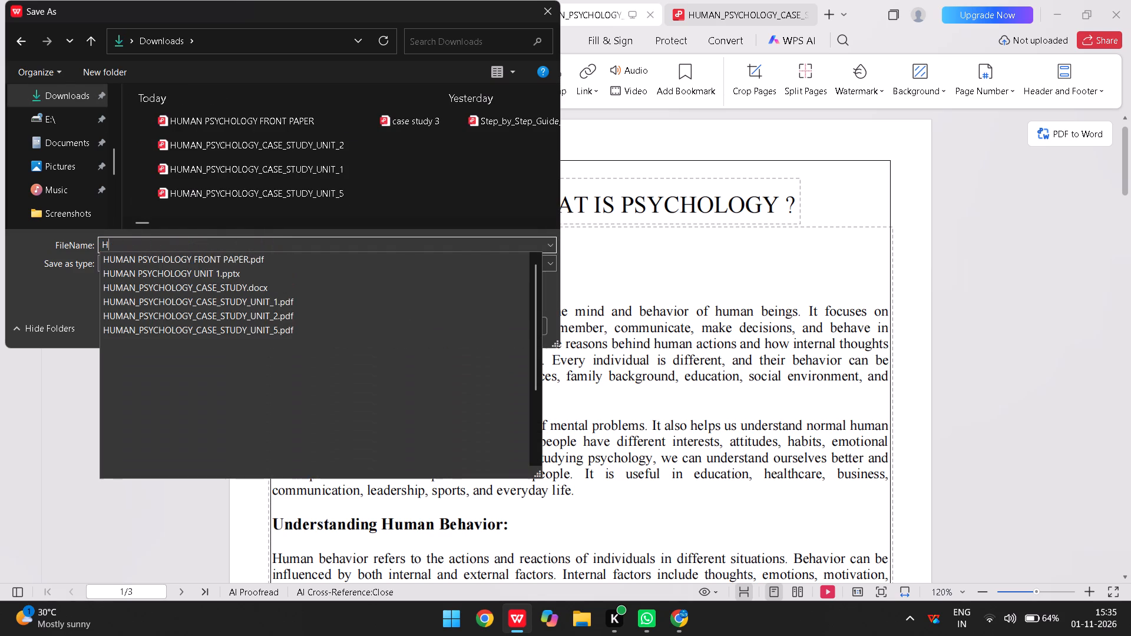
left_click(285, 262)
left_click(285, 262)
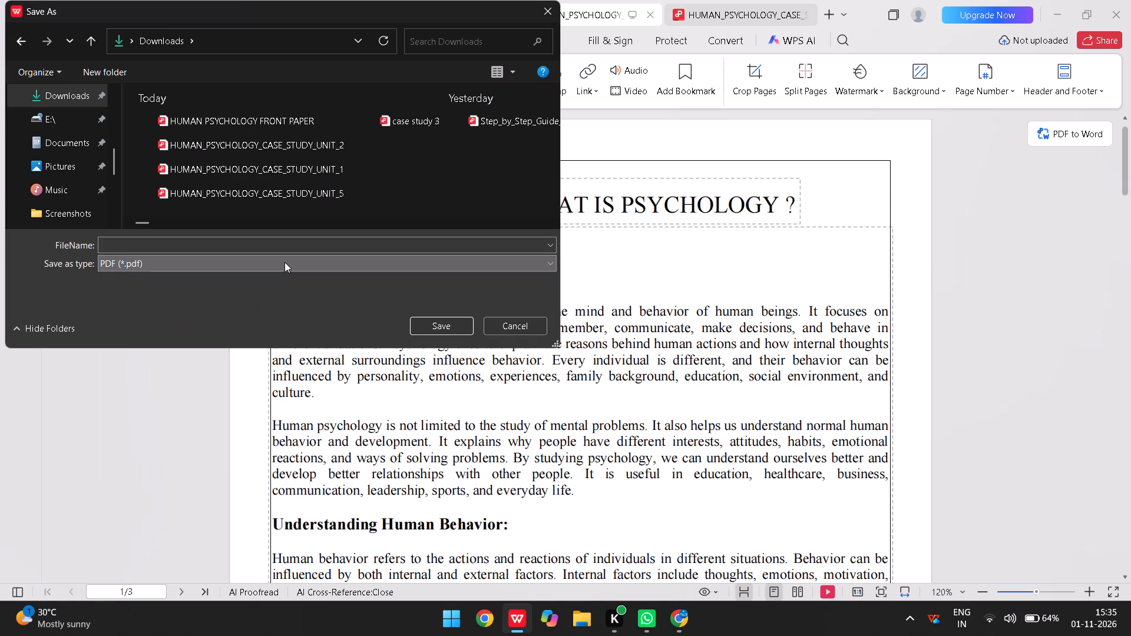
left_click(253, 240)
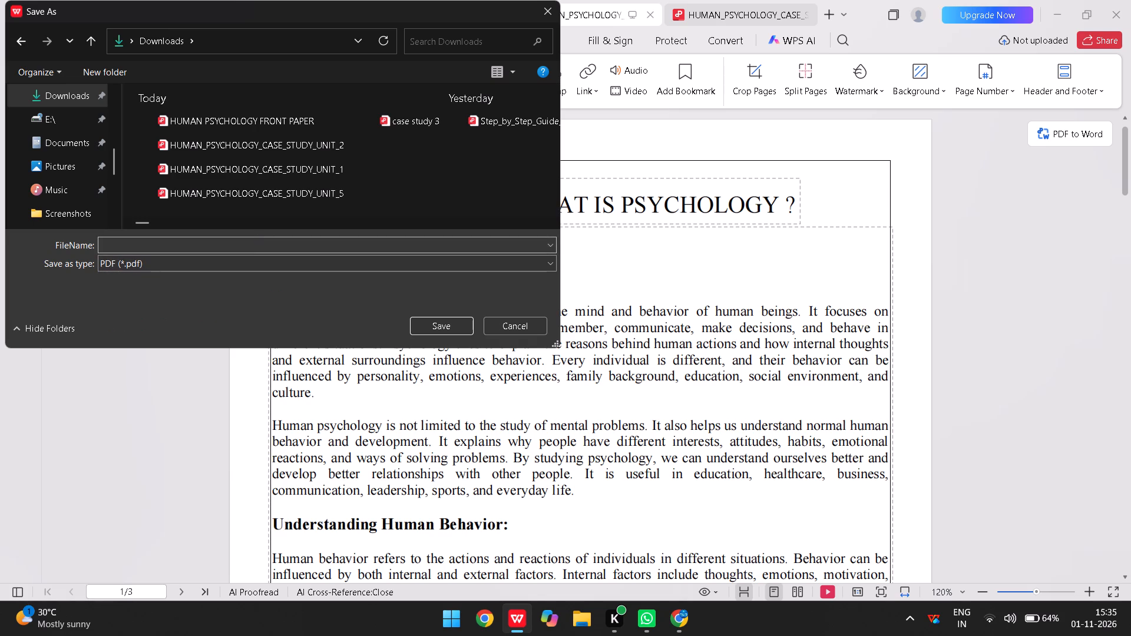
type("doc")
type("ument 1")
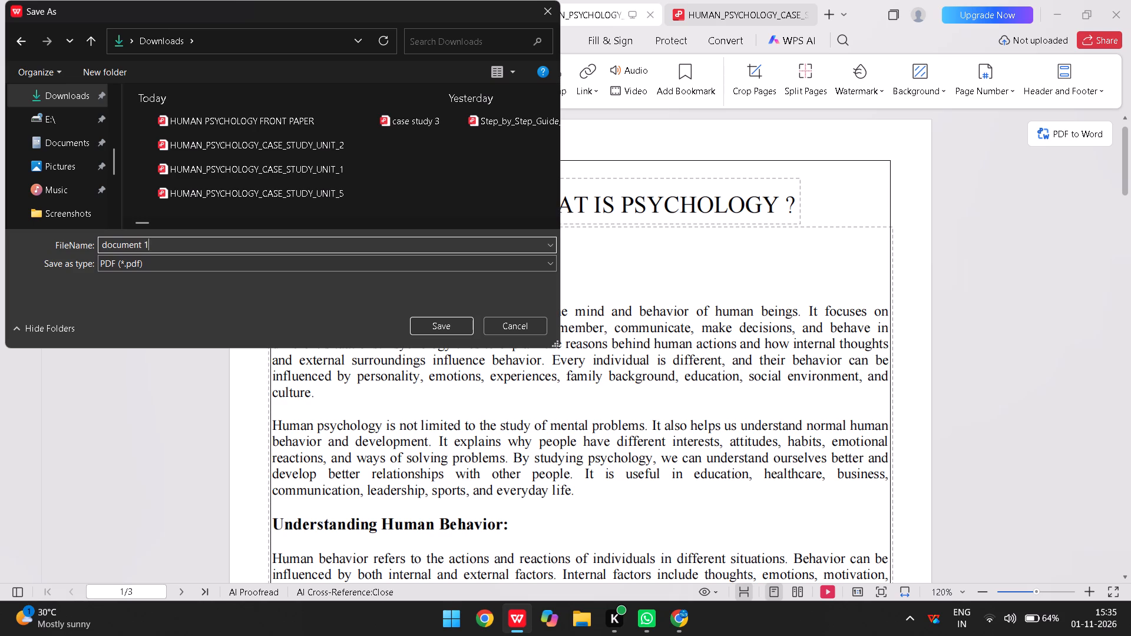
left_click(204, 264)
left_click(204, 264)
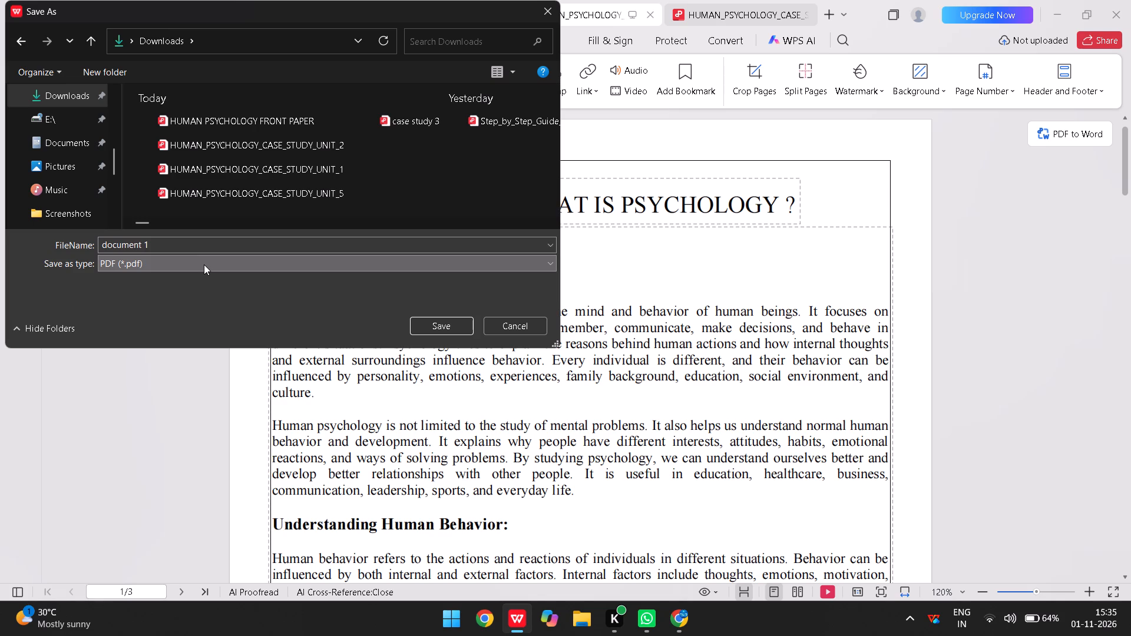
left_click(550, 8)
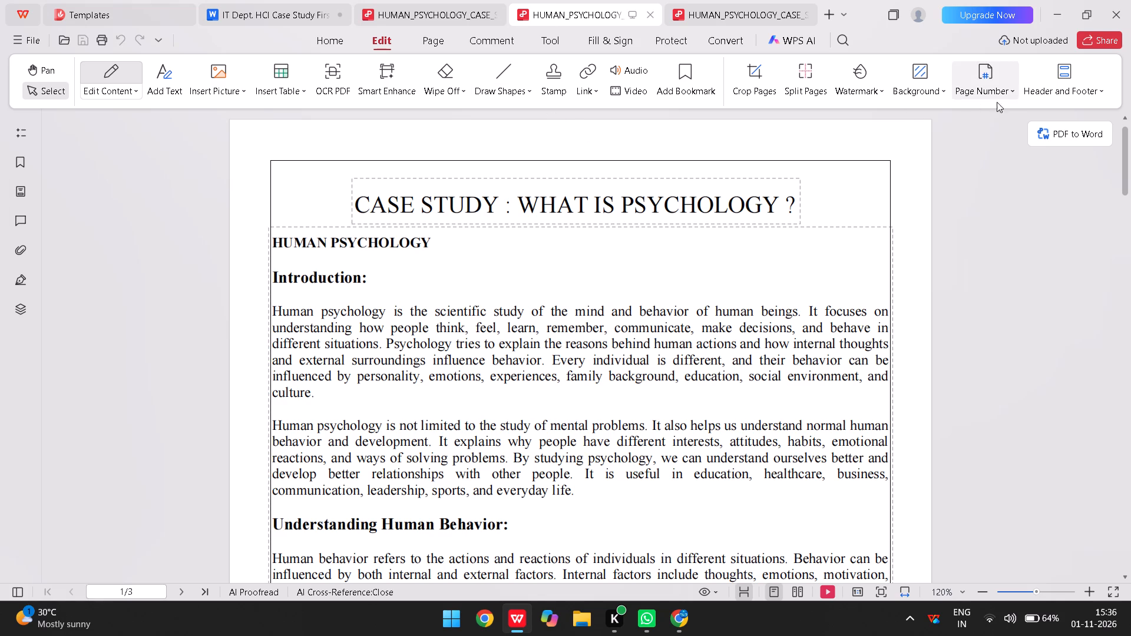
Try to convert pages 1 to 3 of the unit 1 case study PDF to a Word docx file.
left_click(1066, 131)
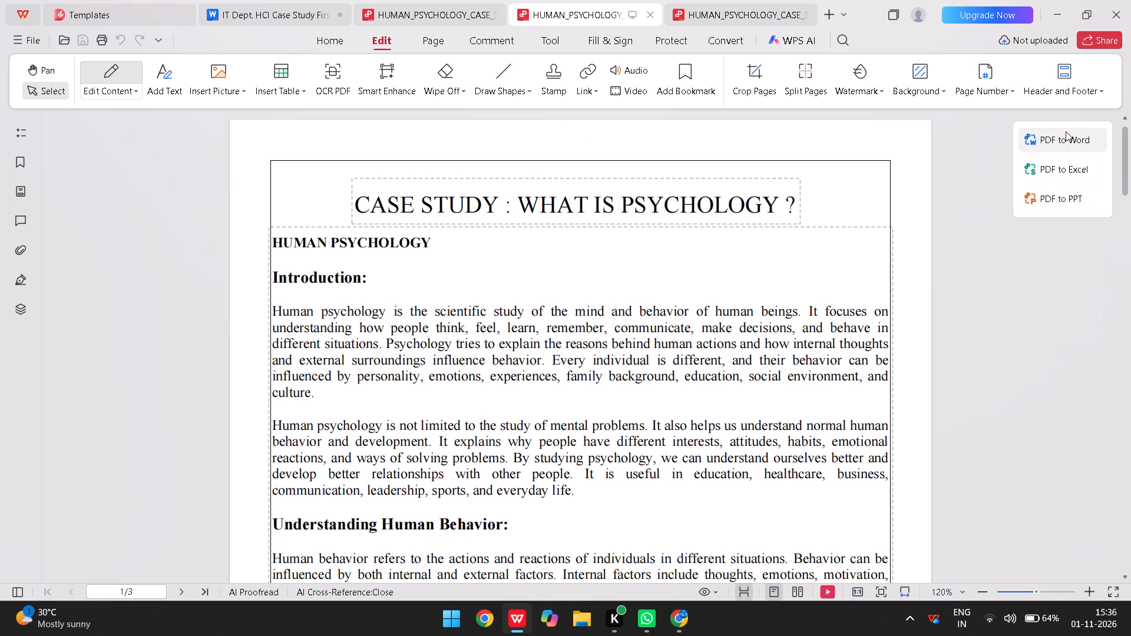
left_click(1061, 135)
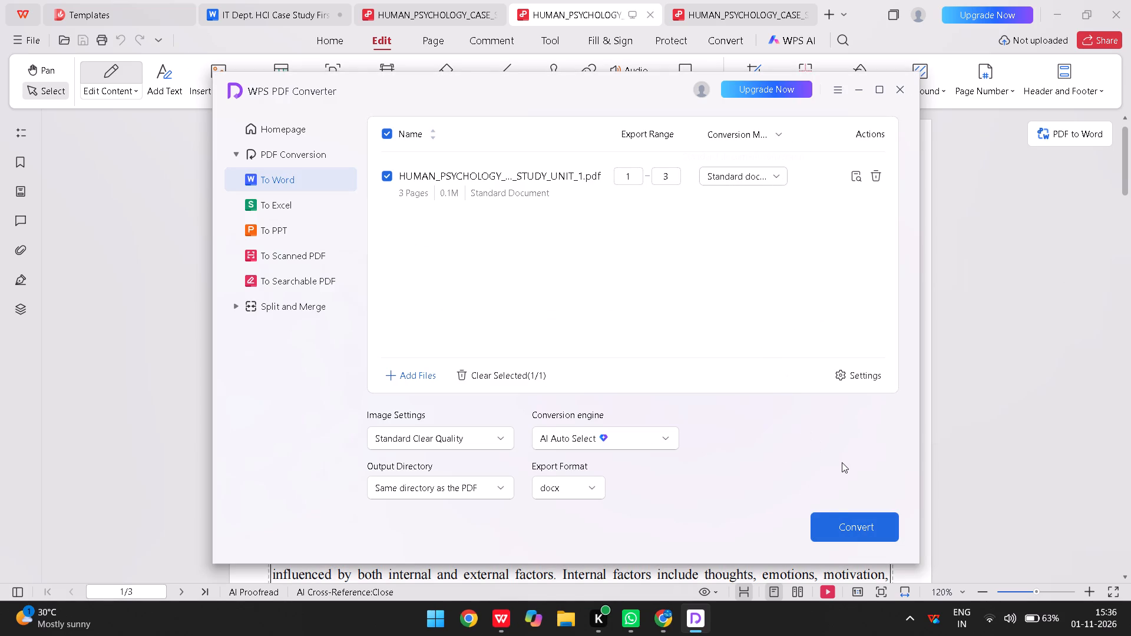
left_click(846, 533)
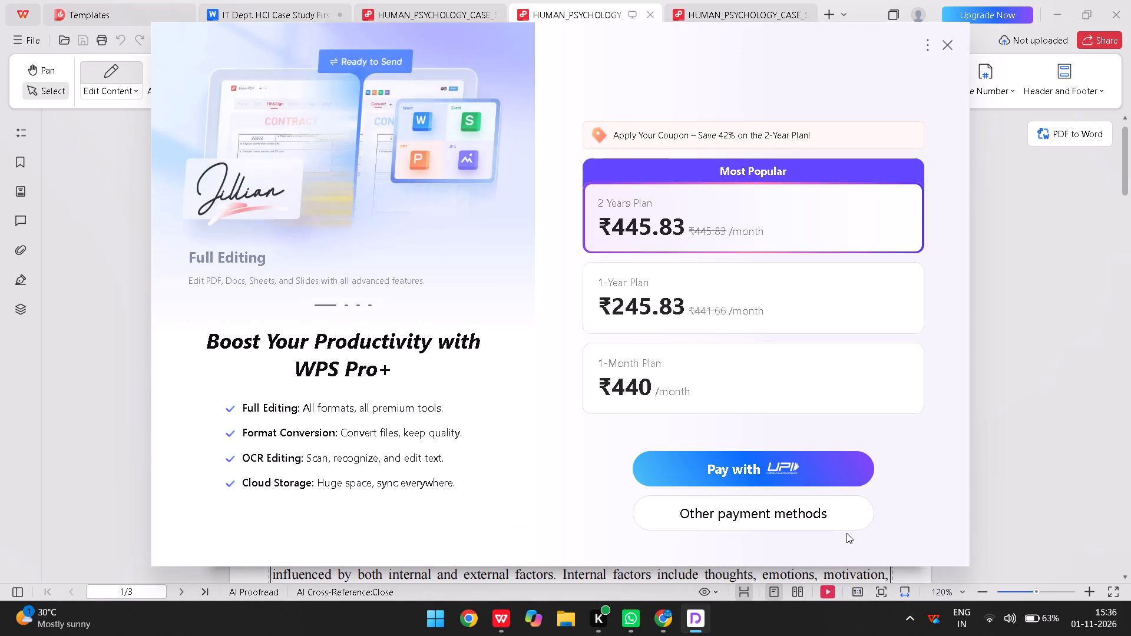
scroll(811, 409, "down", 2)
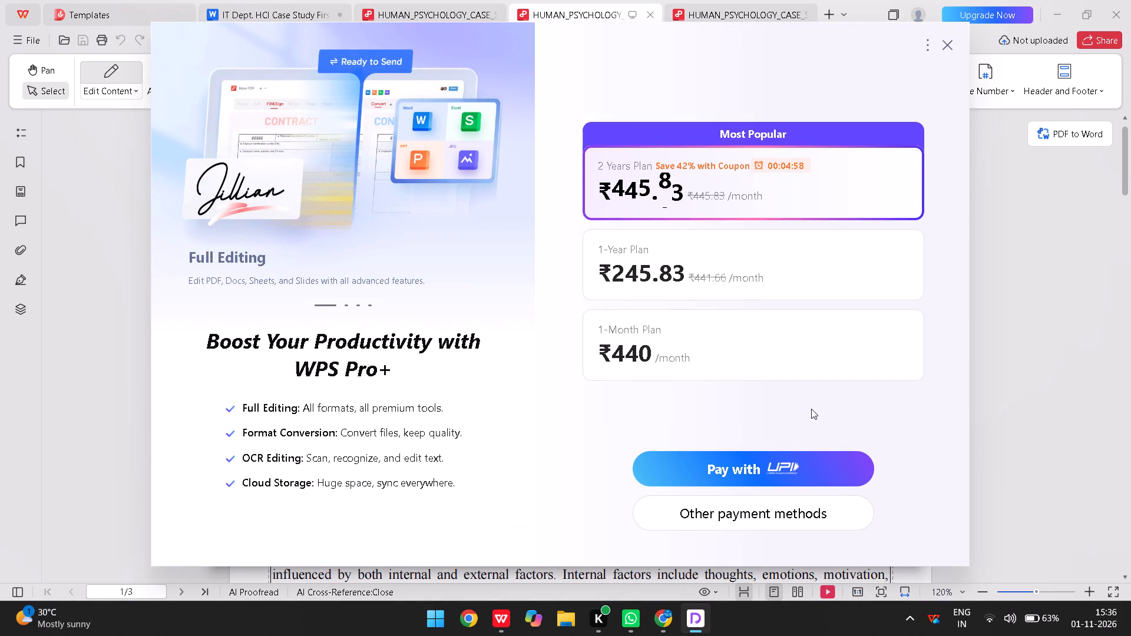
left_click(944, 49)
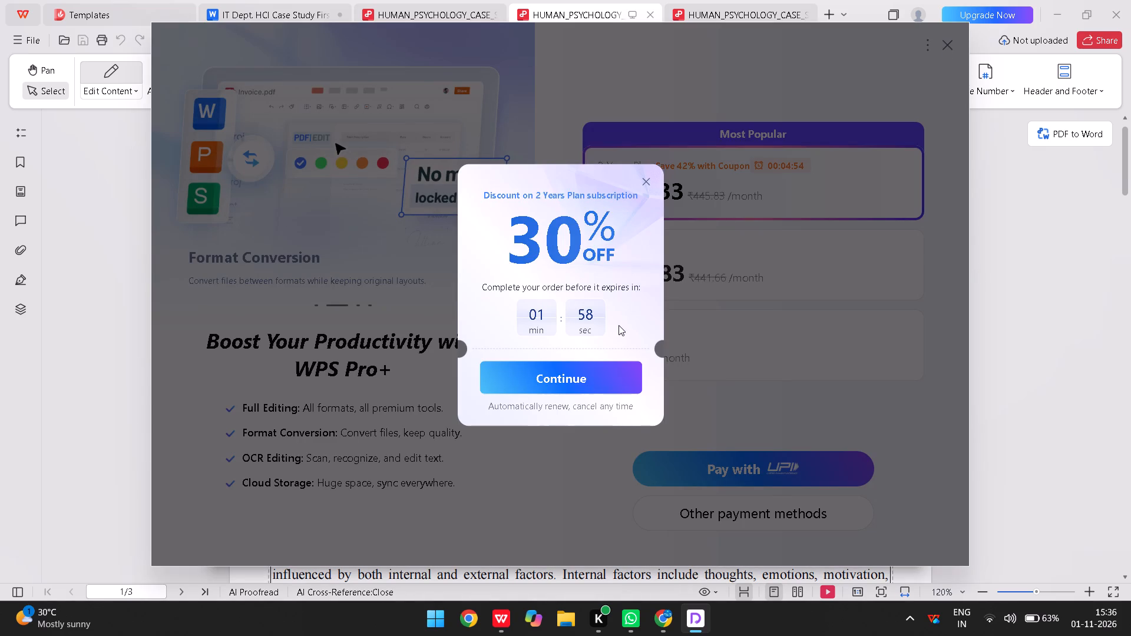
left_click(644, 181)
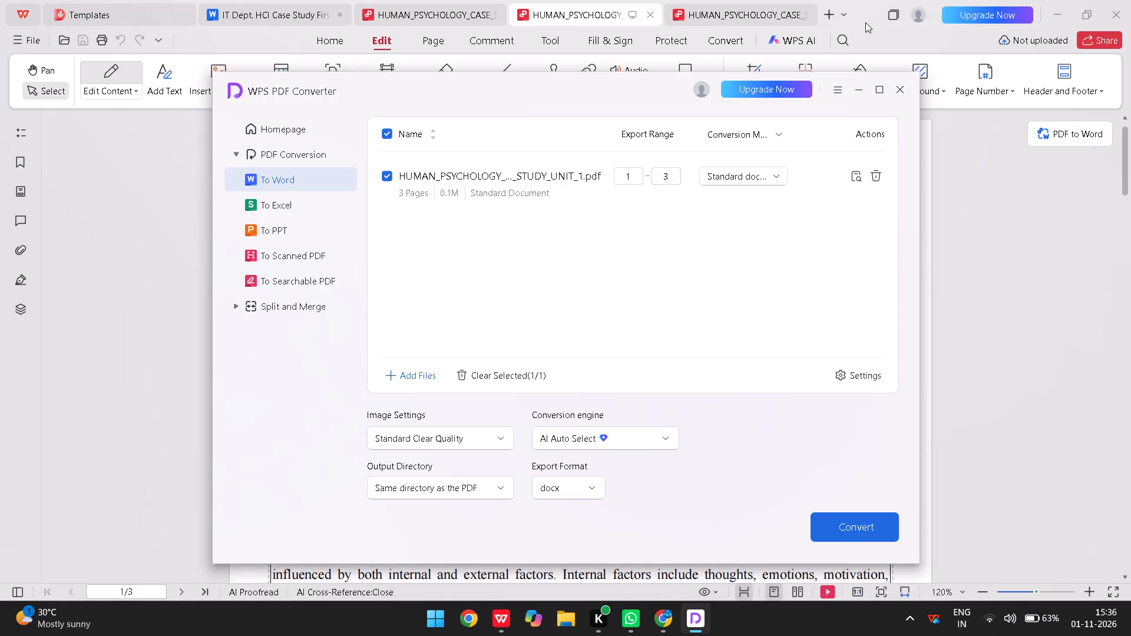
Close the PDF converter and launch ONLYOFFICE without making it the default application.
left_click(896, 92)
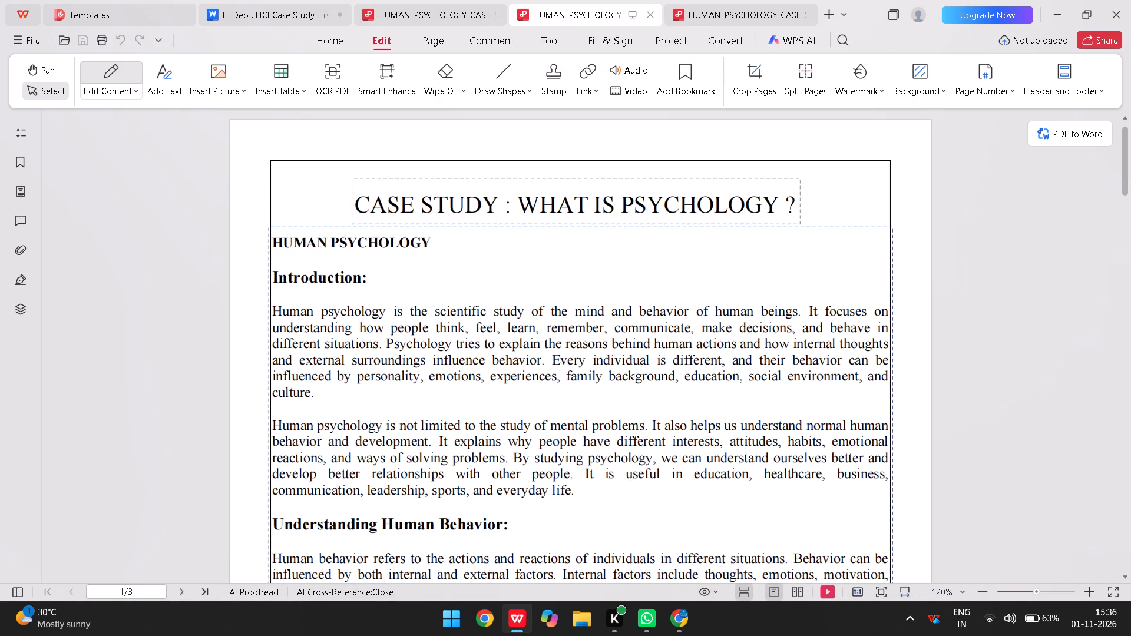
left_click(440, 614)
type("only")
key("Return")
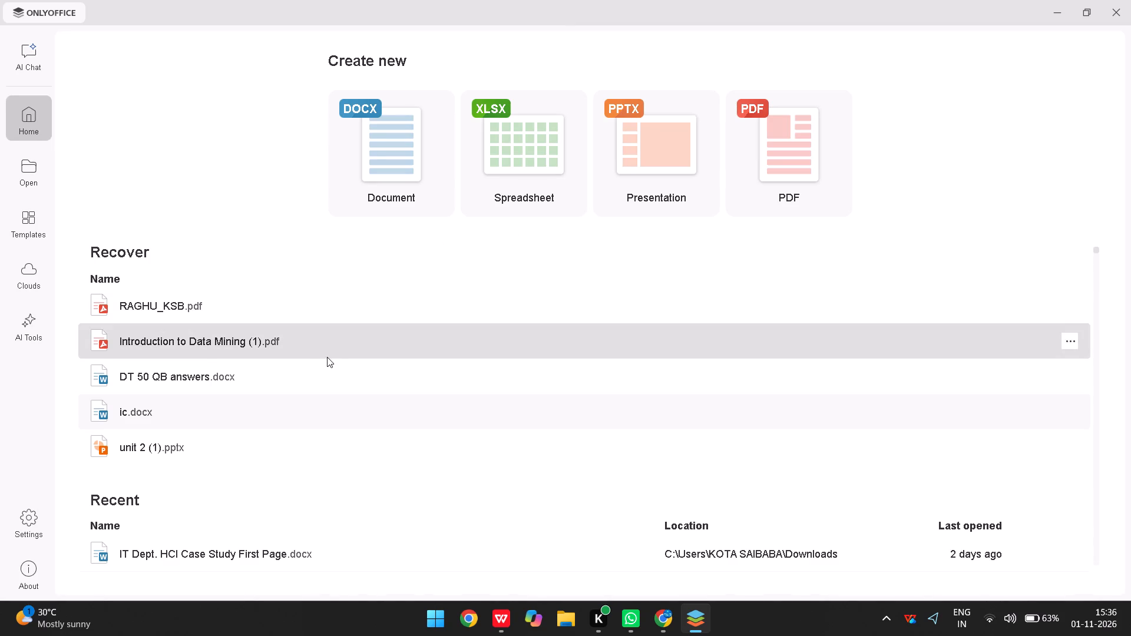
scroll(303, 531, "down", 2)
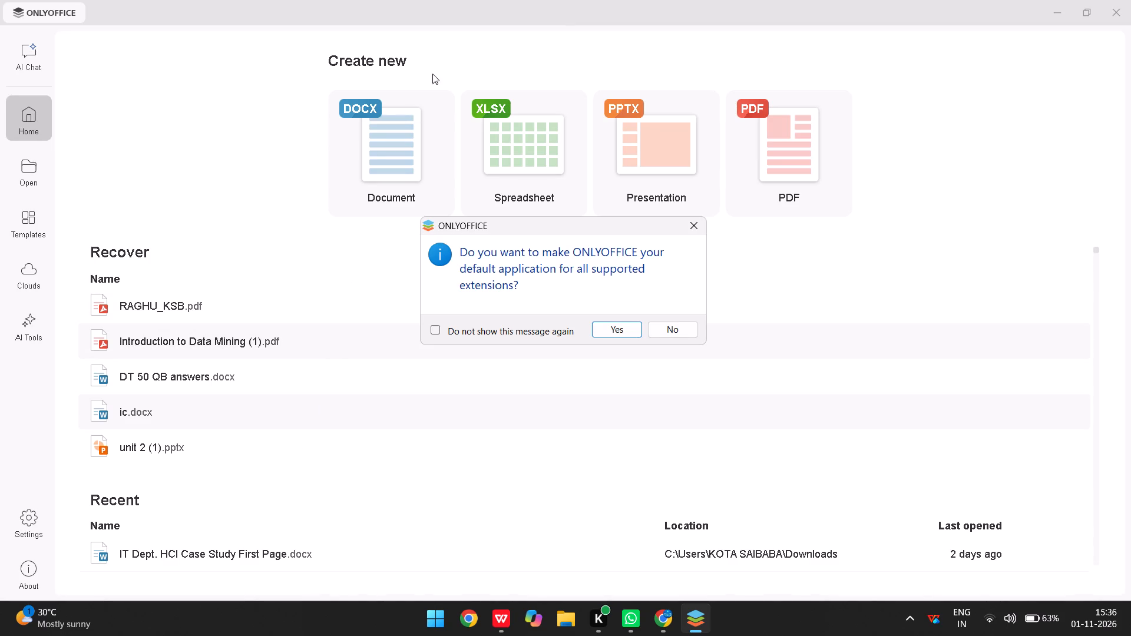
left_click(401, 154)
left_click(702, 226)
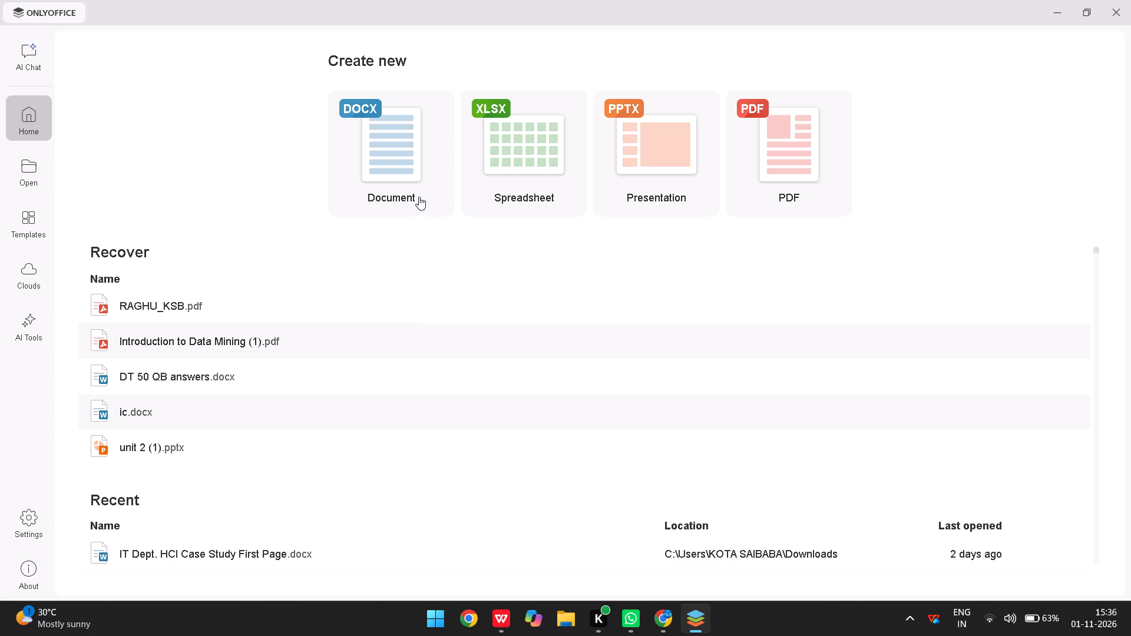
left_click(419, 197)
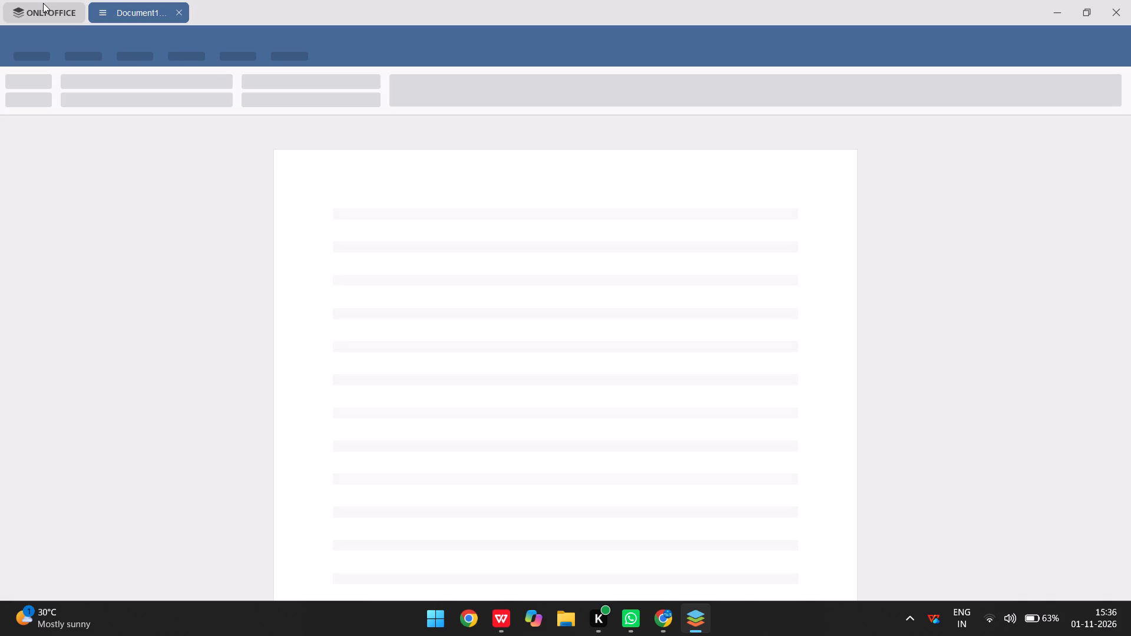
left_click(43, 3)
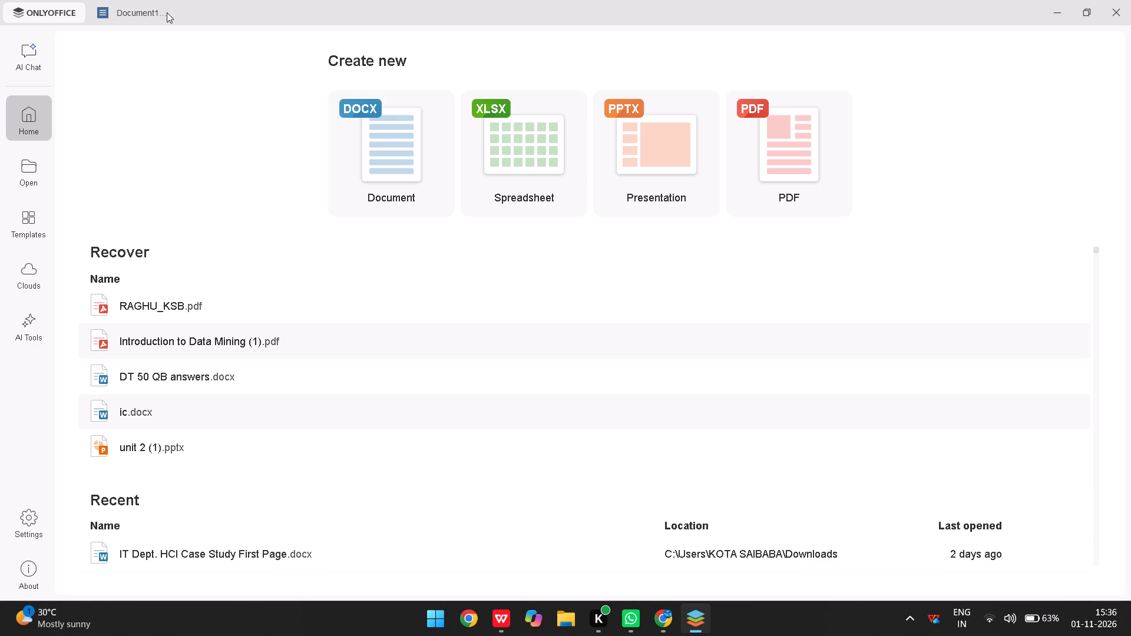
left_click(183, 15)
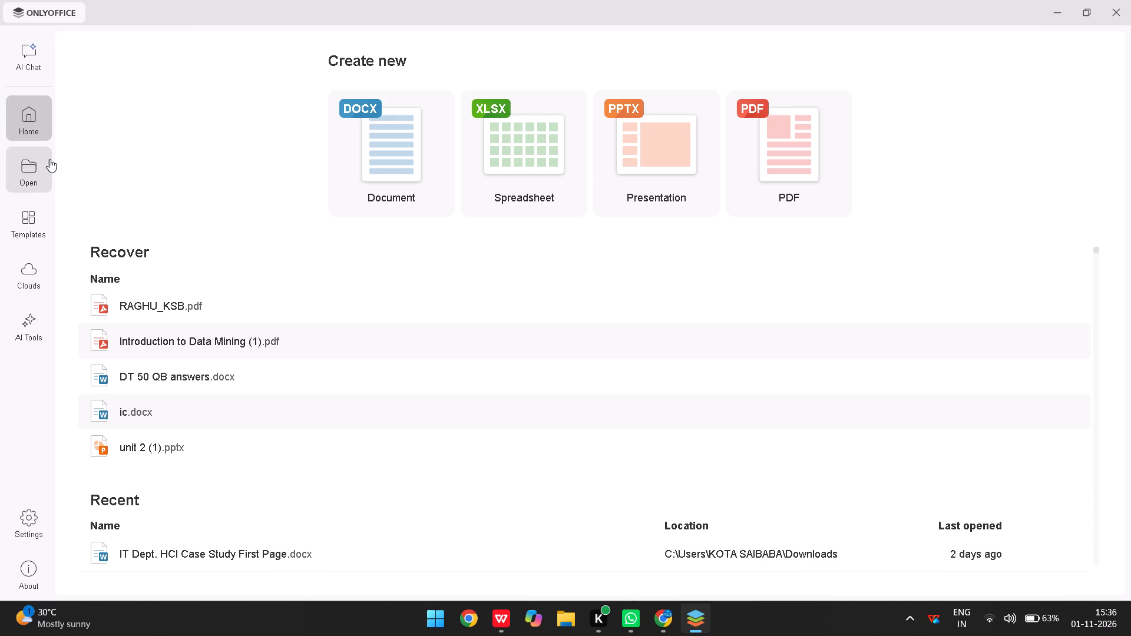
Open the HUMAN_PSYCHOLOGY_CASE_STUDY_UNIT_2 PDF from the Downloads folder.
left_click(35, 173)
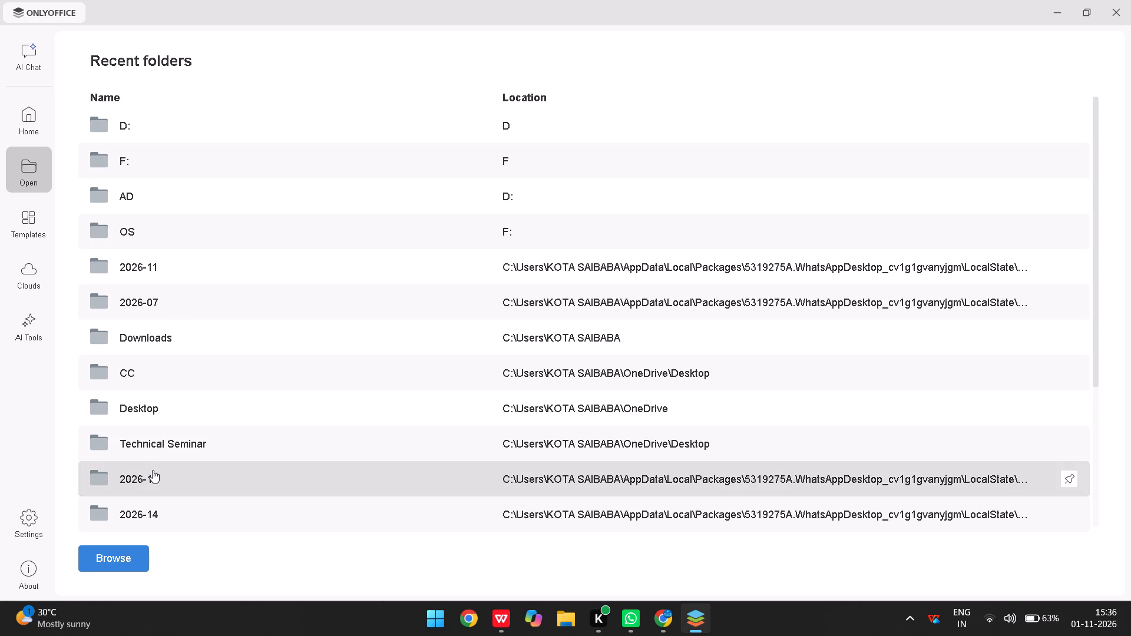
left_click(125, 550)
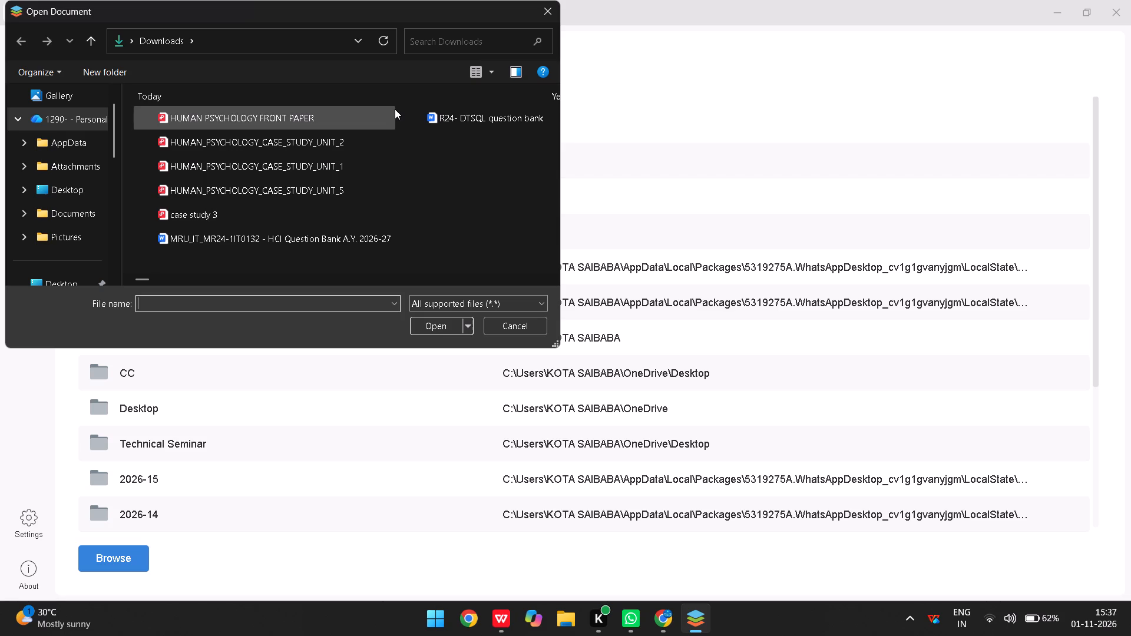
left_click_drag(401, 118, 373, 214)
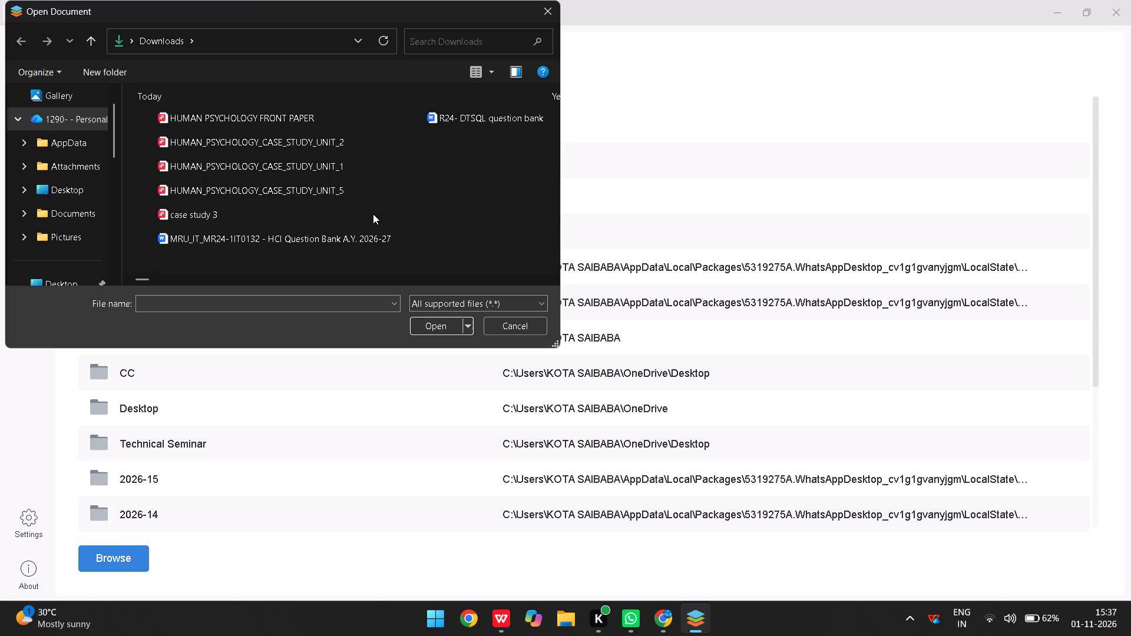
left_click_drag(373, 214, 372, 214)
left_click_drag(372, 214, 362, 201)
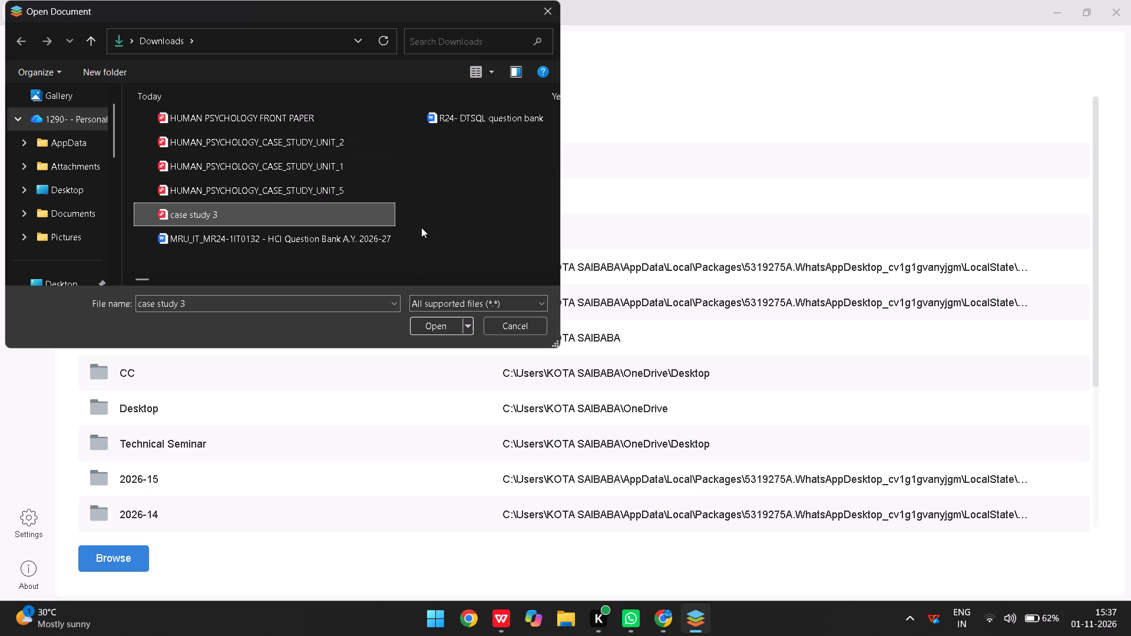
left_click(410, 226)
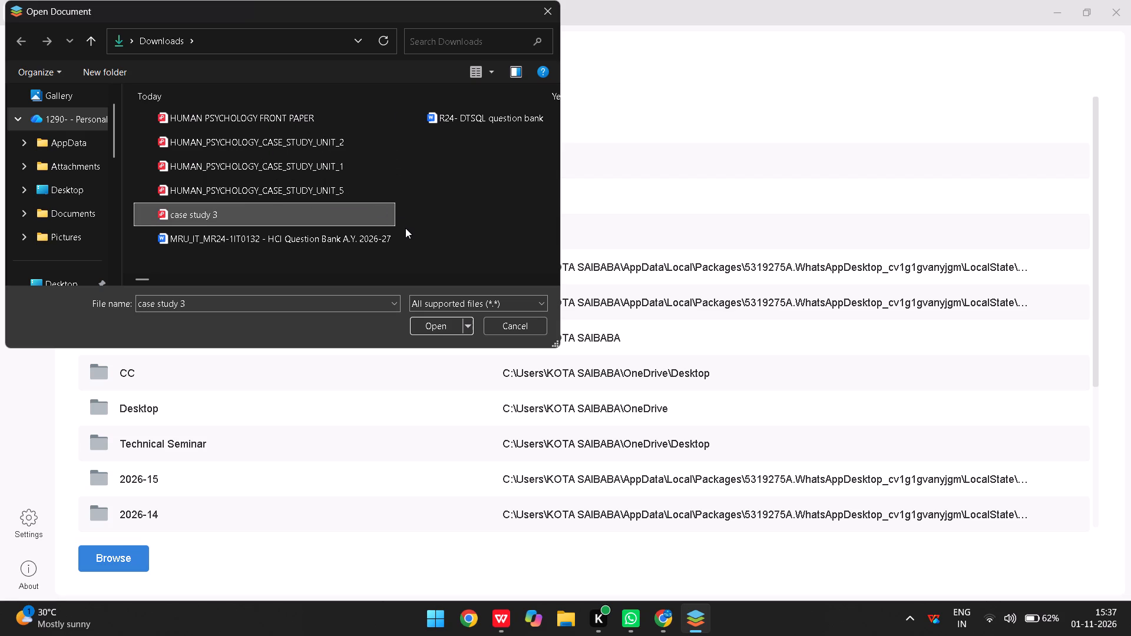
left_click(407, 224)
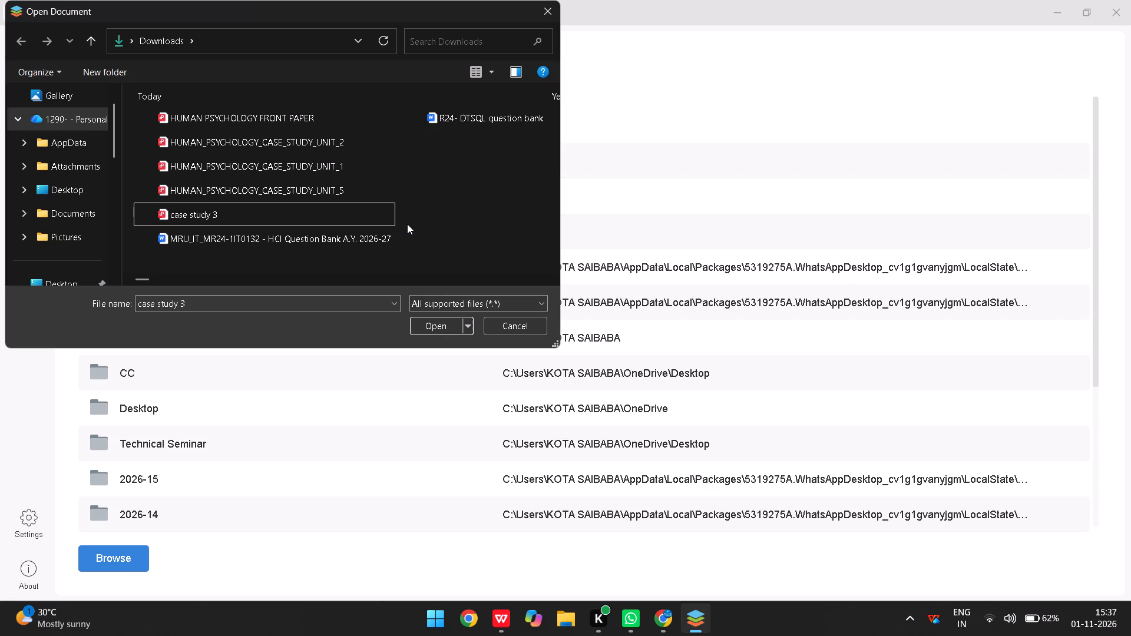
left_click_drag(407, 224, 120, 134)
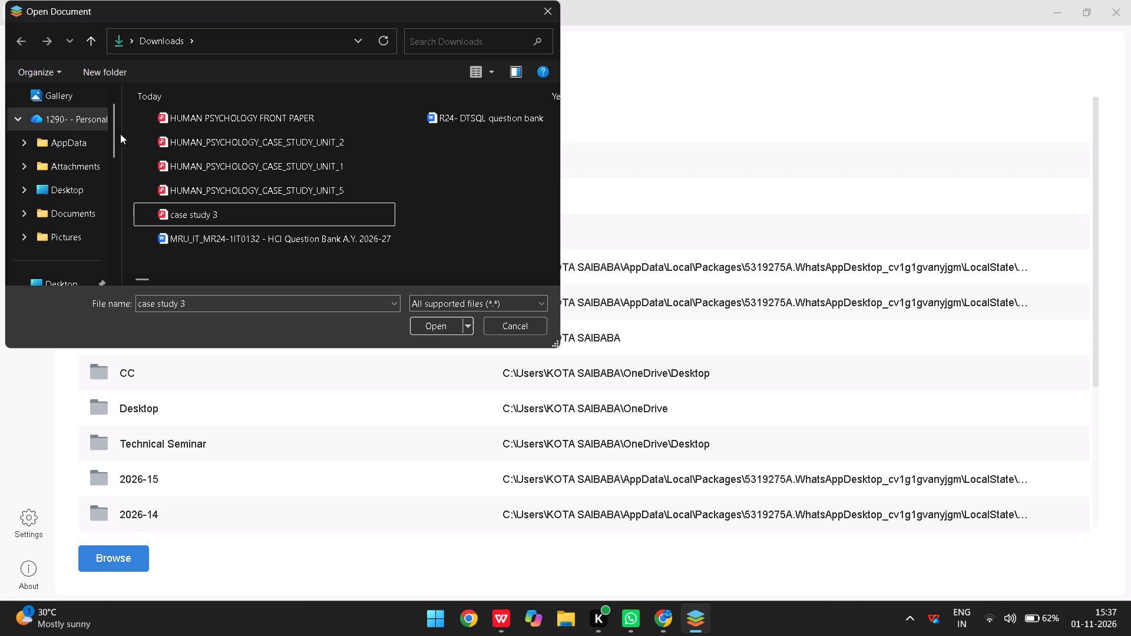
left_click(120, 134)
left_click_drag(140, 137, 176, 165)
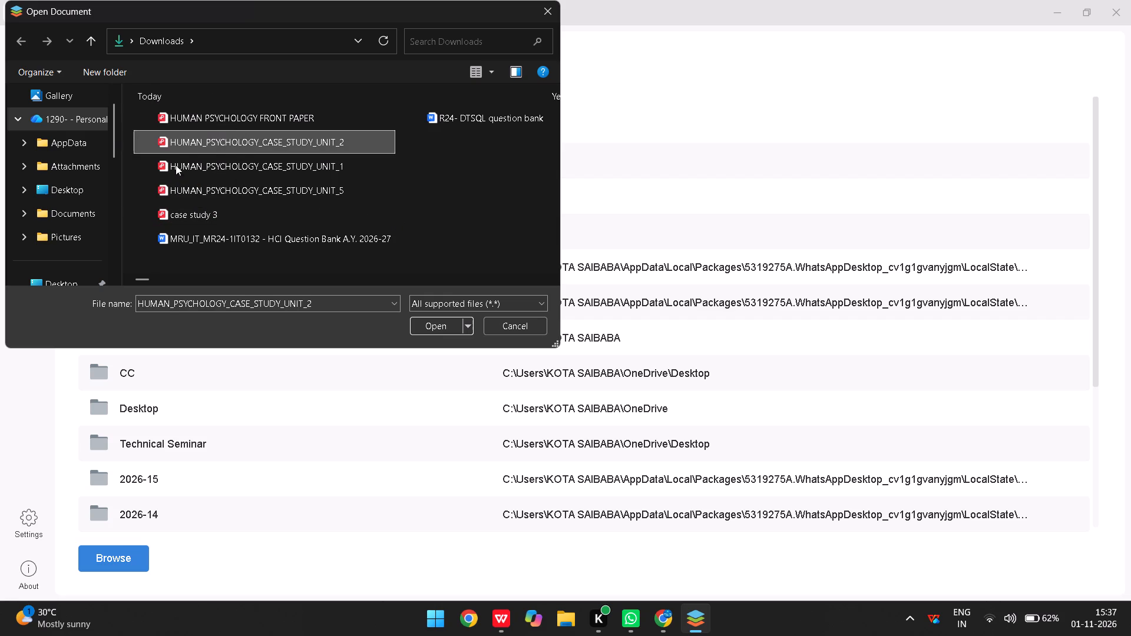
left_click(421, 88)
left_click_drag(426, 89, 336, 207)
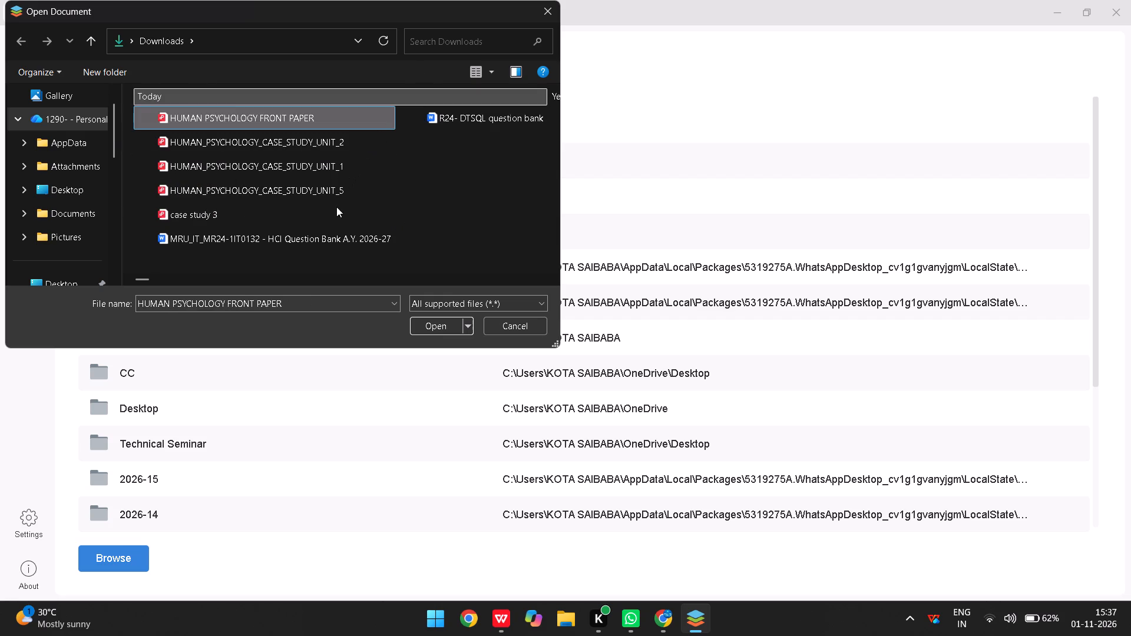
left_click_drag(336, 207, 431, 243)
left_click(431, 243)
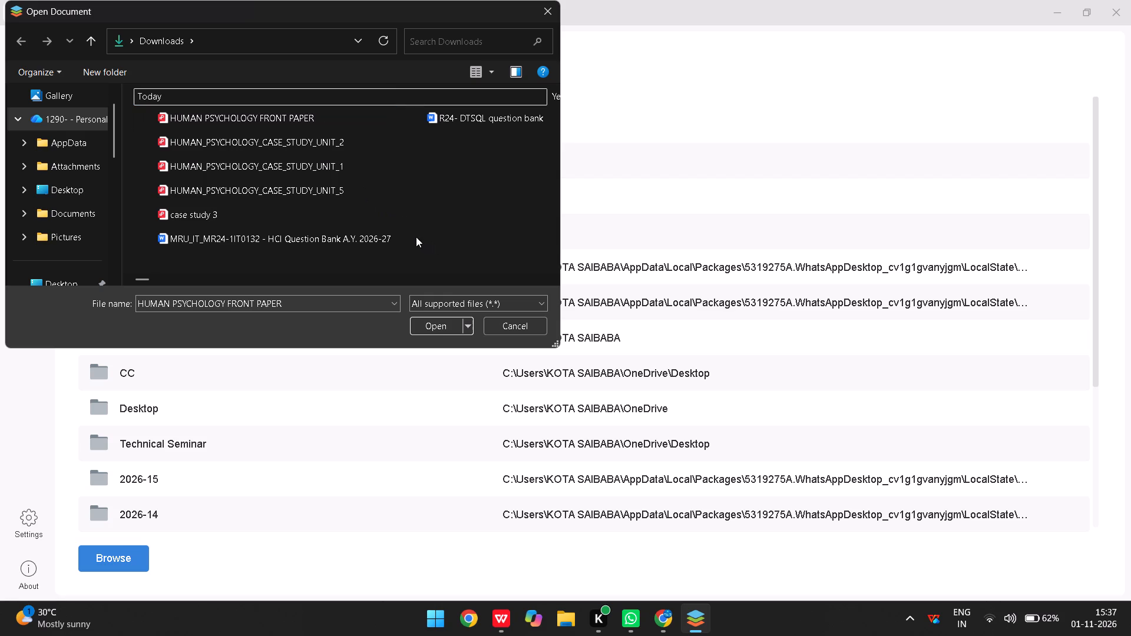
left_click_drag(411, 233, 321, 141)
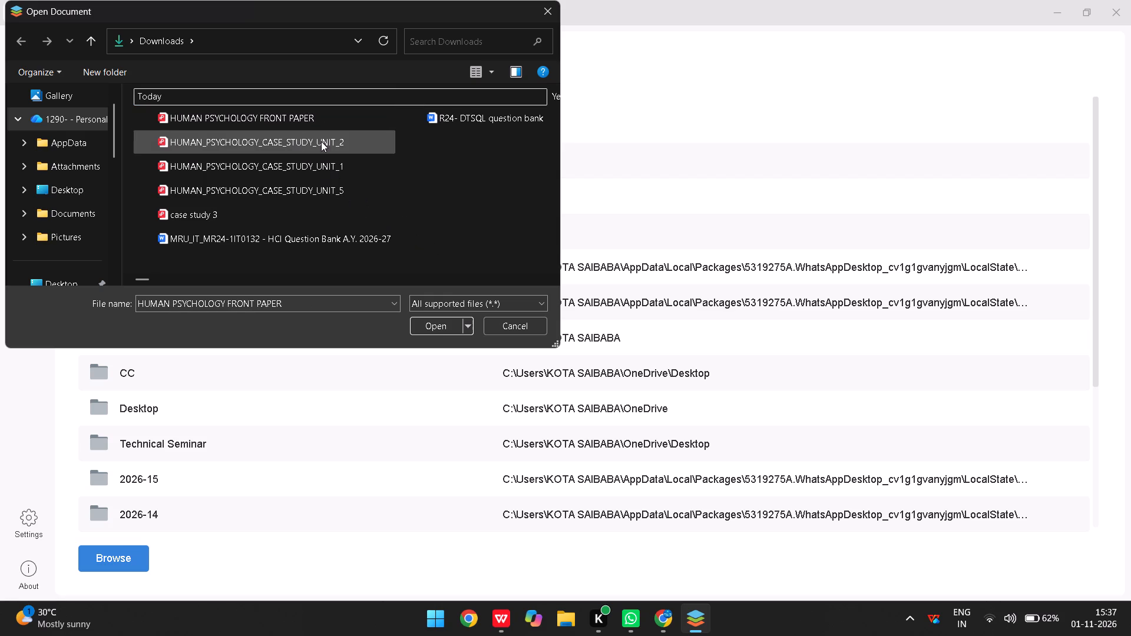
left_click(321, 141)
left_click(436, 329)
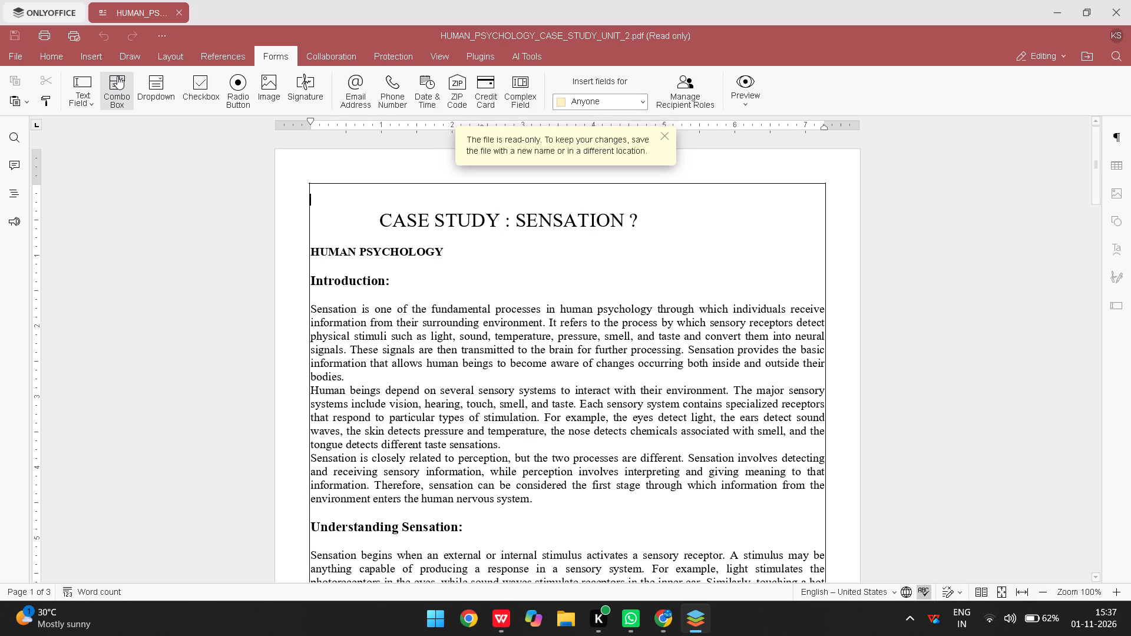
Open the HUMAN_PSYCHOLOGY_CASE_STUDY_UNIT_1 PDF from the Downloads folder alongside the unit 2 file.
left_click(48, 23)
left_click(48, 1)
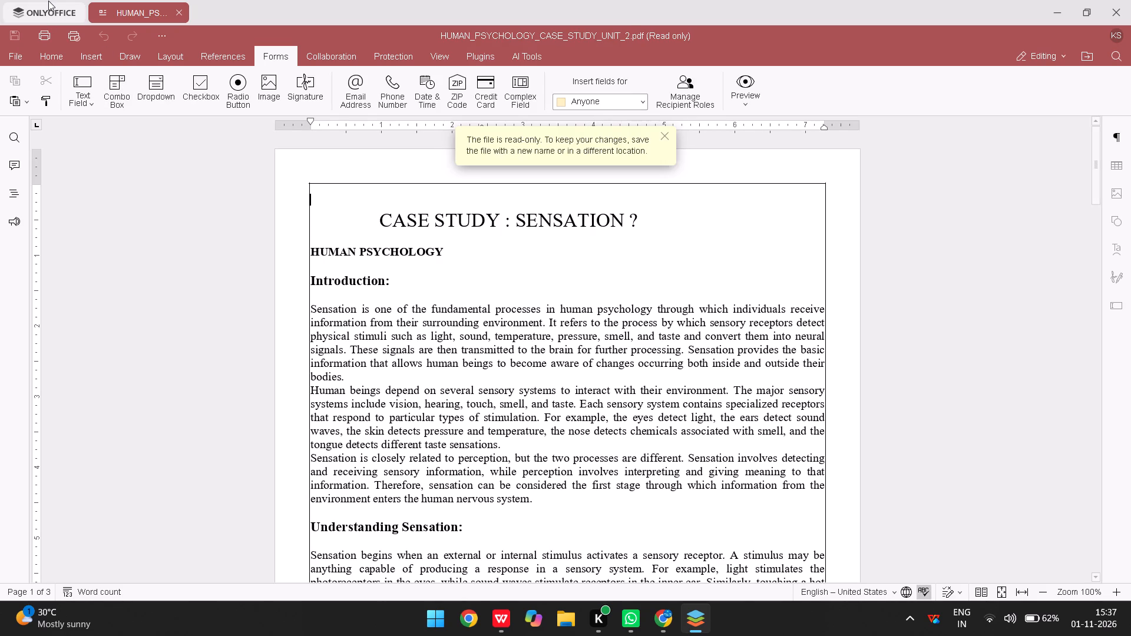
left_click(49, 7)
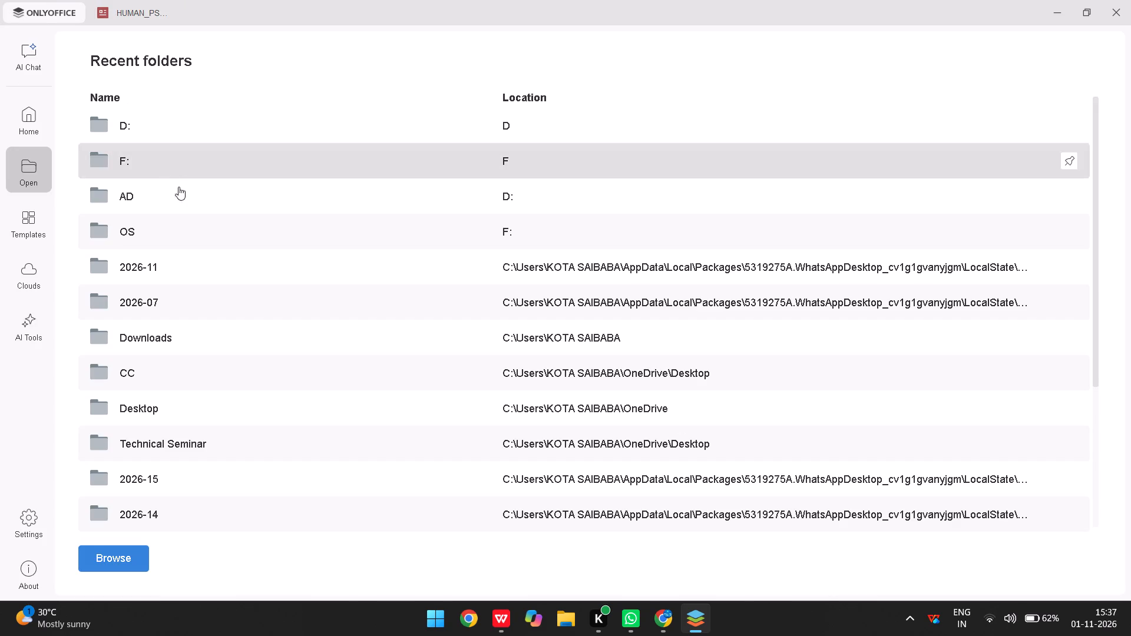
left_click(131, 555)
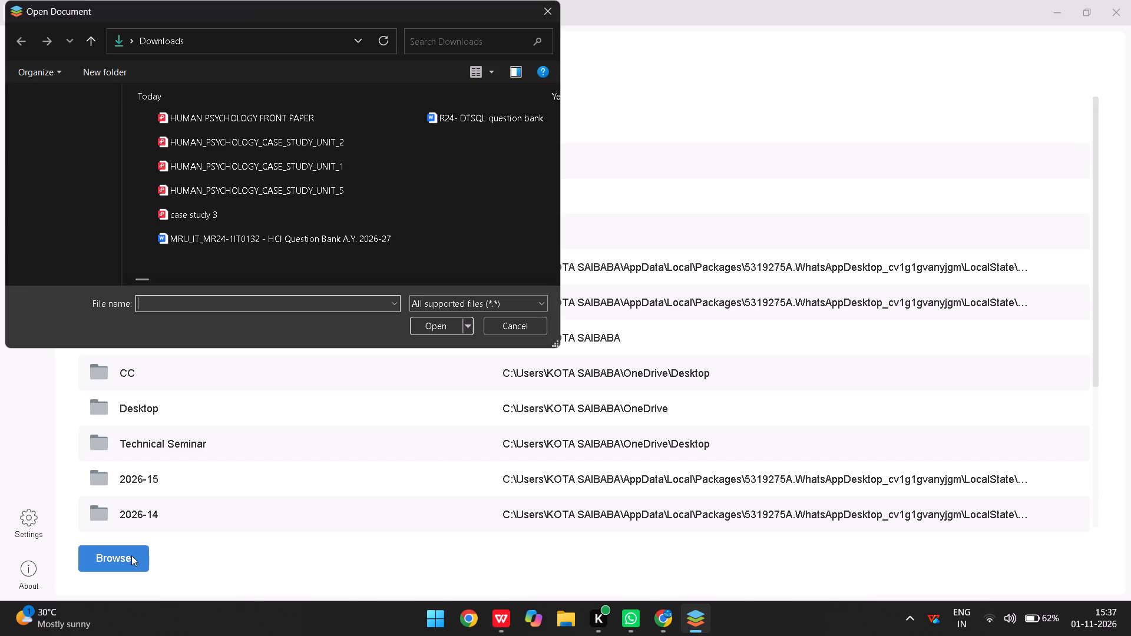
left_click(310, 171)
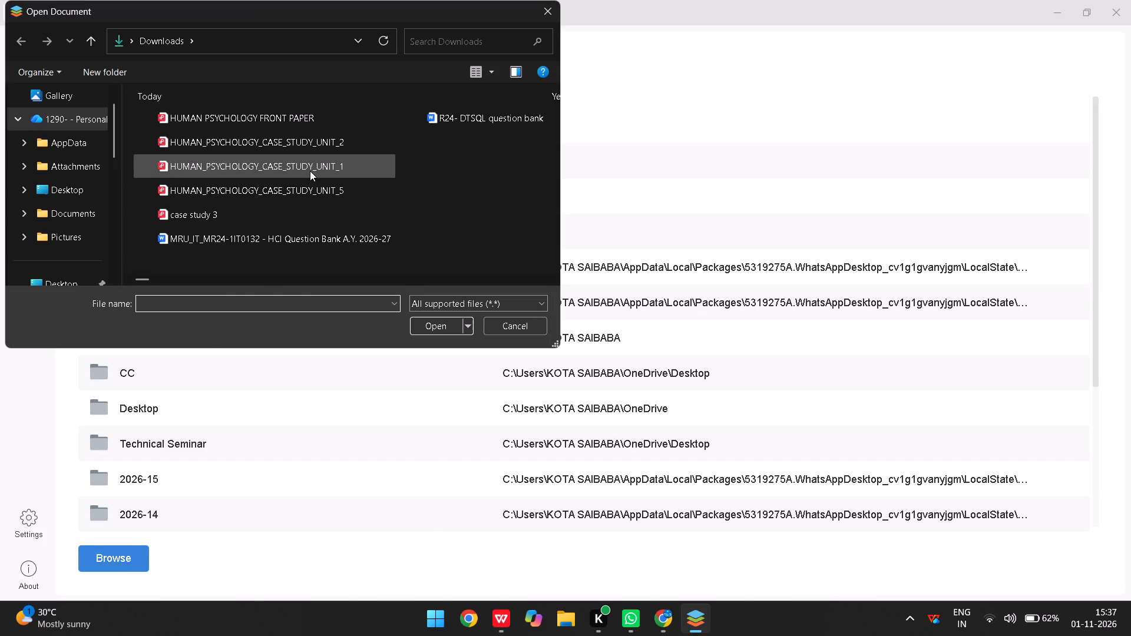
left_click(422, 326)
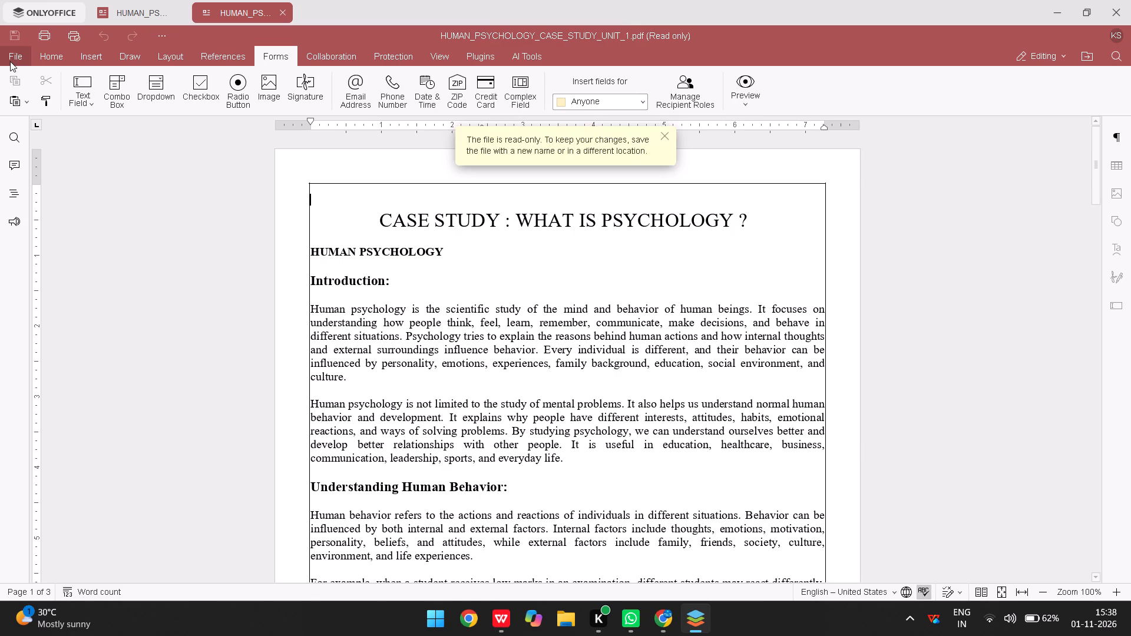
Place the text cursor in the title "CASE STUDY : WHAT IS PSYCHOLOGY ?" of the unit 1 case study.
left_click(10, 61)
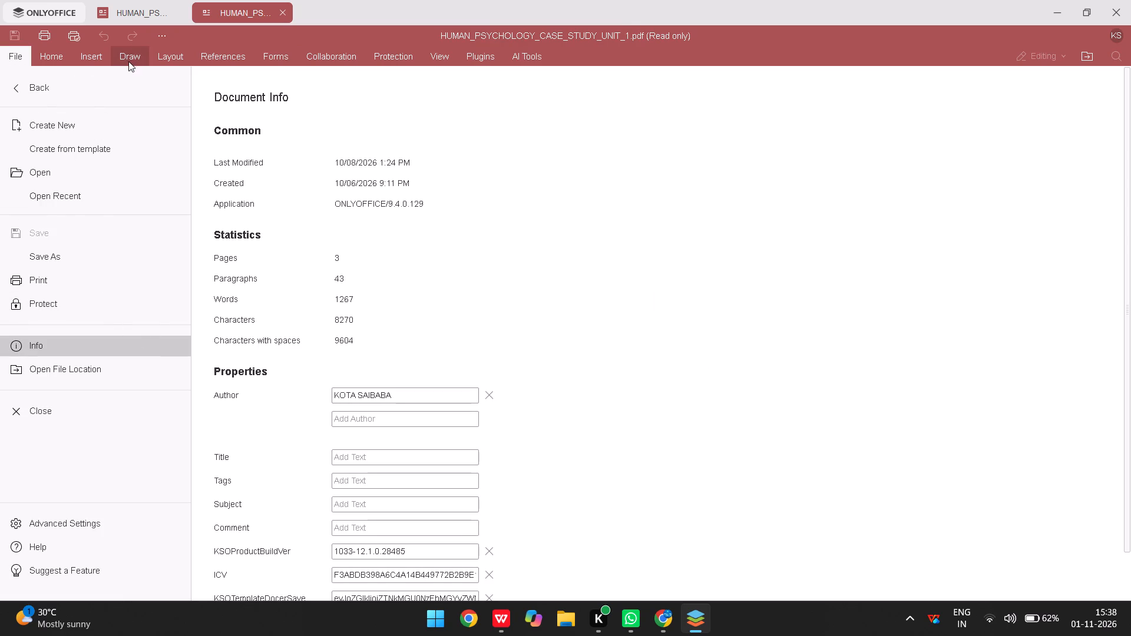
left_click(64, 56)
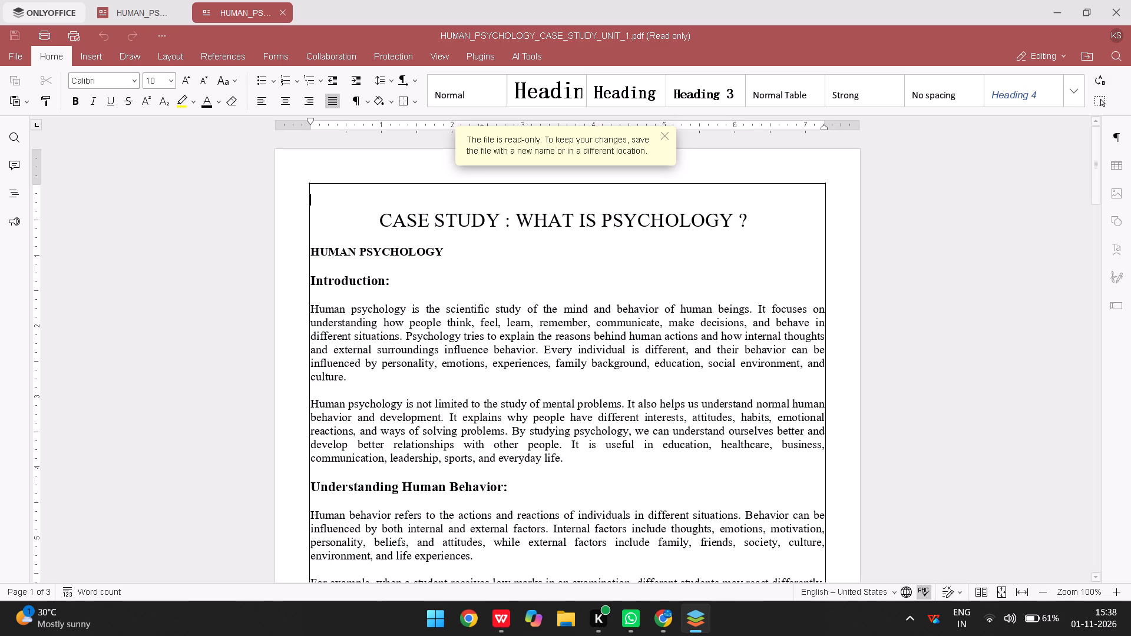
left_click(514, 223)
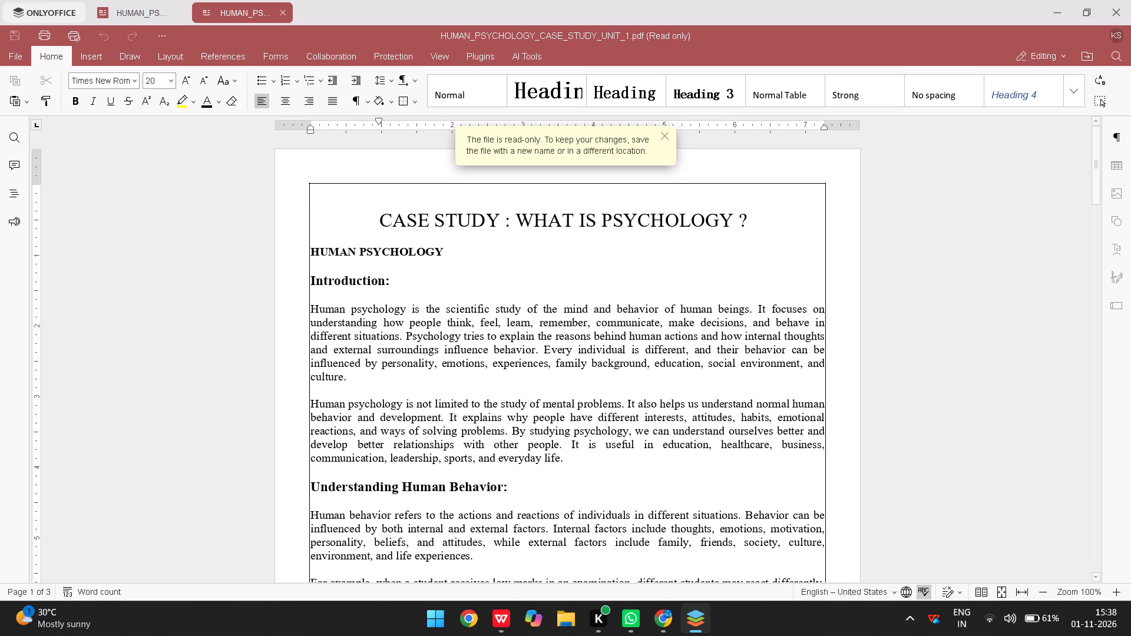
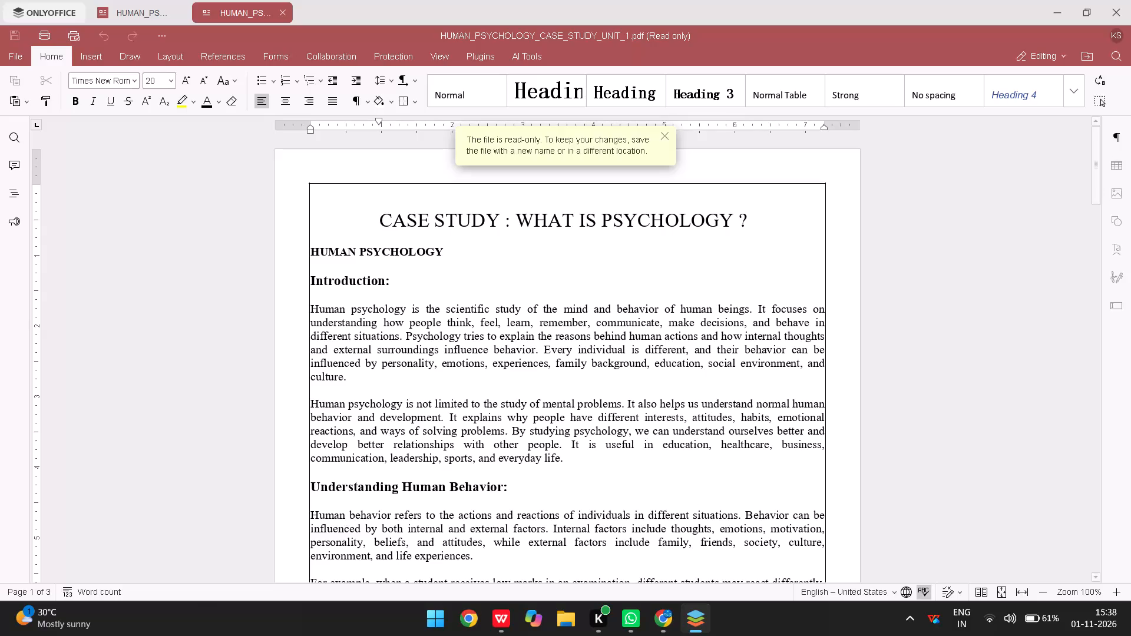
Remove the colon from the unit 1 title and break it so "WHAT IS PSYCHOLOGY ?" starts on its own line below "CASE STUDY".
key("BackSpace")
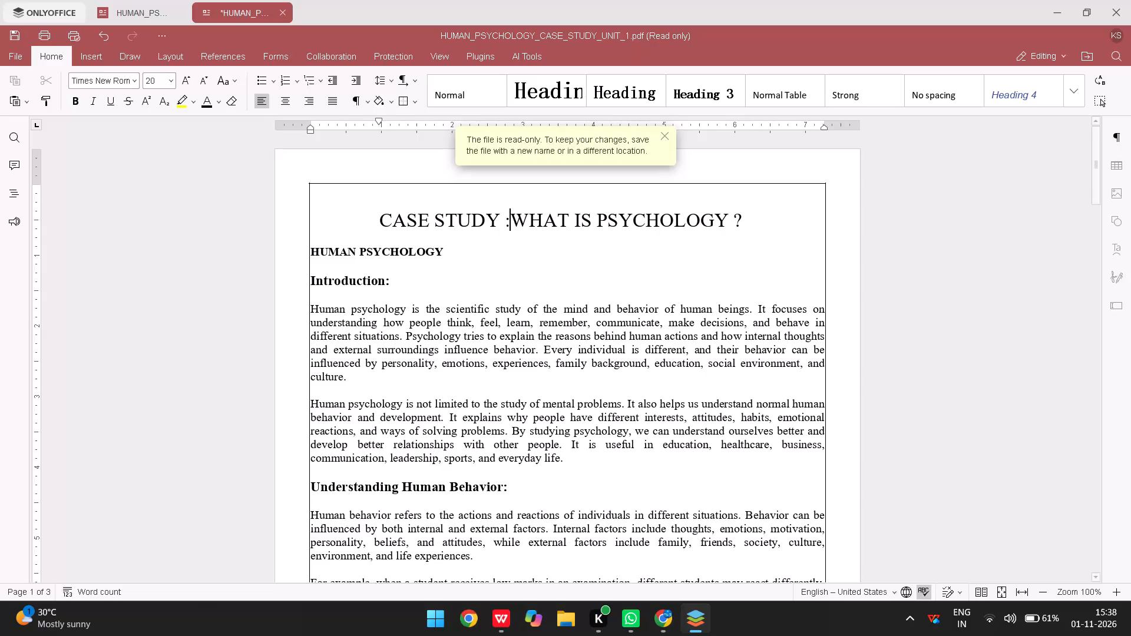
key("BackSpace")
key("Return")
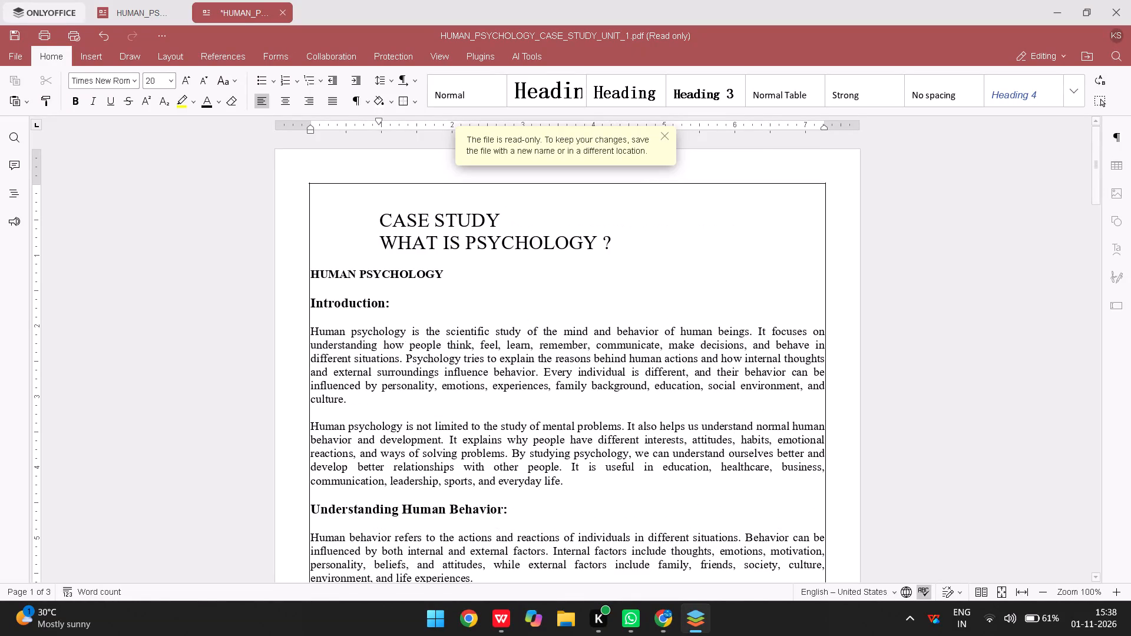
Pull "CASE STUDY" up to the first line of the page and delete leading spaces until it sits near the centre.
key("Up")
key("Right")
key("Left")
key("BackSpace")
key("BackSpace")
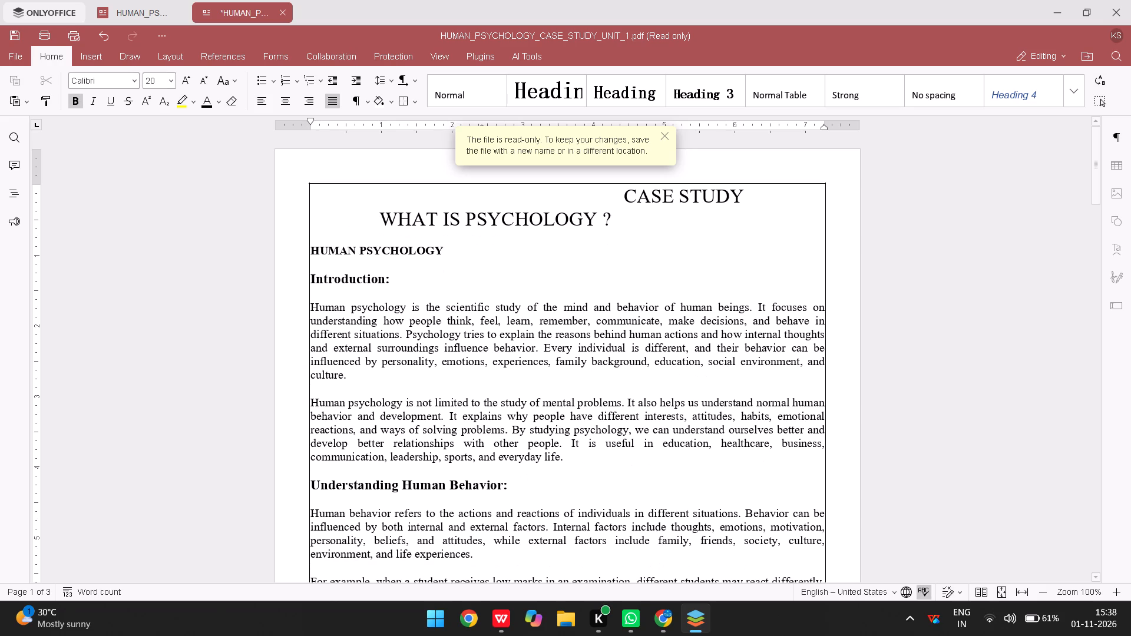
key("BackSpace")
key("BackSpace")
key("BackSpace")
key("BackSpace")
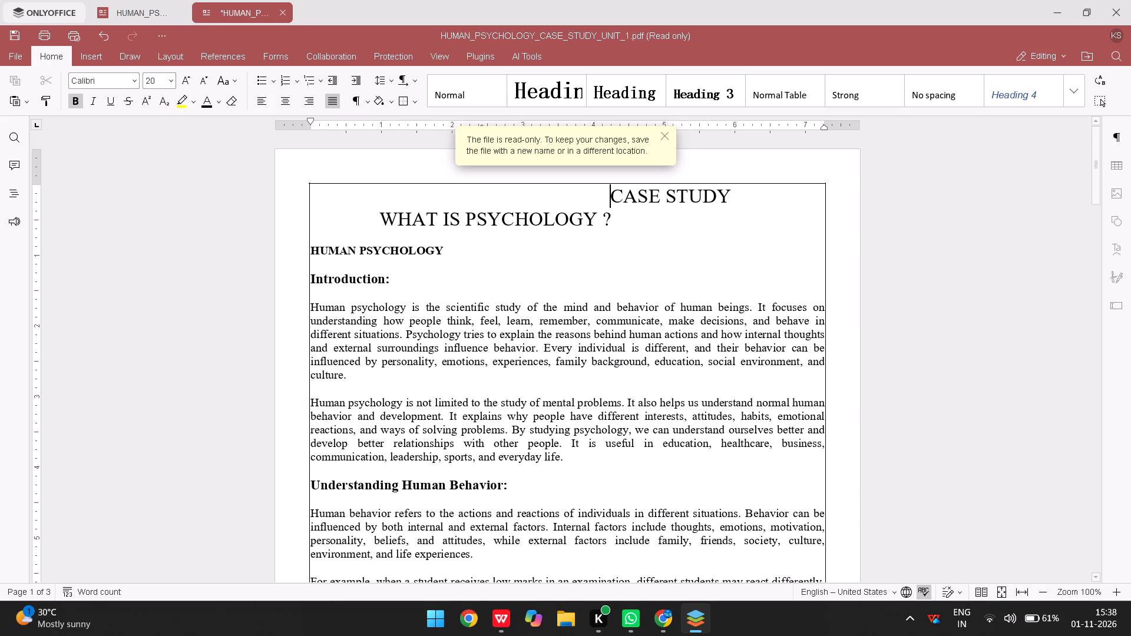
key("BackSpace")
key("BackSpace")
key("BackSpace")
key("BackSpace")
key("BackSpace")
key("BackSpace")
key("BackSpace")
key("BackSpace")
key("BackSpace")
key("BackSpace")
key("BackSpace")
key("BackSpace")
key("BackSpace")
key("BackSpace")
key("BackSpace")
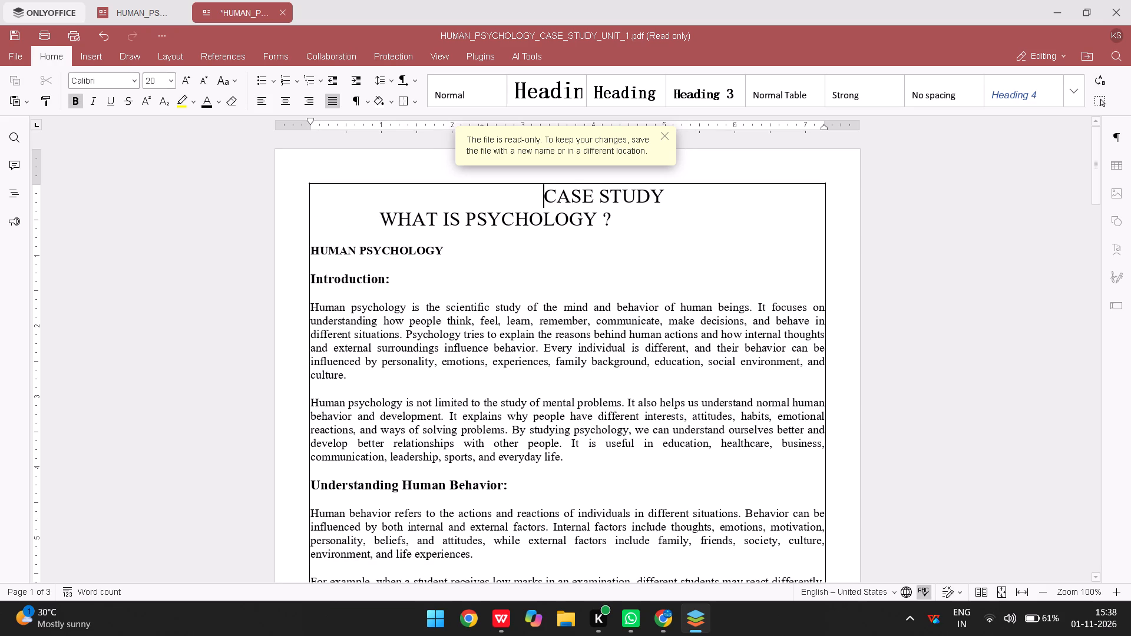
key("BackSpace")
key("BackSpace")
key("BackSpace")
key("BackSpace")
key("BackSpace")
key("BackSpace")
key("BackSpace")
key("BackSpace")
key("BackSpace")
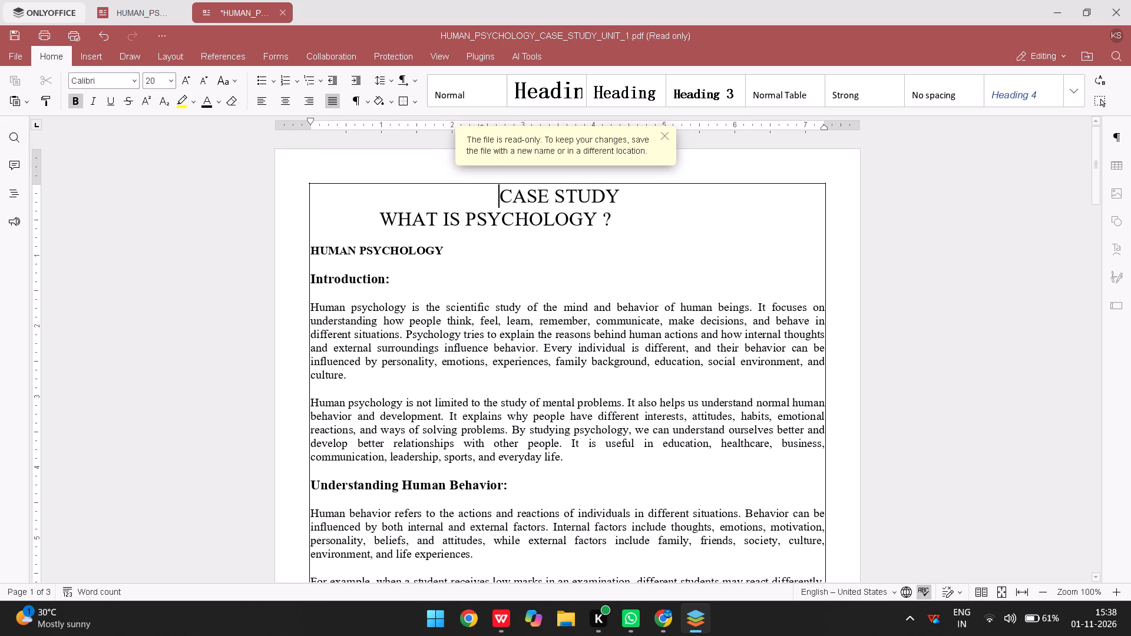
key("BackSpace")
key("BackSpace")
key("BackSpace")
Append the number 1 to the "CASE STUDY" heading so it reads "CASE STUDY 1".
key("Right")
key("Right")
key("Right")
key("Right")
key("Right")
key("Right")
key("Right")
key("Right")
key("Right")
key("Right")
key("Right")
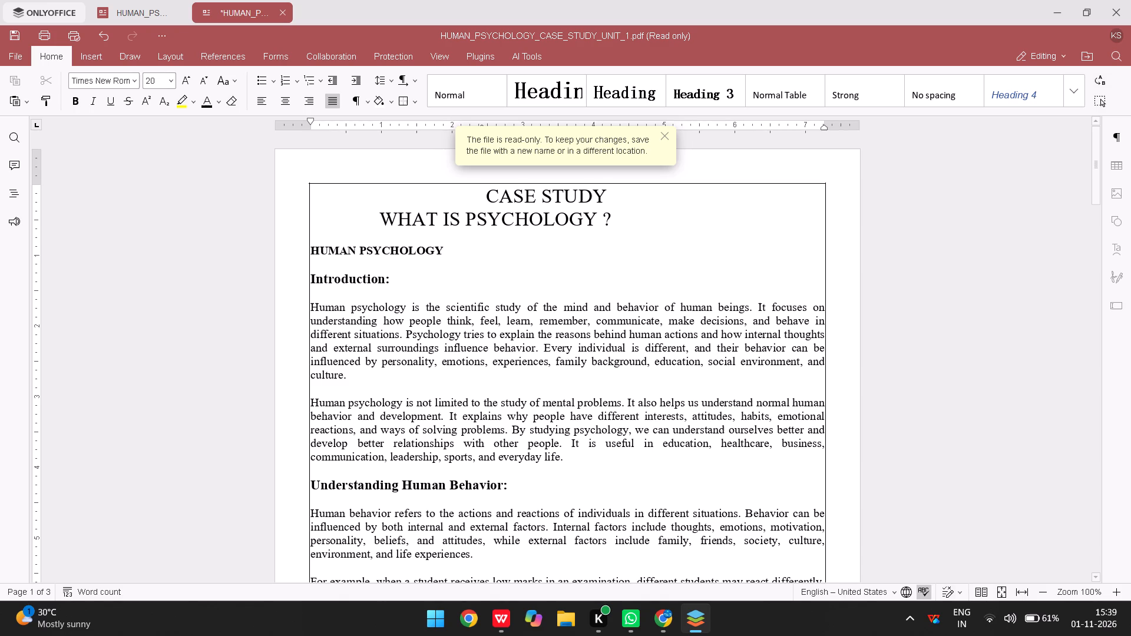
key("space")
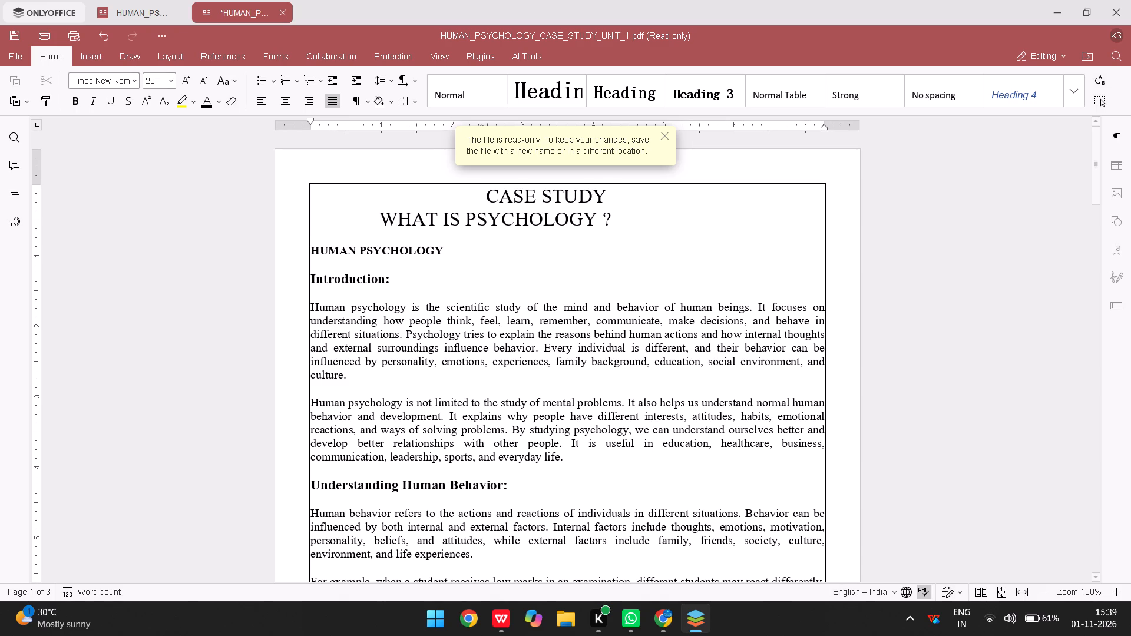
key("1")
key("BackSpace")
key("1")
Add an indented line reading "UNIT 1 :" between "CASE STUDY 1" and "WHAT IS PSYCHOLOGY ?".
key("Return")
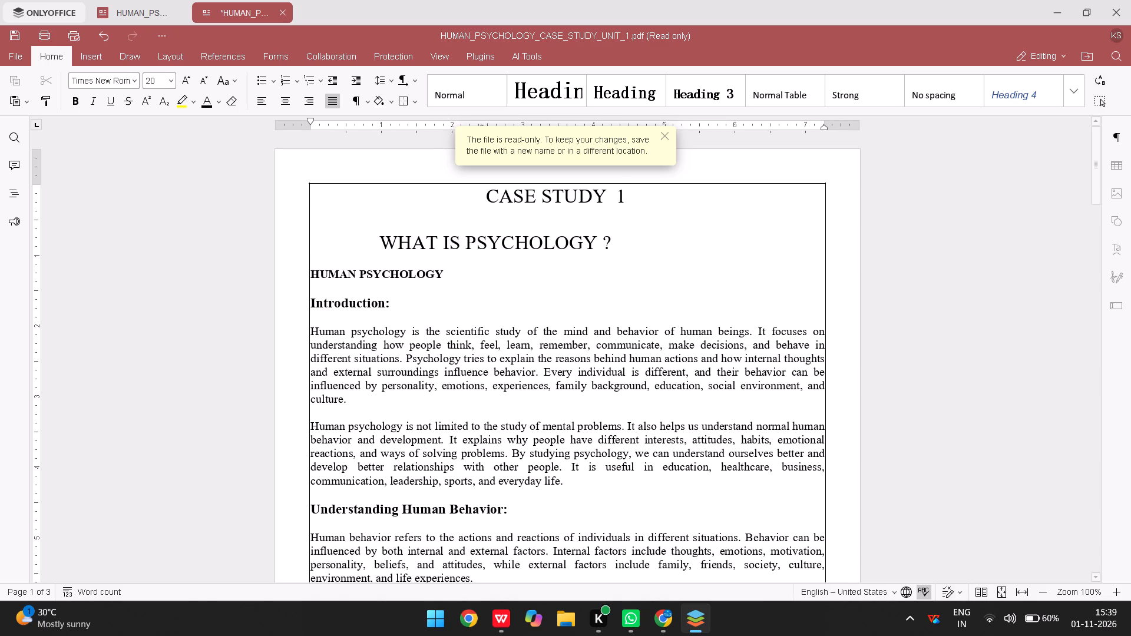
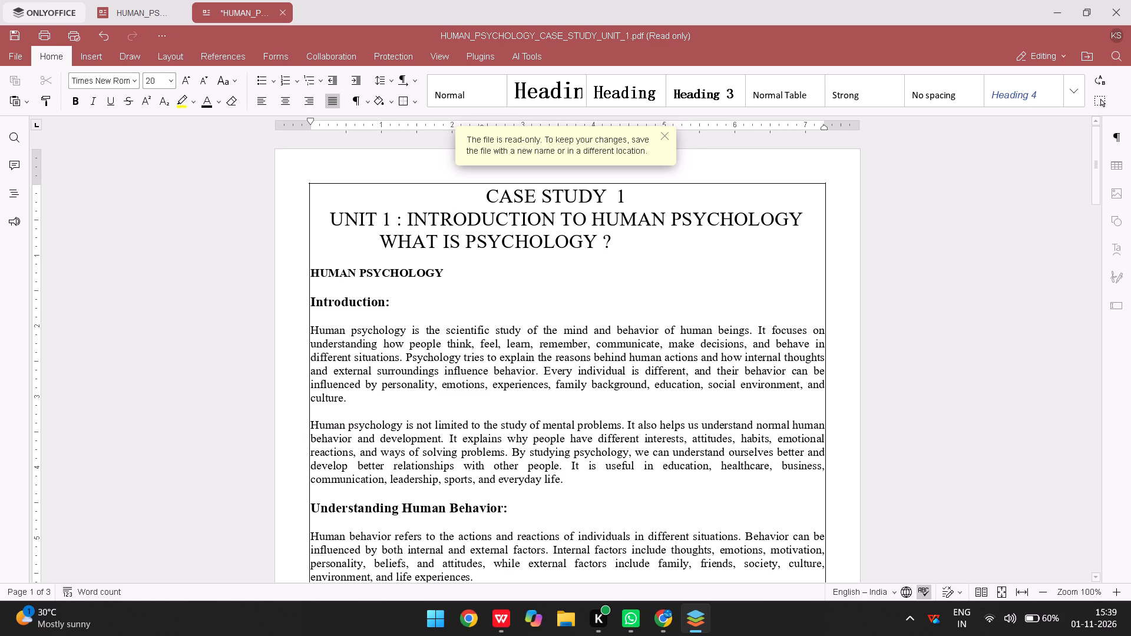
Remove the first-line indent of "WHAT IS PSYCHOLOGY ?" and insert four leading spaces so it lines up with the "UNIT 1" line.
left_click(377, 237)
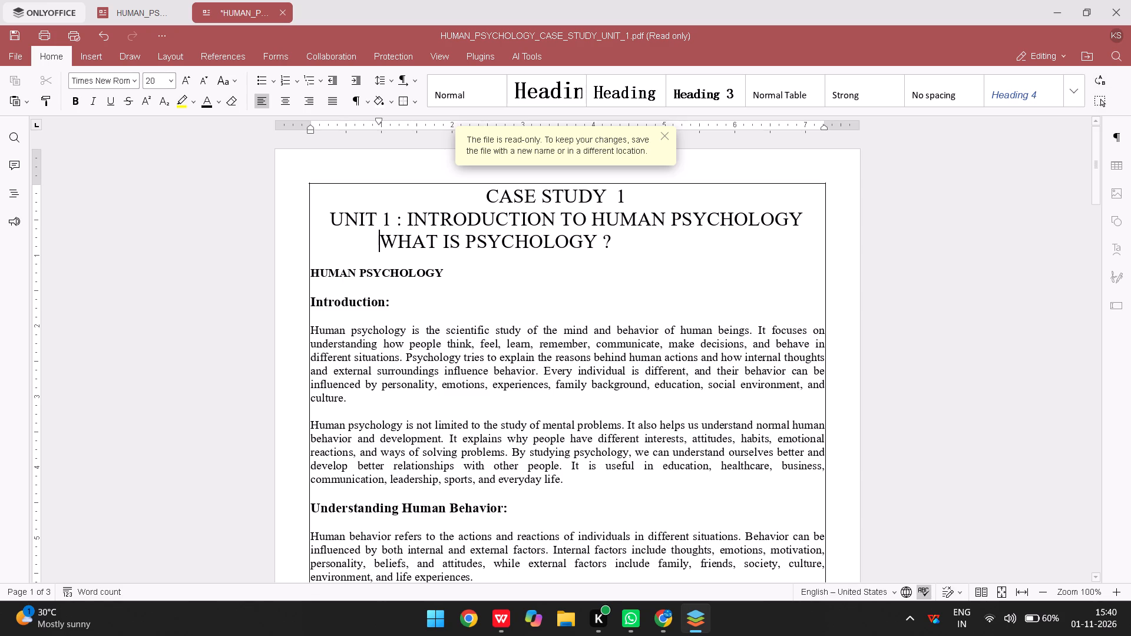
key("BackSpace")
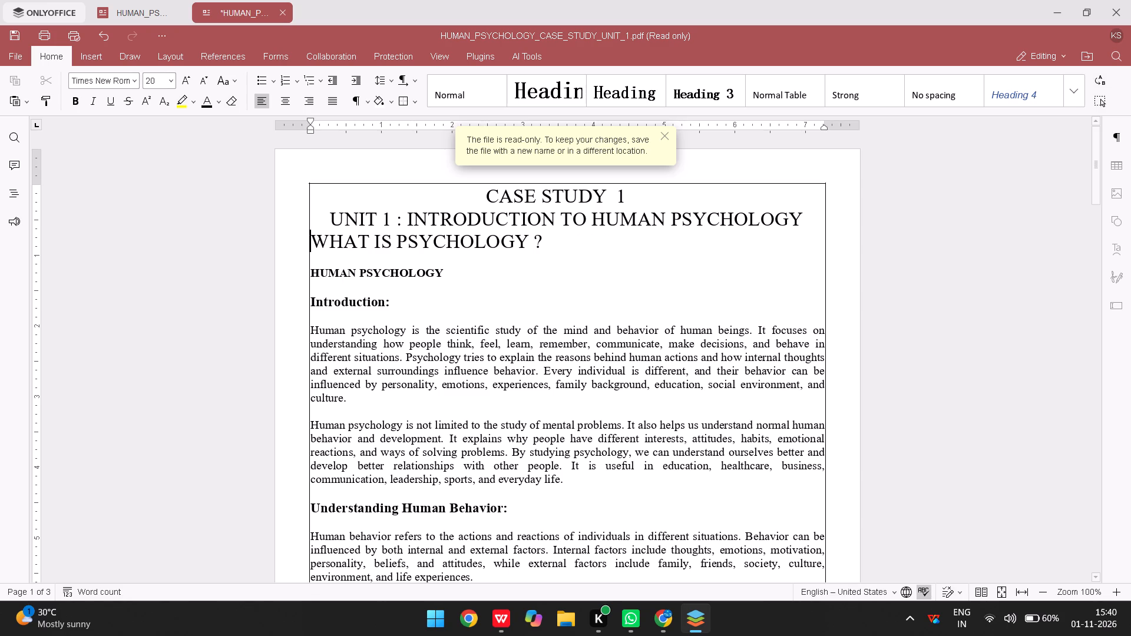
key("space")
key("space")
key("space")
key("space")
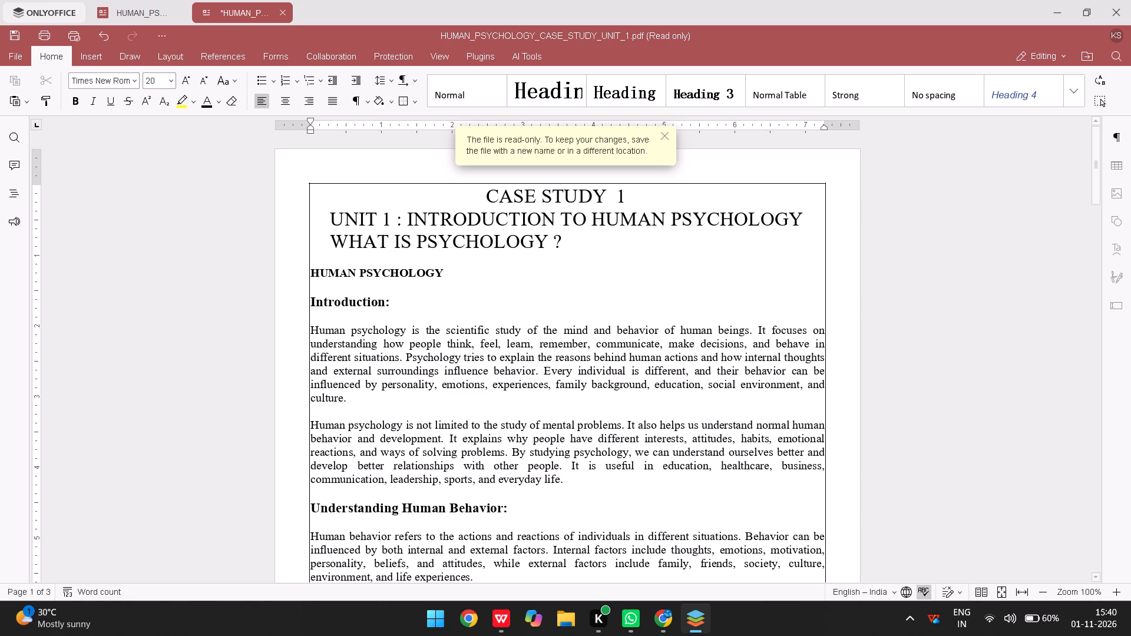
Prefix the "WHAT IS PSYCHOLOGY ?" line with "TOPIC :", lining its colon up with the one in the "UNIT 1 :" line.
type("TOPIC")
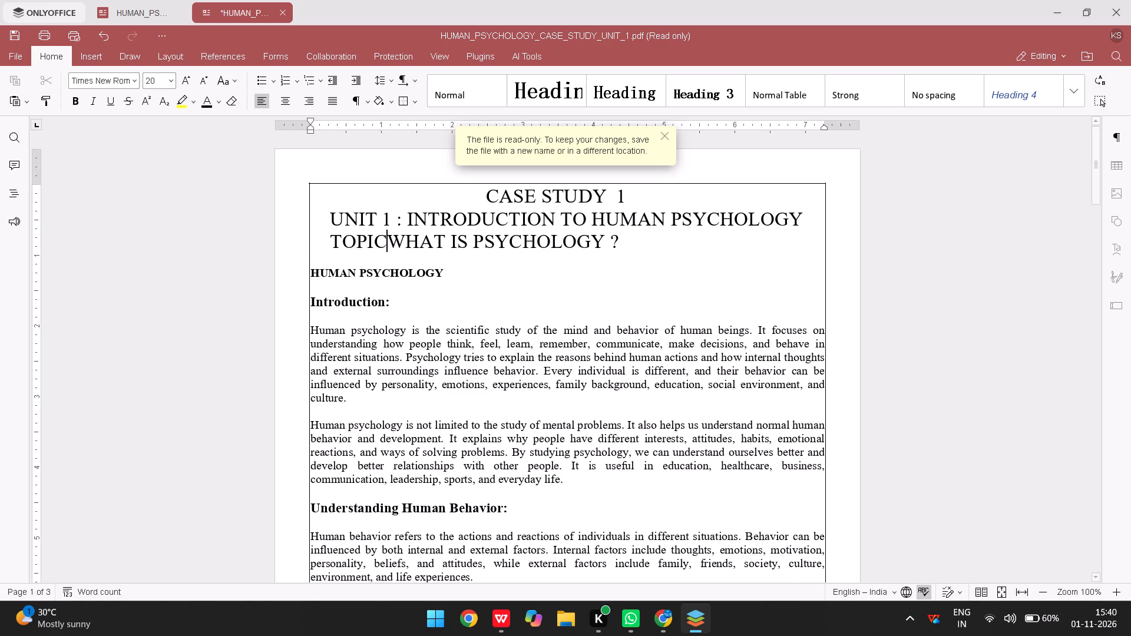
key("space")
type(":")
key("space")
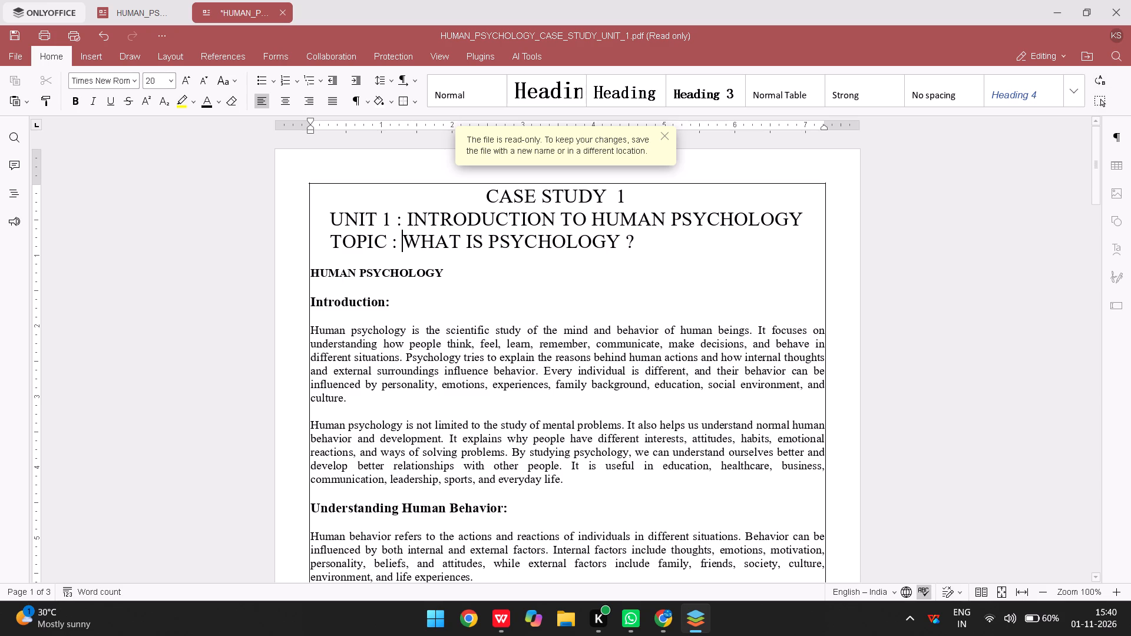
key("Left")
key("Left")
key("space")
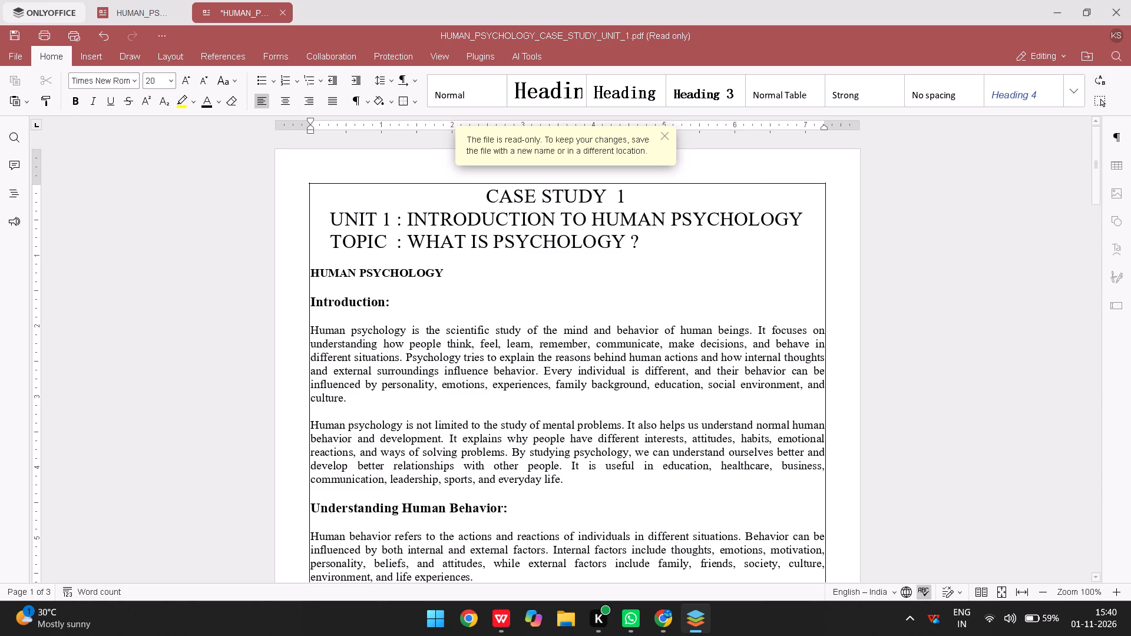
Insert two more spaces in front of the "CASE STUDY 1" heading to shift it toward the centre.
left_click(456, 275)
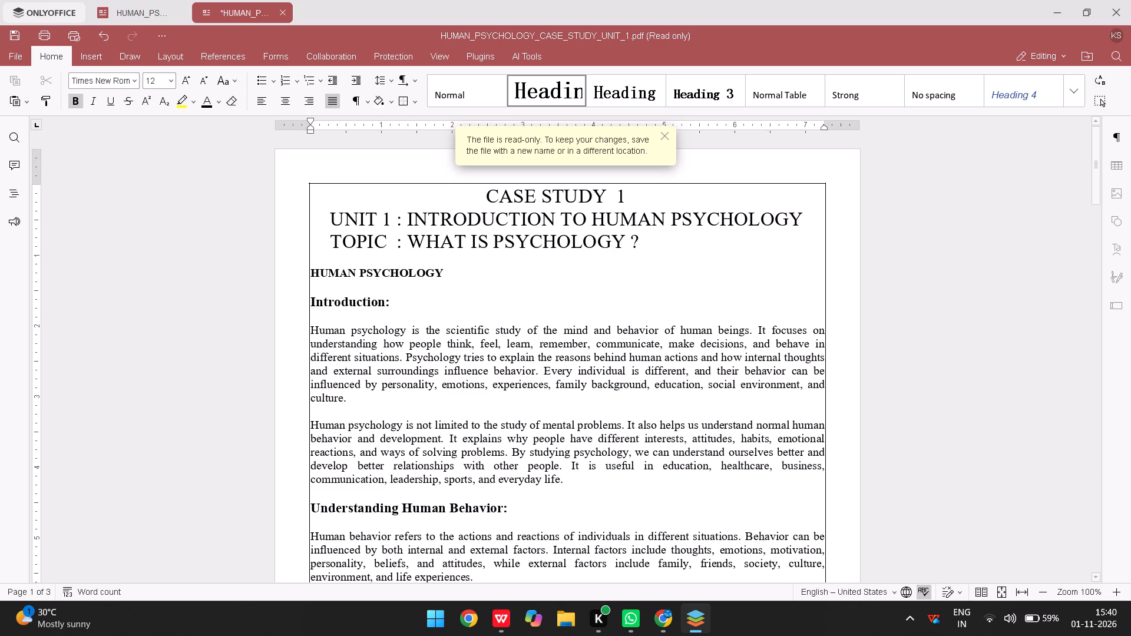
left_click(482, 197)
key("space")
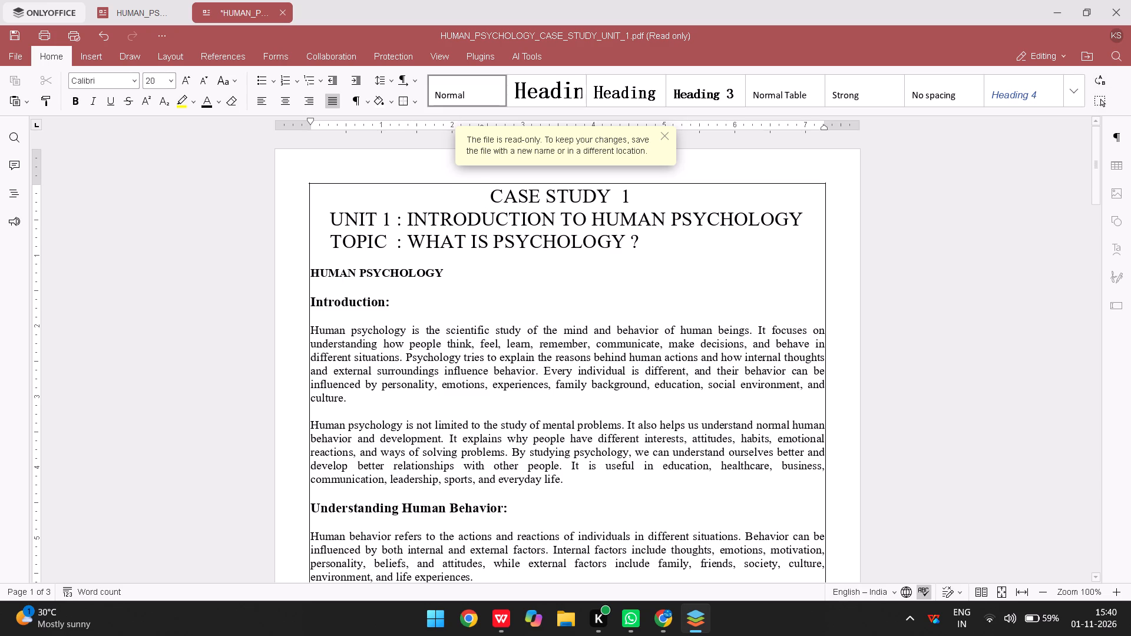
key("space")
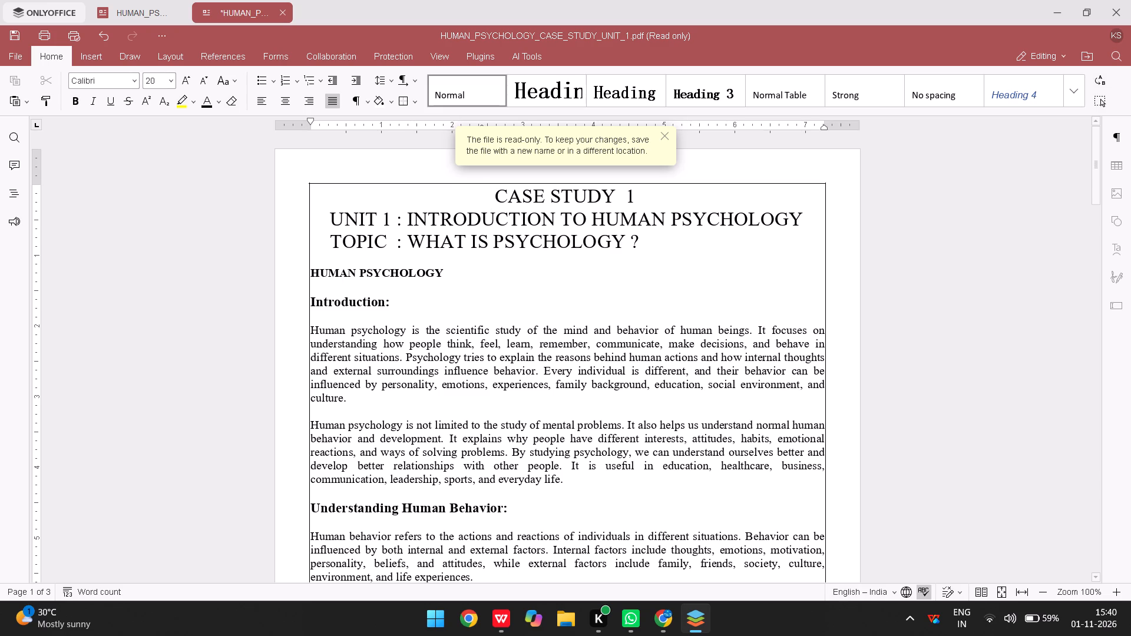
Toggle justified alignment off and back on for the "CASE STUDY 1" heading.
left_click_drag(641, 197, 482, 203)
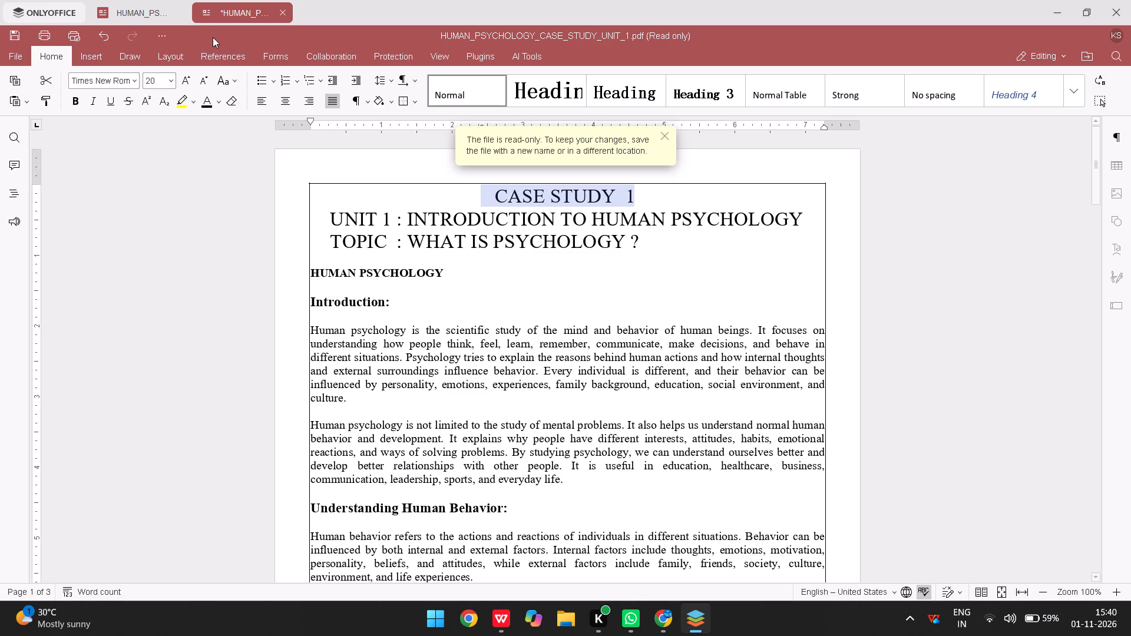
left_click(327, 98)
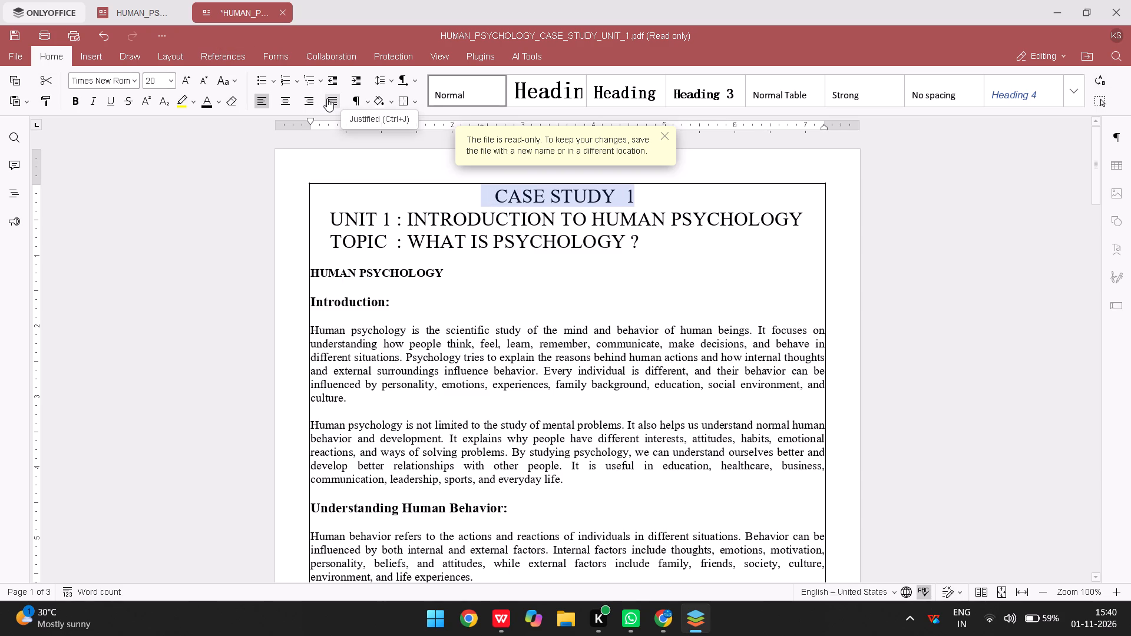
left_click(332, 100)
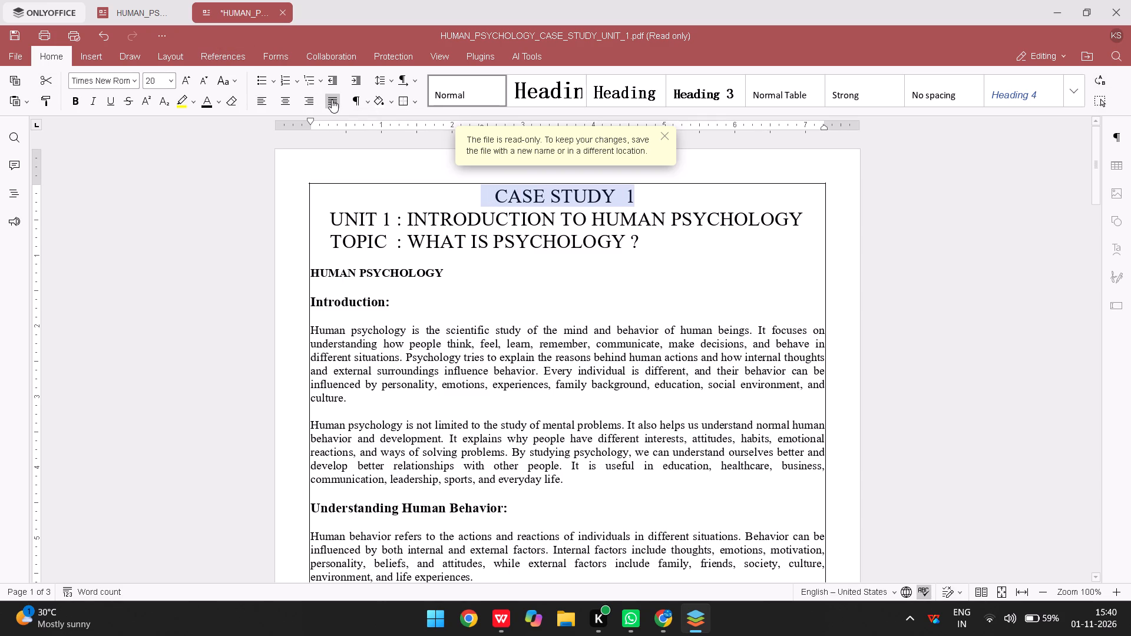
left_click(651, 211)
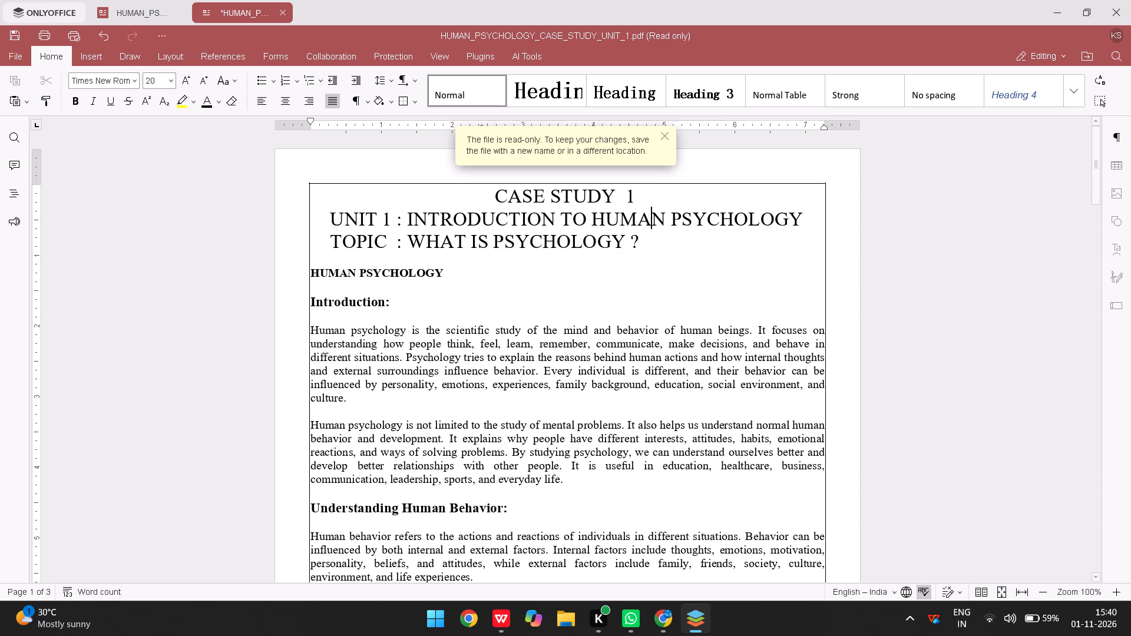
Save the edited unit 1 document in Downloads as HUMAN_PSYCHOLOGY_CASE_STUDY_UNIT_1 in Word Open XML Document Template (*.dotx) format.
scroll(532, 359, "down", 11)
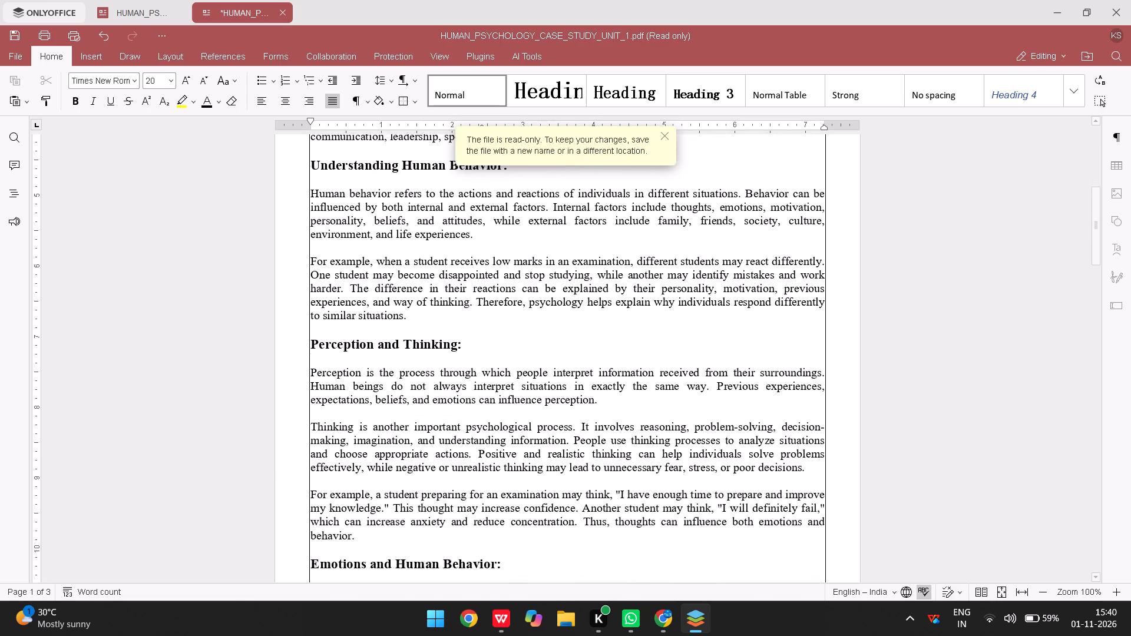
scroll(532, 359, "down", 15)
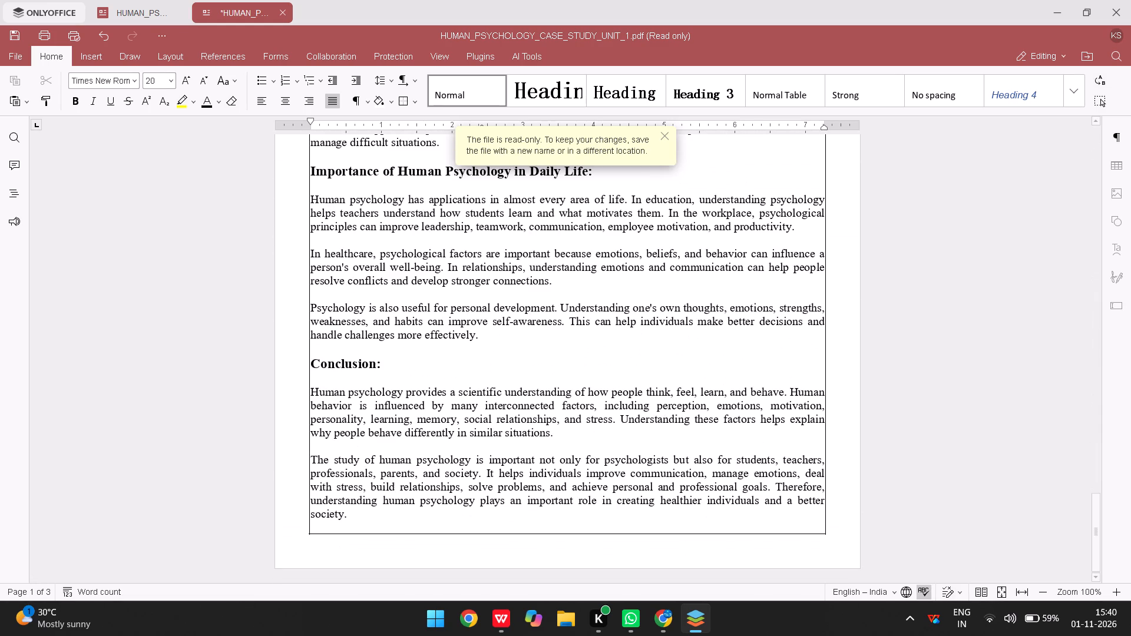
scroll(532, 359, "down", 1)
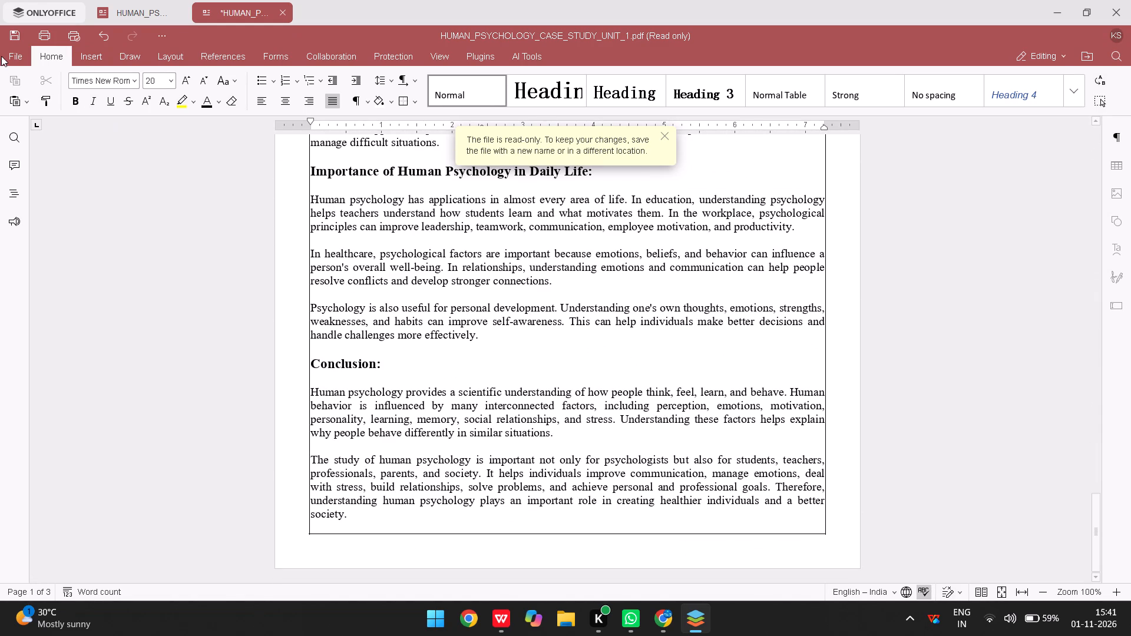
left_click(2, 57)
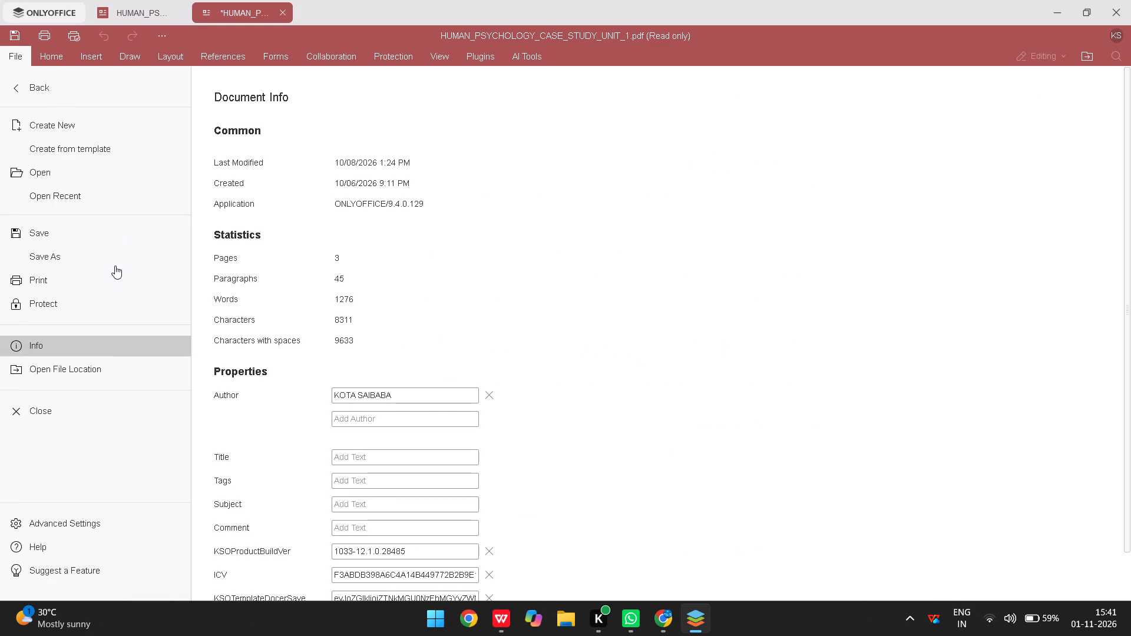
left_click(115, 266)
left_click(193, 264)
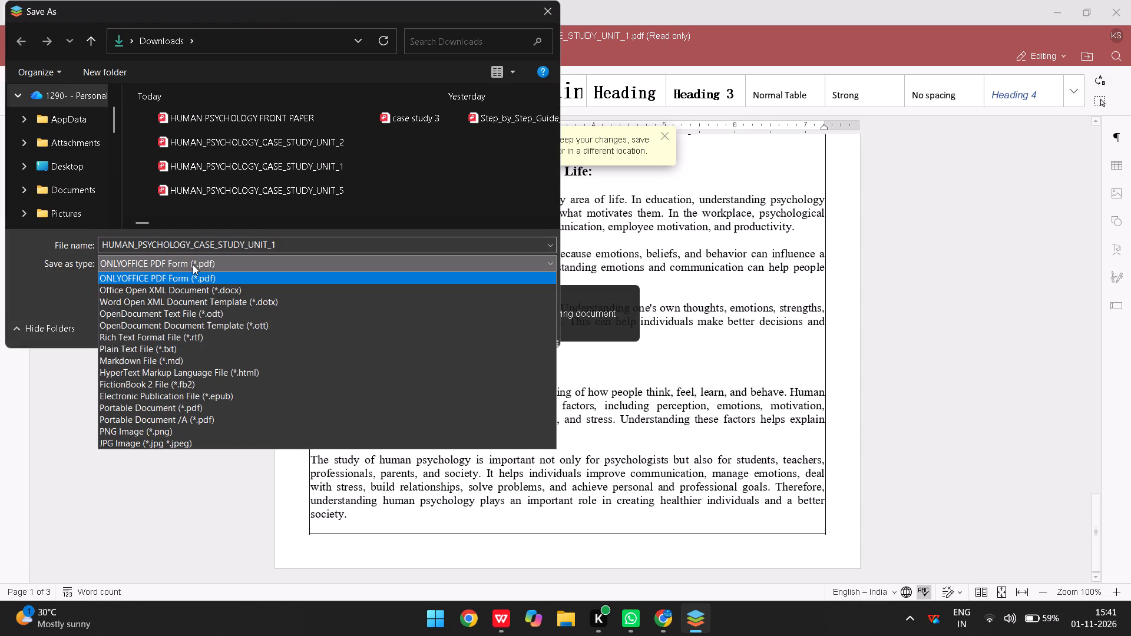
left_click(176, 303)
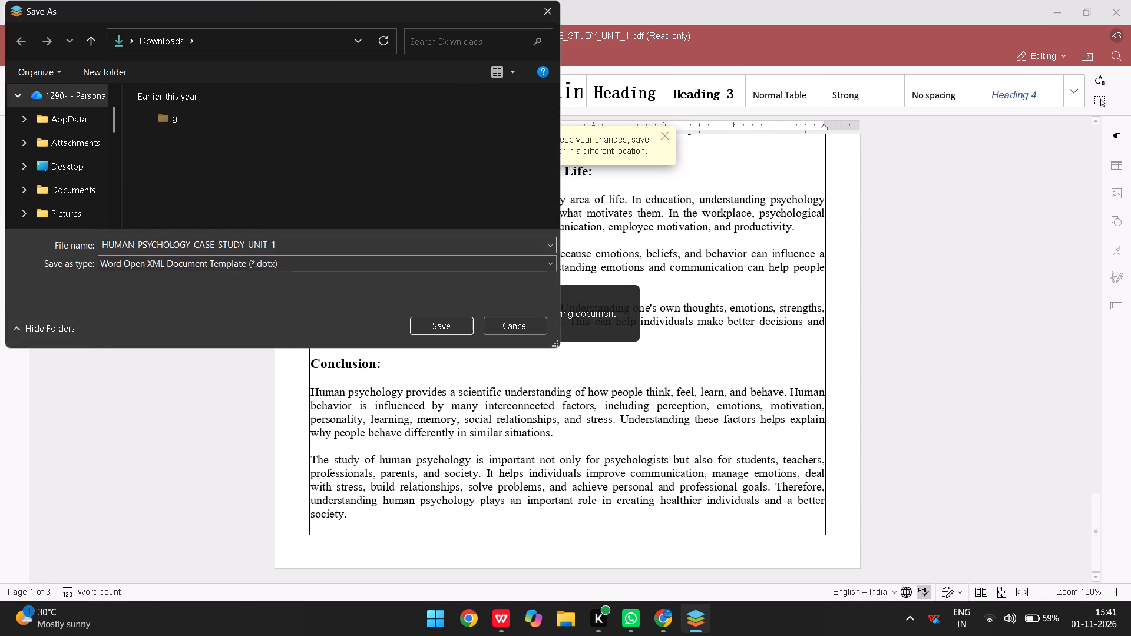
left_click(309, 266)
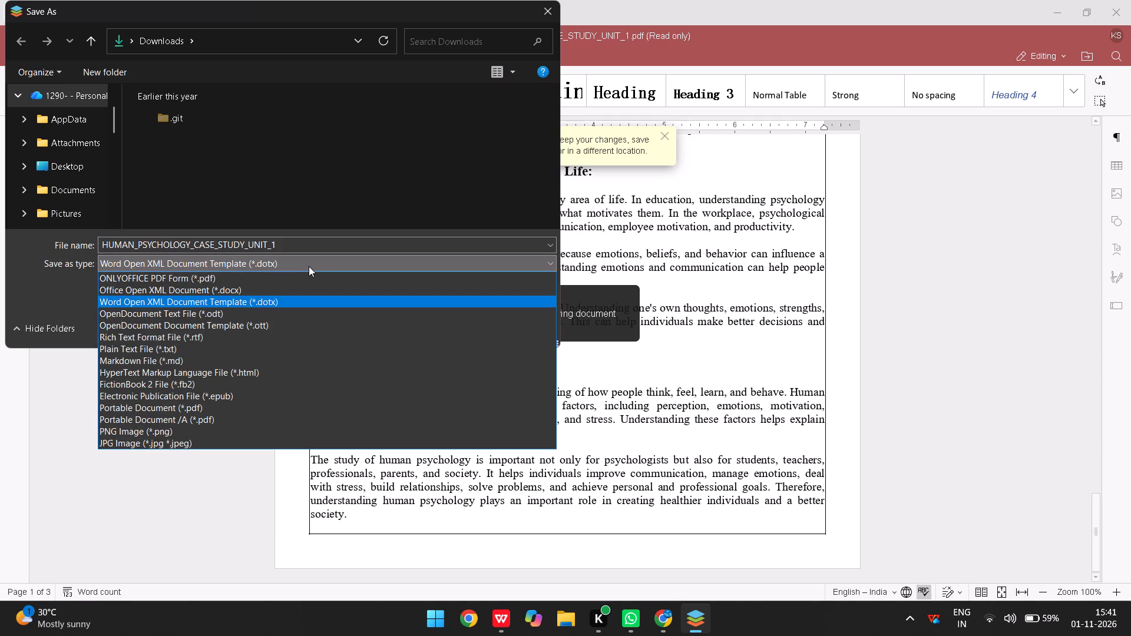
left_click(309, 266)
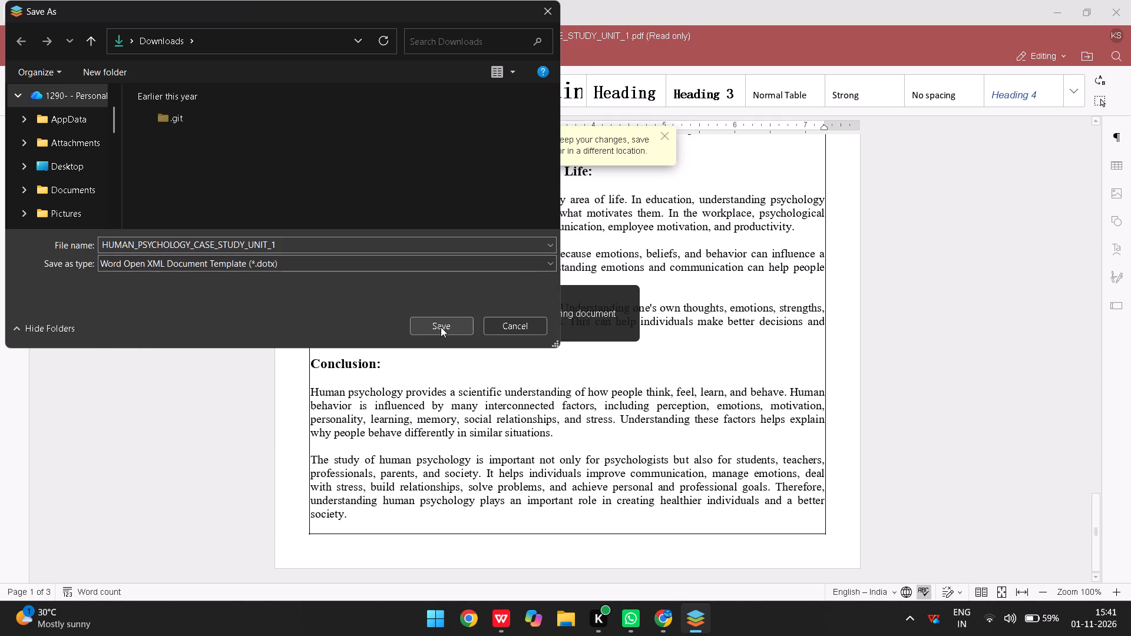
left_click(441, 327)
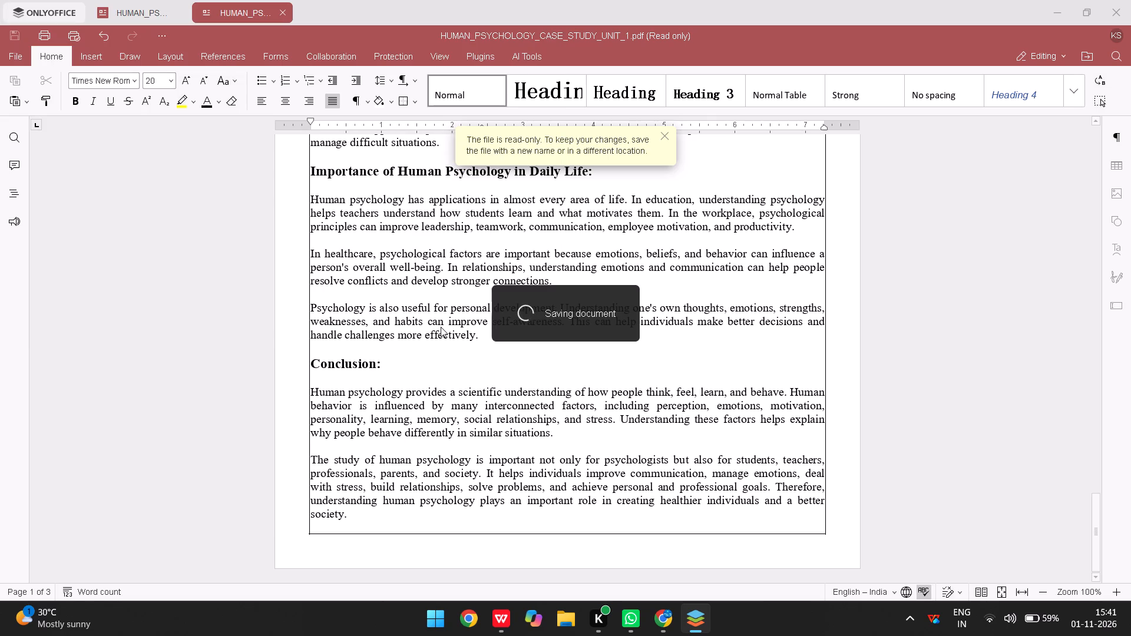
Open the saved HUMAN_PSYCHOLOGY_CASE_STUDY_UNIT_1 .dotx file from the Downloads folder.
left_click(144, 12)
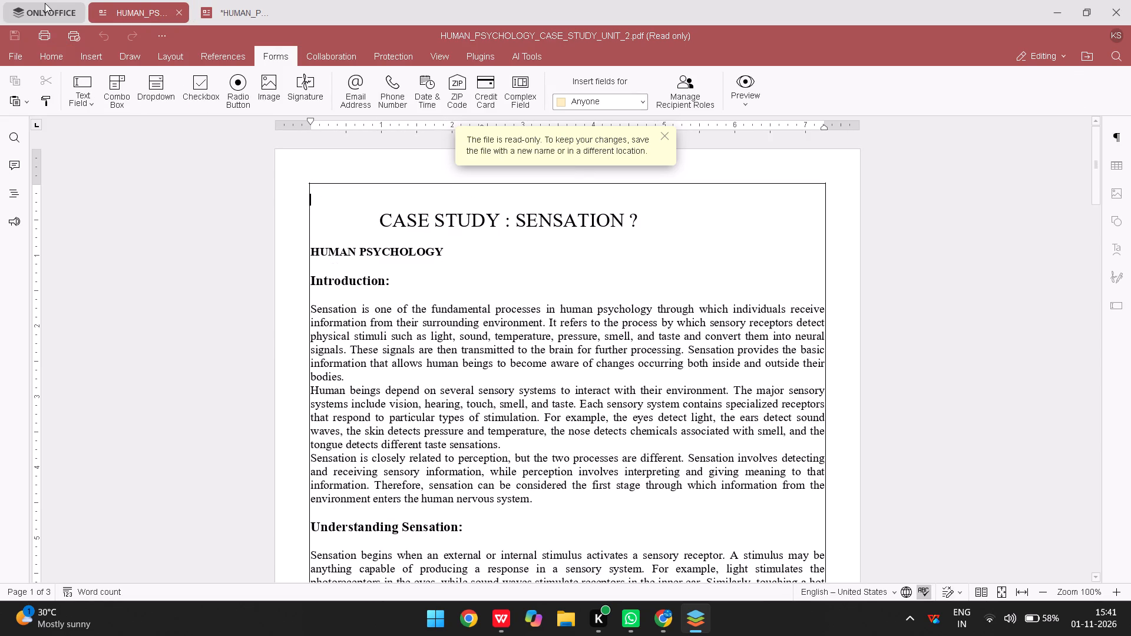
left_click(46, 10)
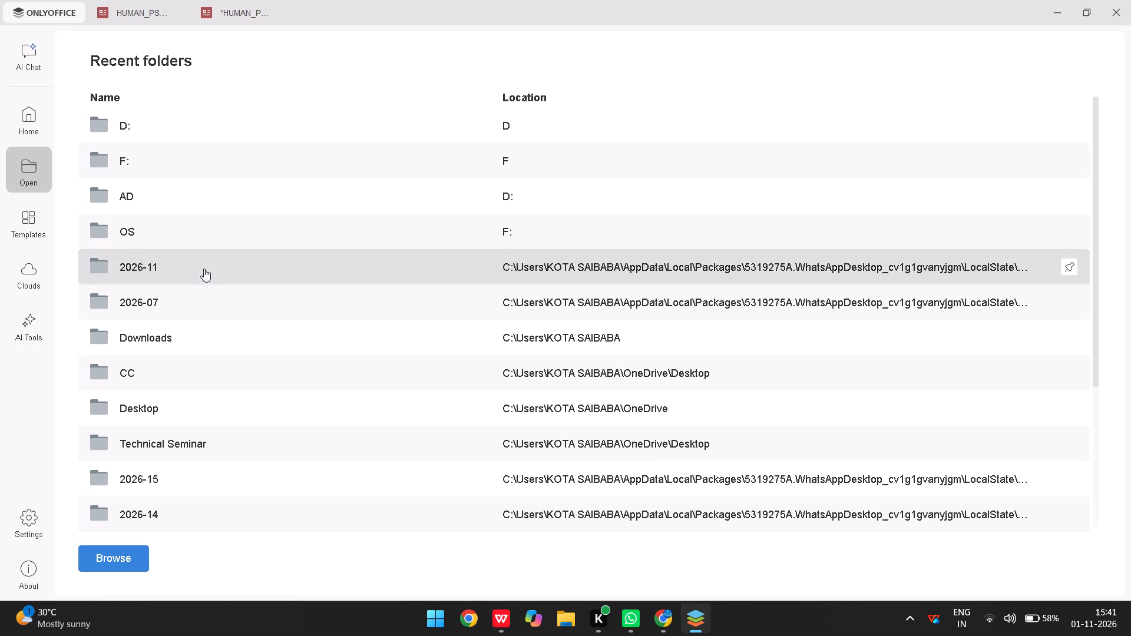
left_click(119, 551)
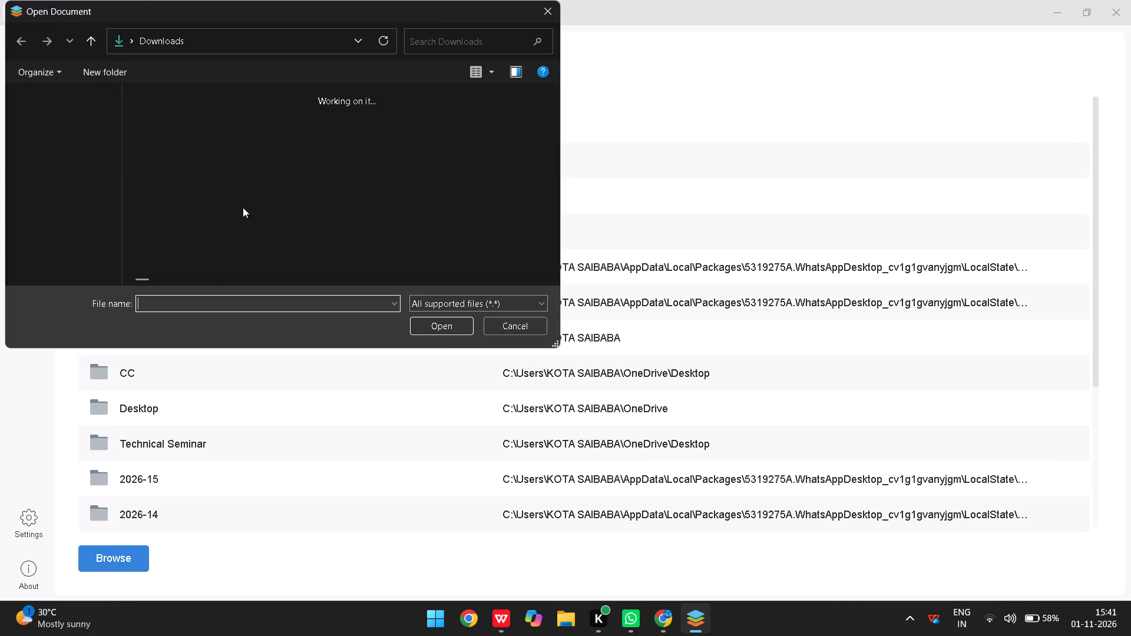
left_click(252, 111)
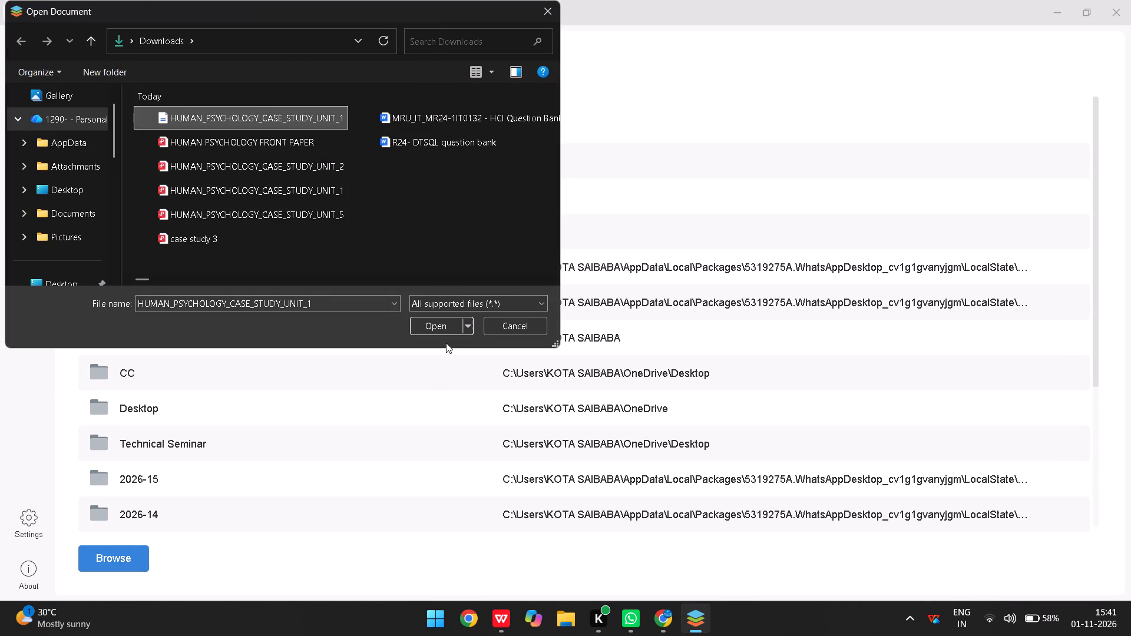
left_click(421, 327)
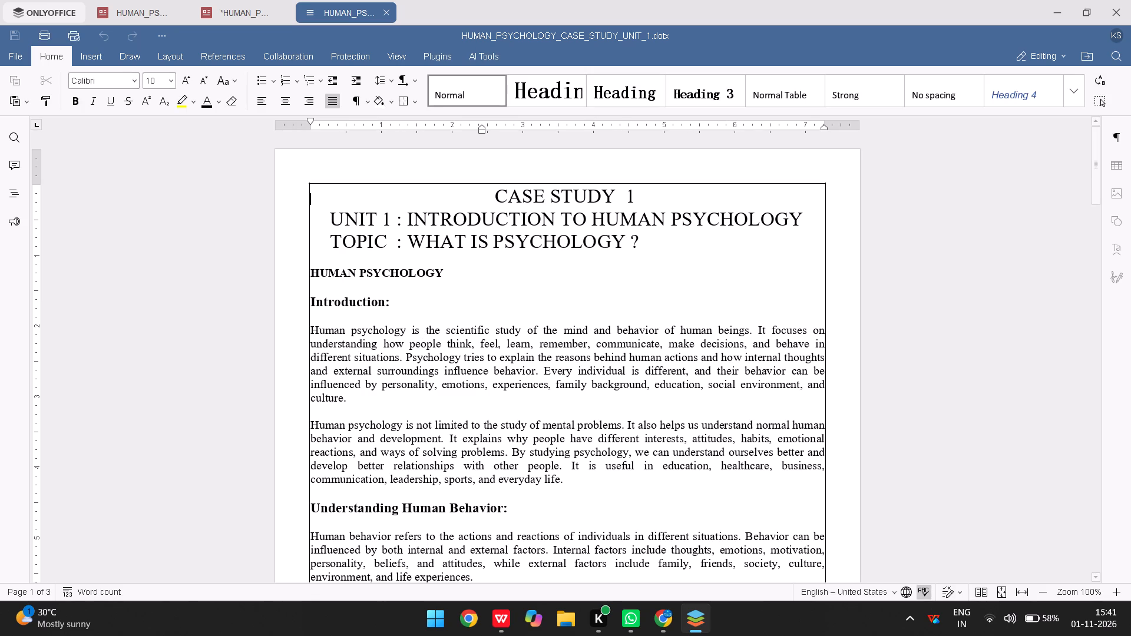
Add a new line after the last Conclusion paragraph so that a blank page follows the unit 1 text.
scroll(421, 327, "down", 7)
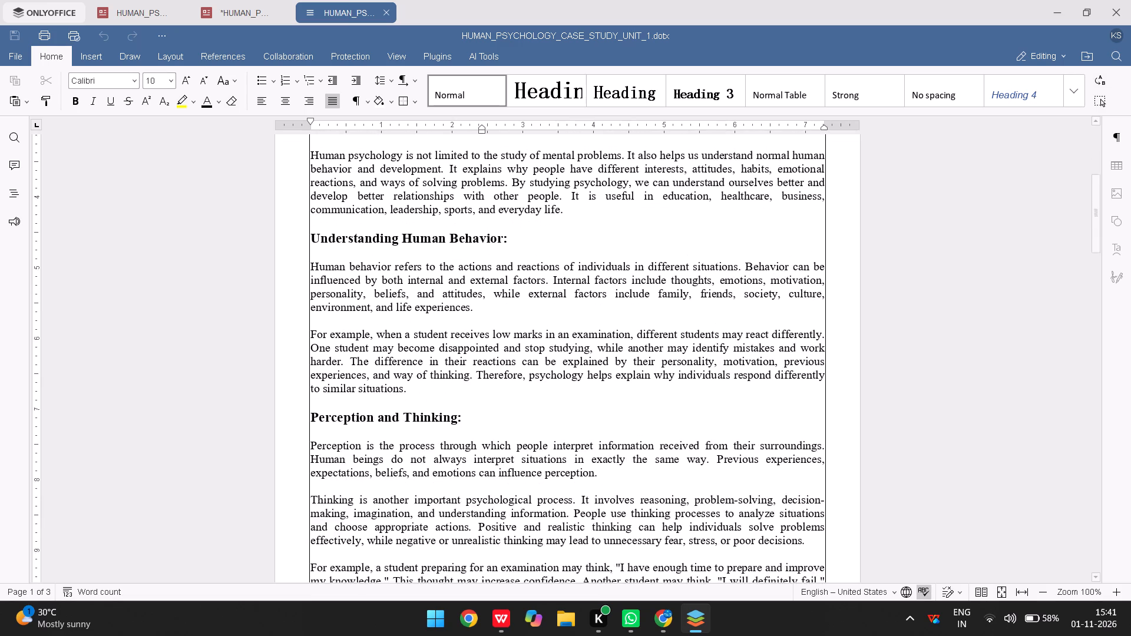
scroll(421, 327, "down", 18)
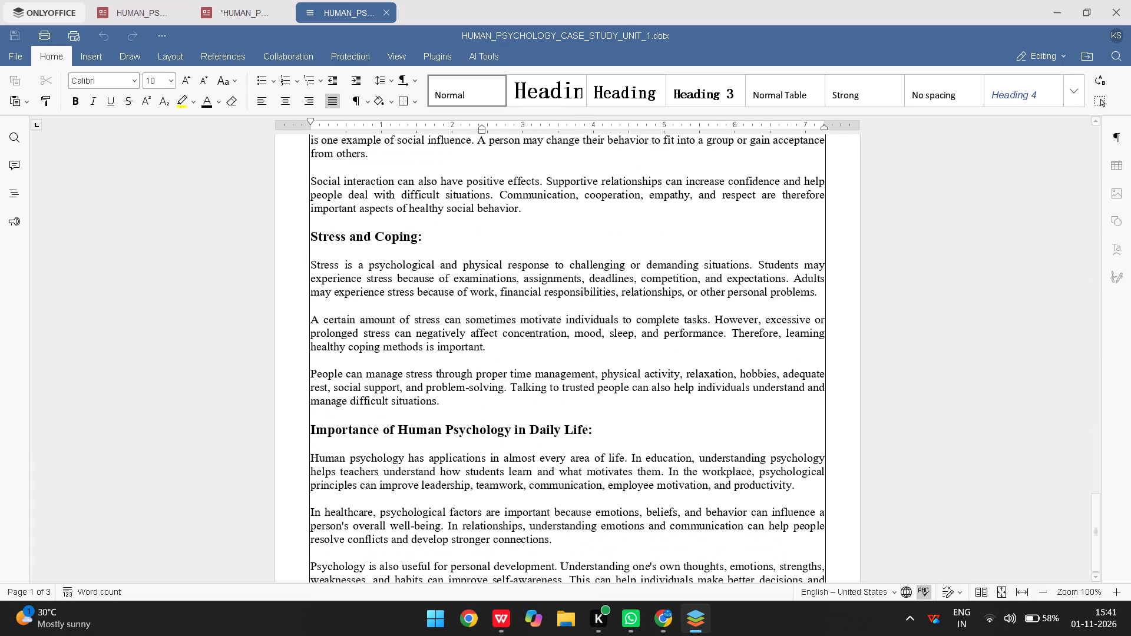
left_click(372, 524)
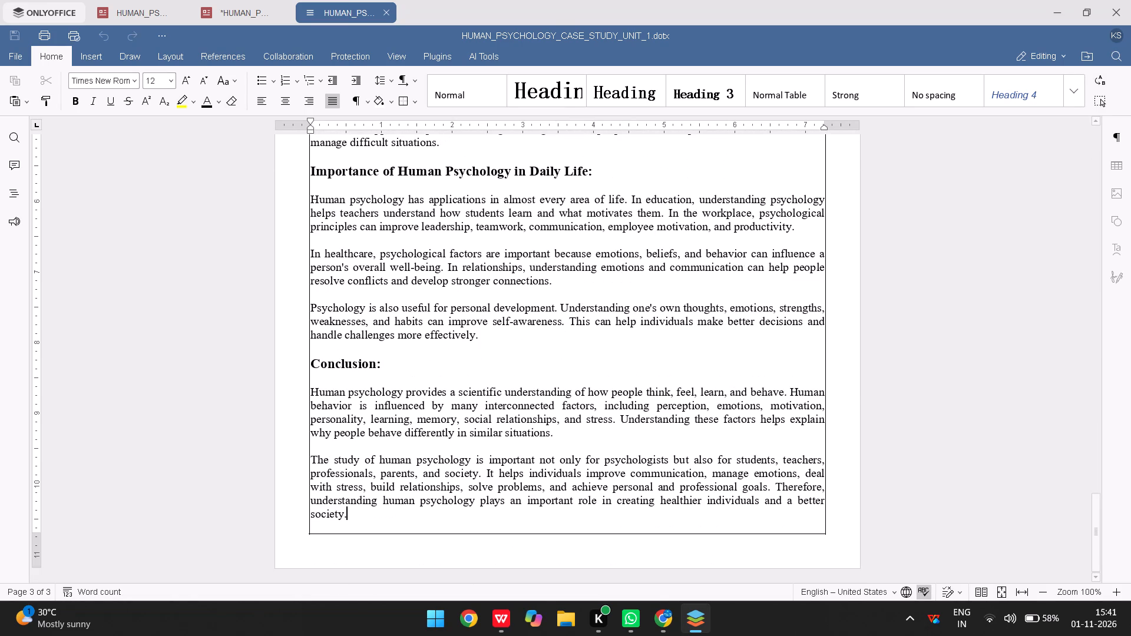
key("Return")
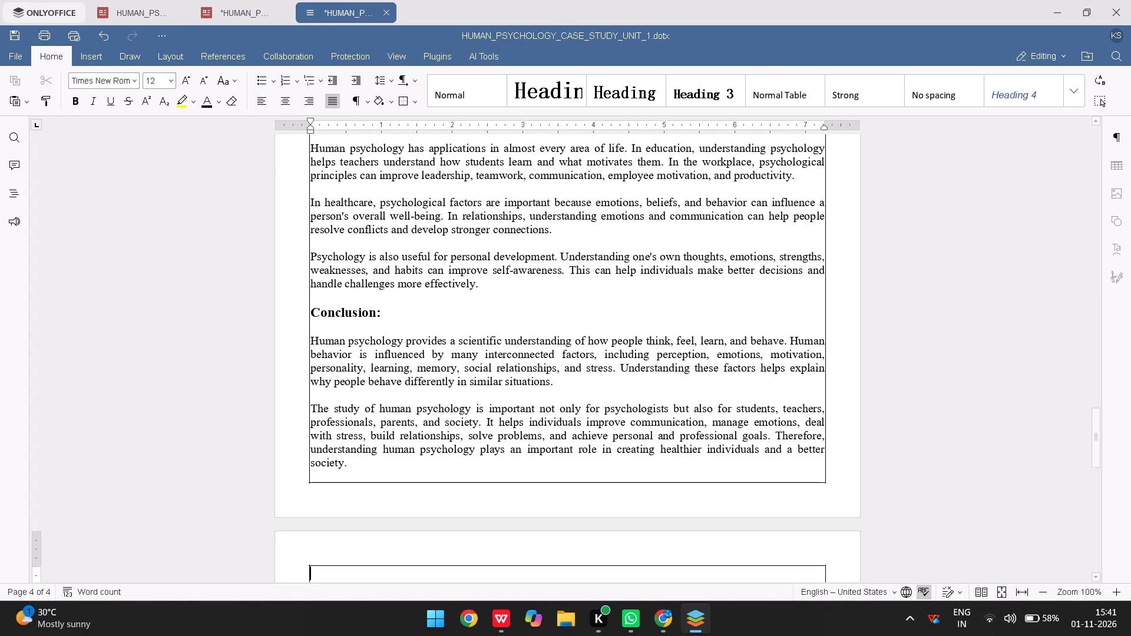
scroll(372, 524, "down", 6)
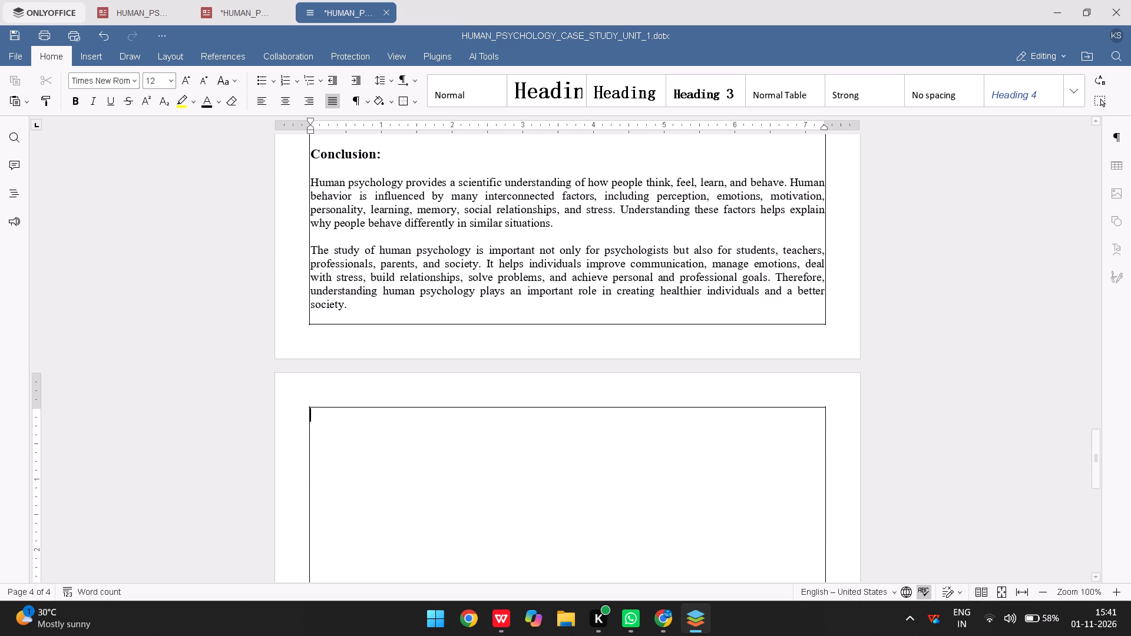
scroll(372, 524, "down", 4)
Copy the entire text of the HUMAN_PSYCHOLOGY_CASE_STUDY_UNIT_2 PDF onto the new blank page of the unit 1 .dotx document.
left_click(234, 0)
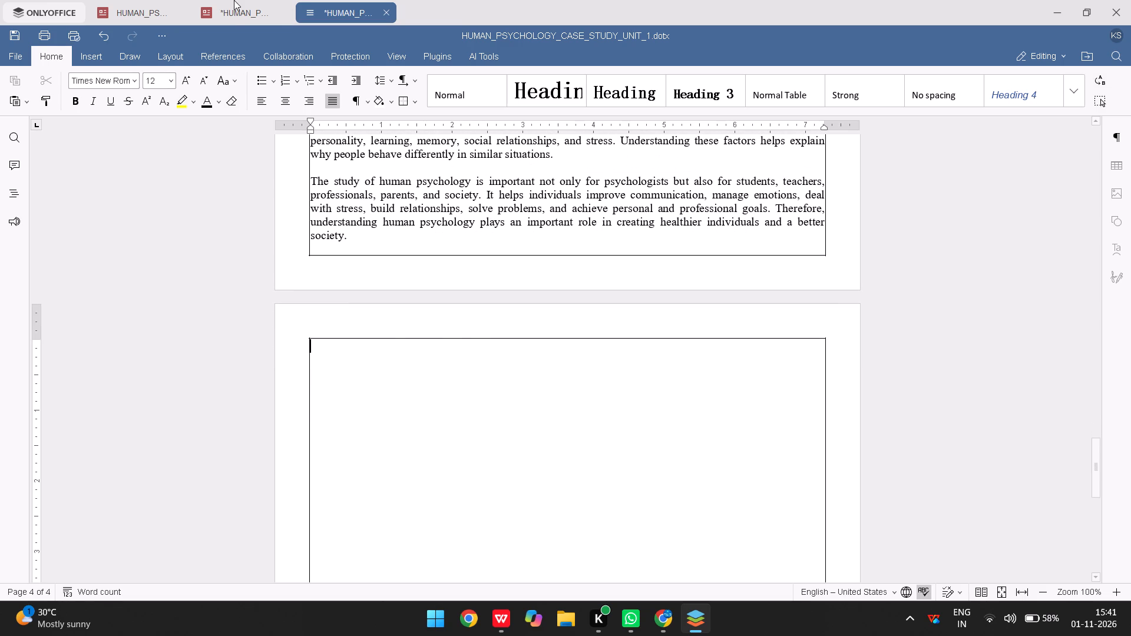
left_click(236, 6)
left_click(137, 12)
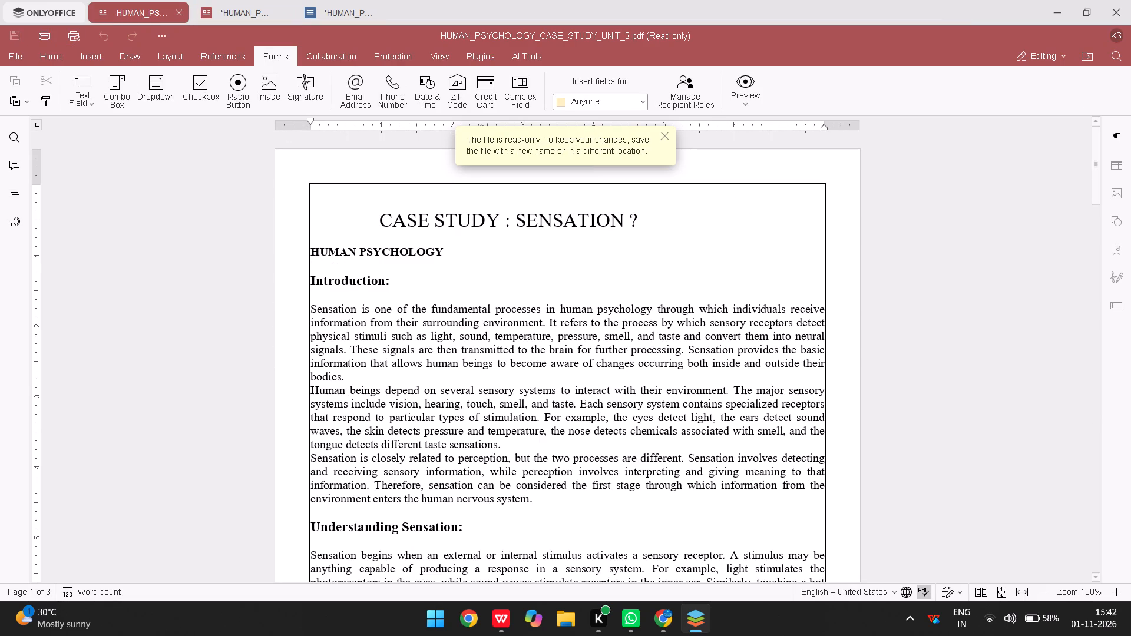
left_click_drag(339, 214, 674, 635)
scroll(478, 345, "up", 2)
scroll(601, 590, "up", 1)
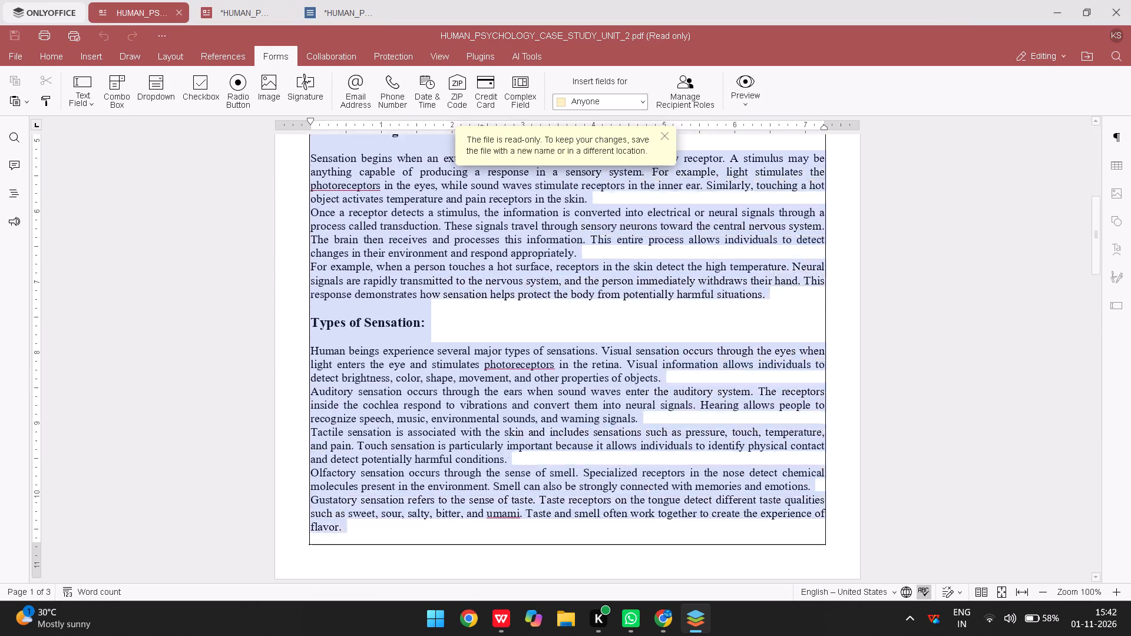
left_click_drag(674, 635, 677, 635)
key("ctrl+c")
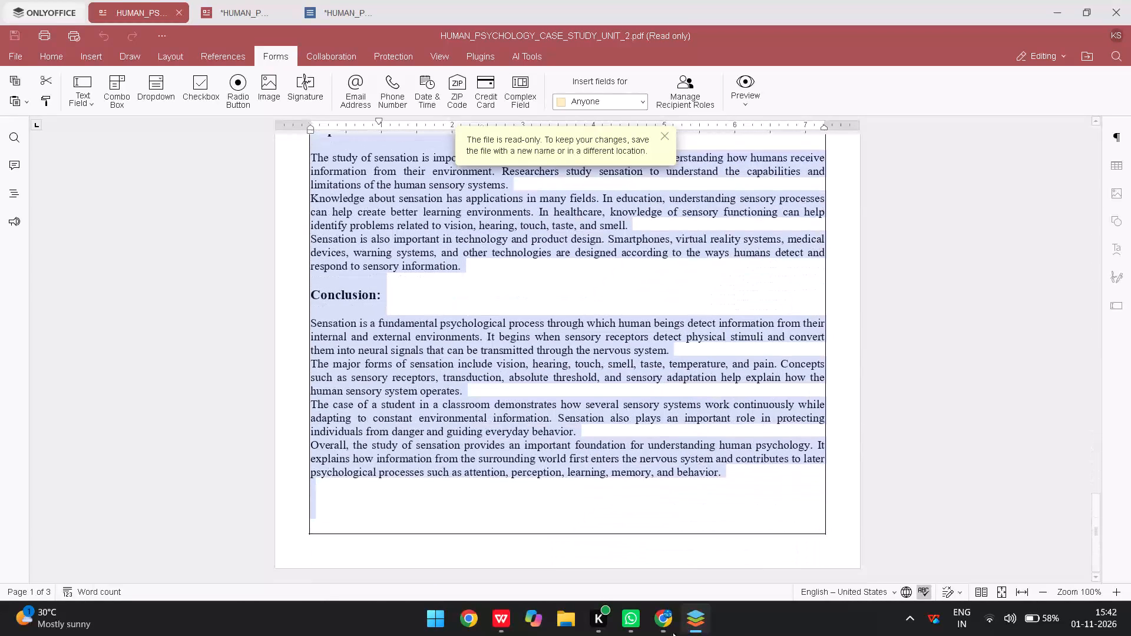
left_click(355, 9)
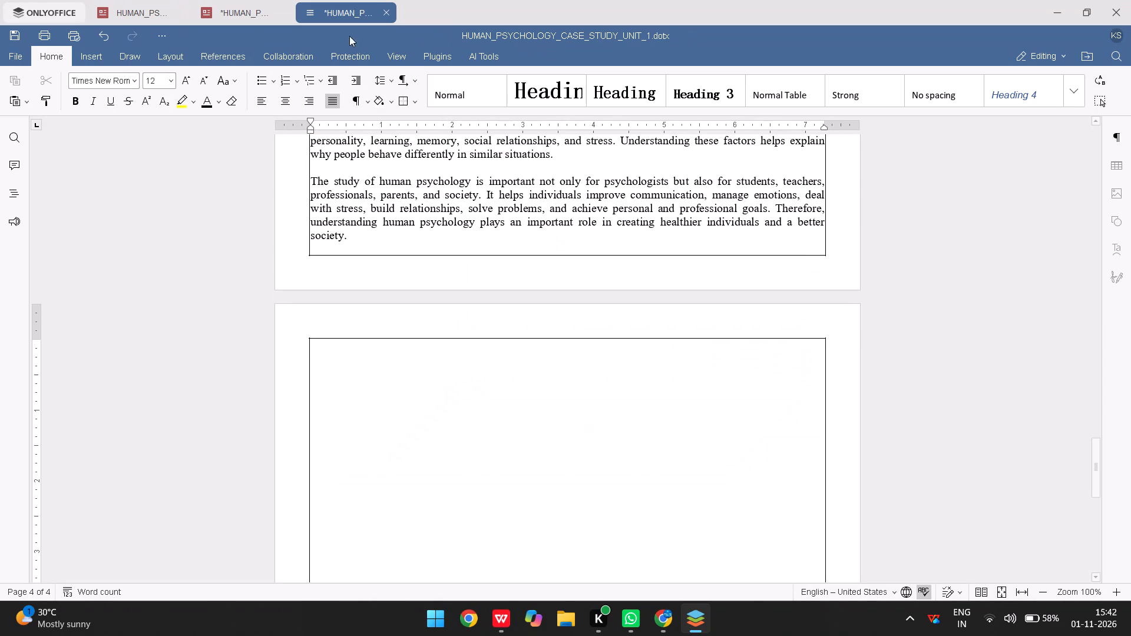
key("ctrl+v")
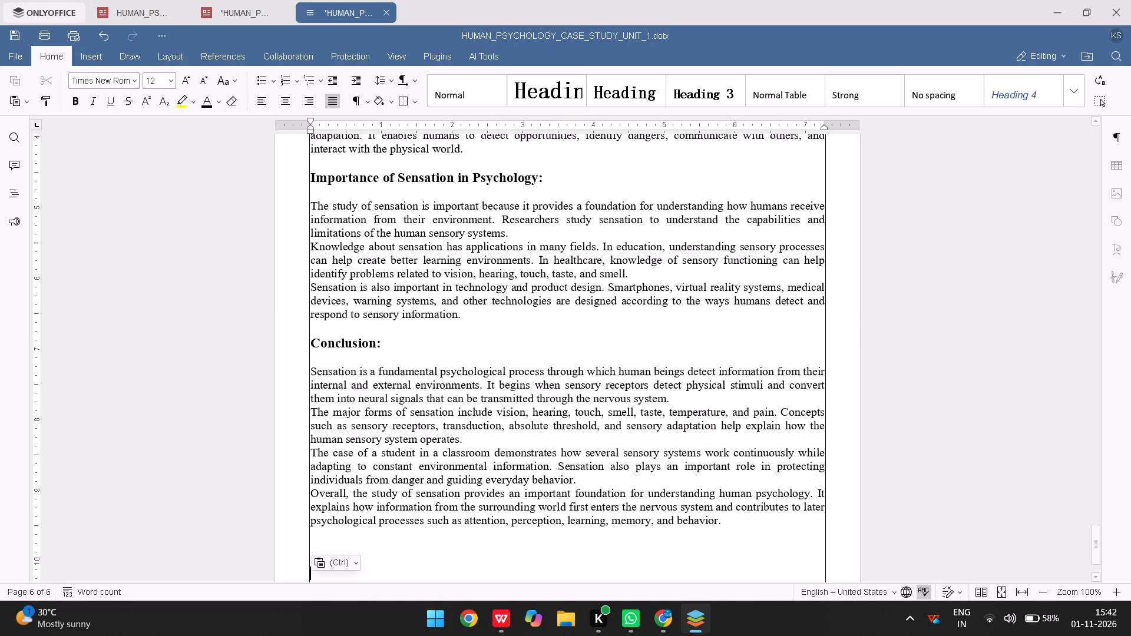
Split the pasted "CASE STUDY : SENSATION ?" heading into "CASE STUDY 2" and "SENSATION ?" on separate lines, removing the colon.
scroll(379, 405, "up", 8)
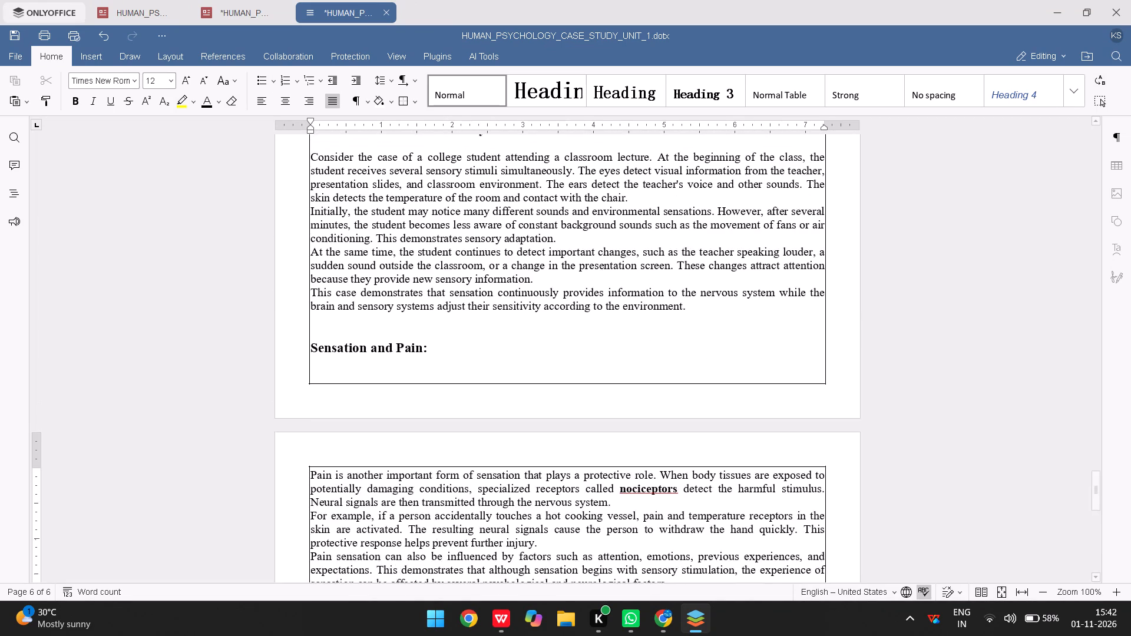
scroll(379, 405, "up", 6)
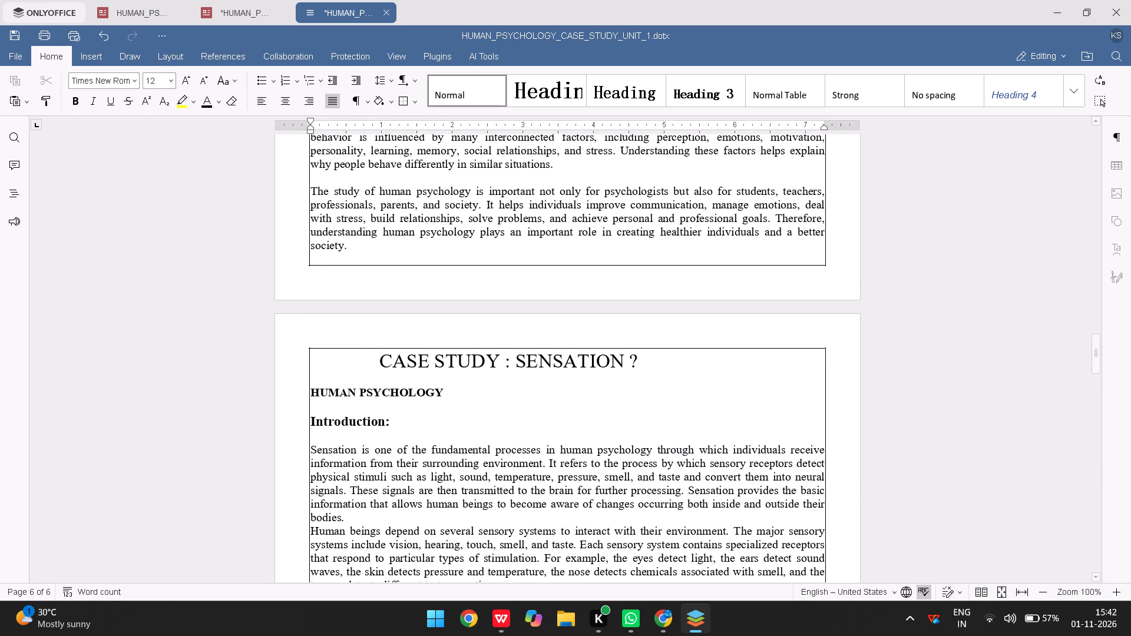
left_click(513, 360)
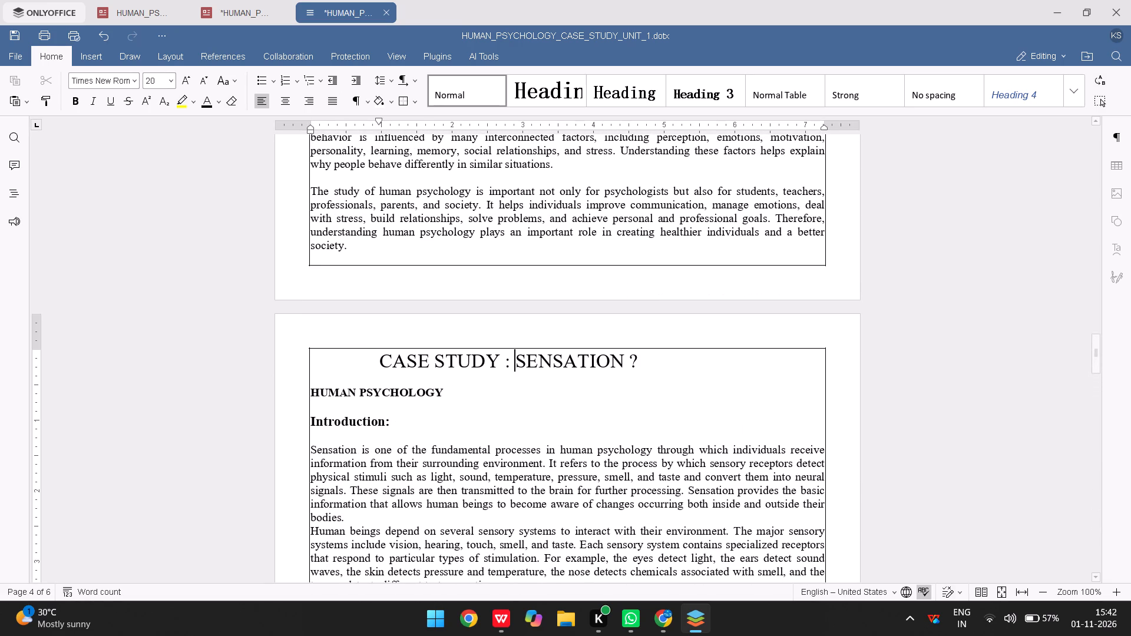
key("BackSpace")
key("BackSpace")
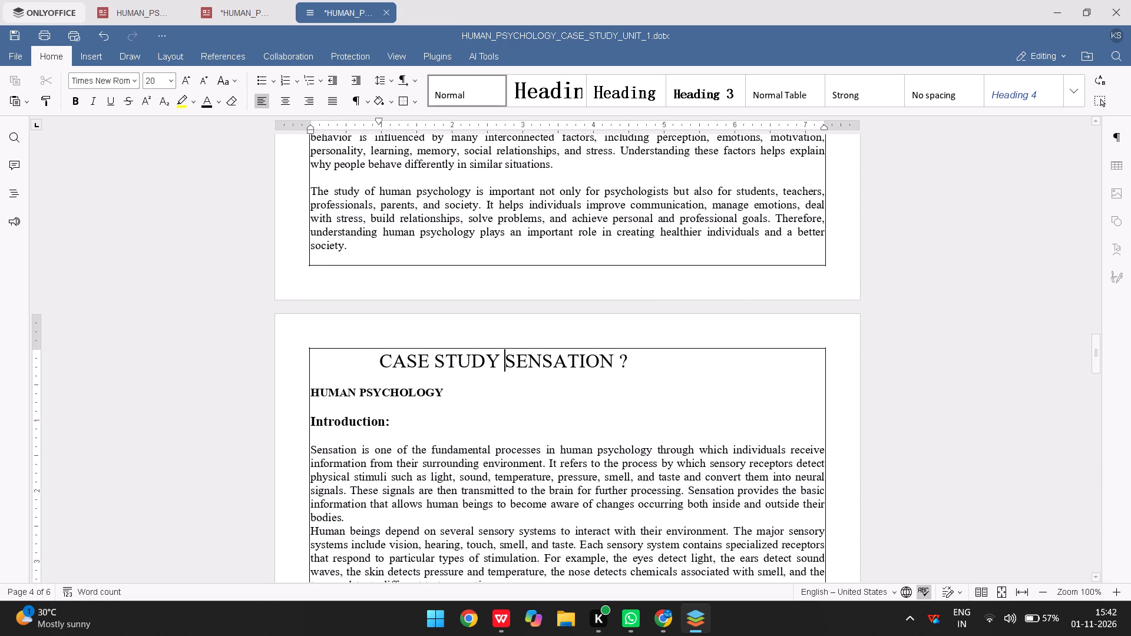
key("Return")
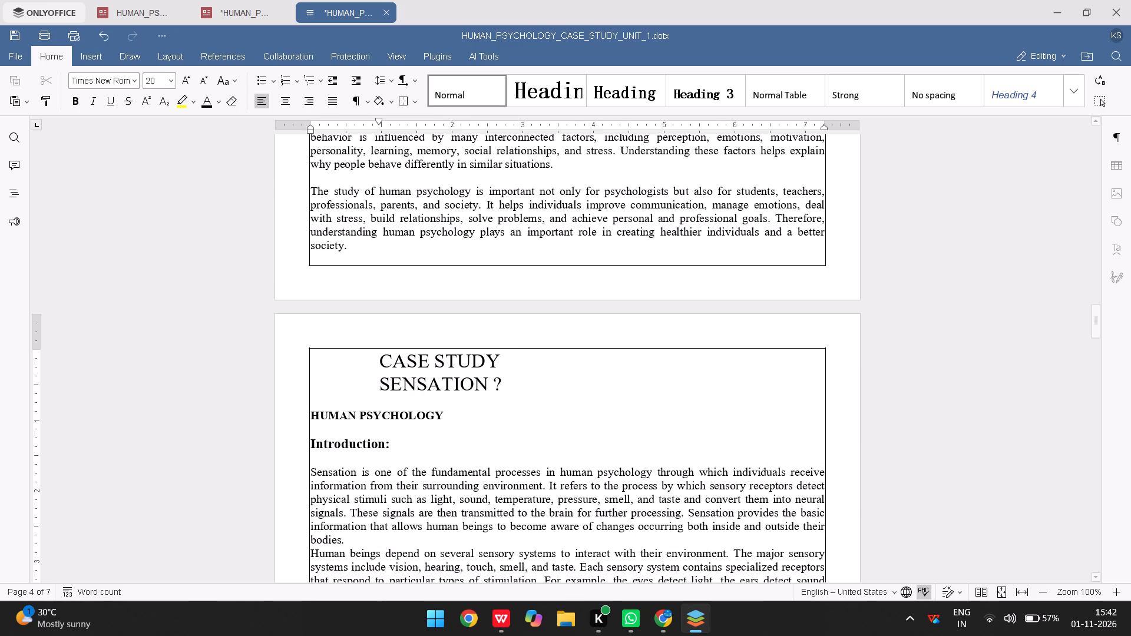
key("BackSpace")
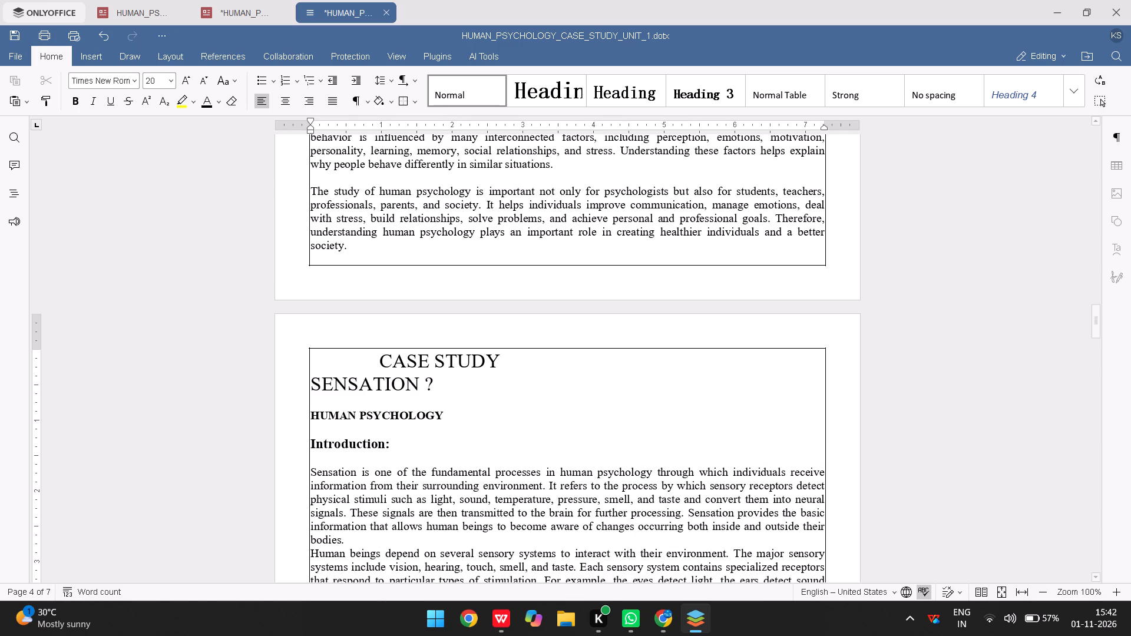
key("BackSpace")
key("2")
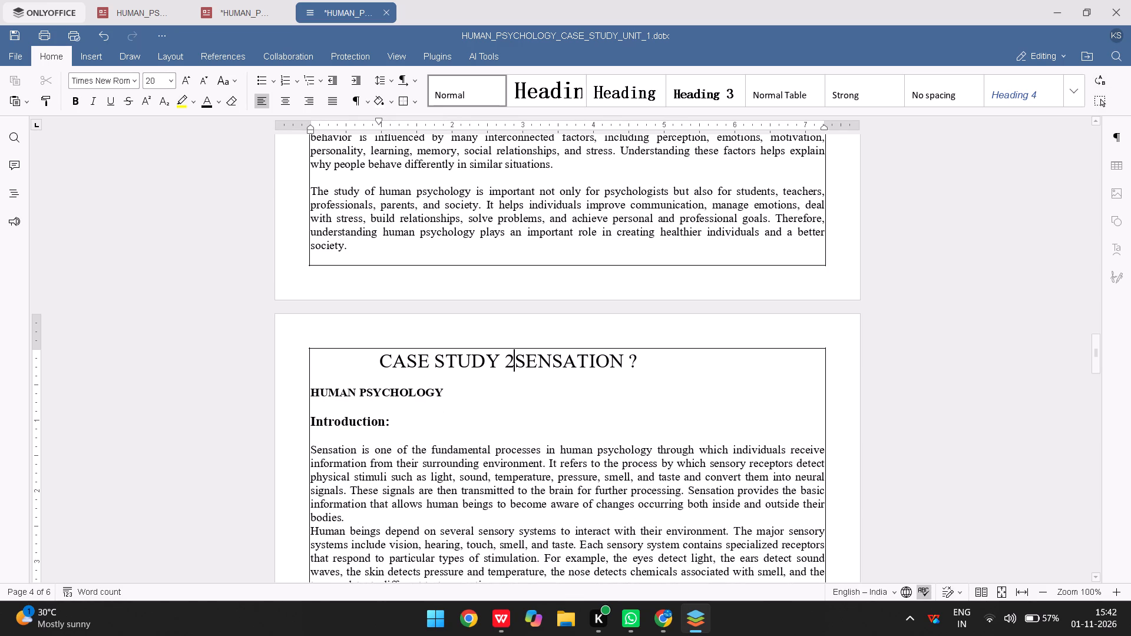
key("space")
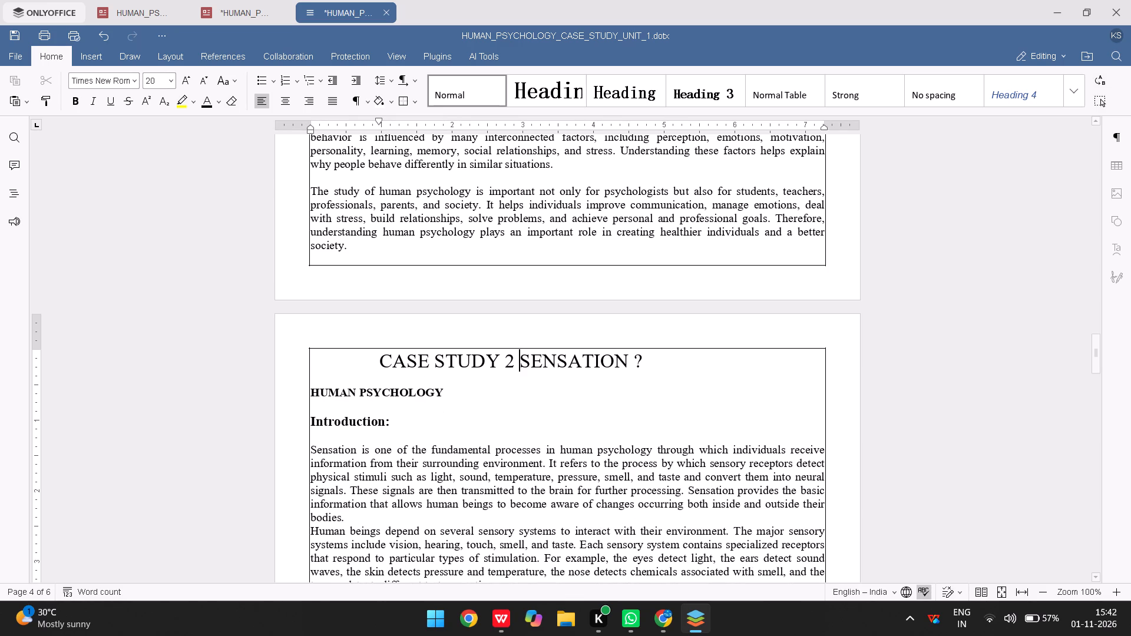
key("Return")
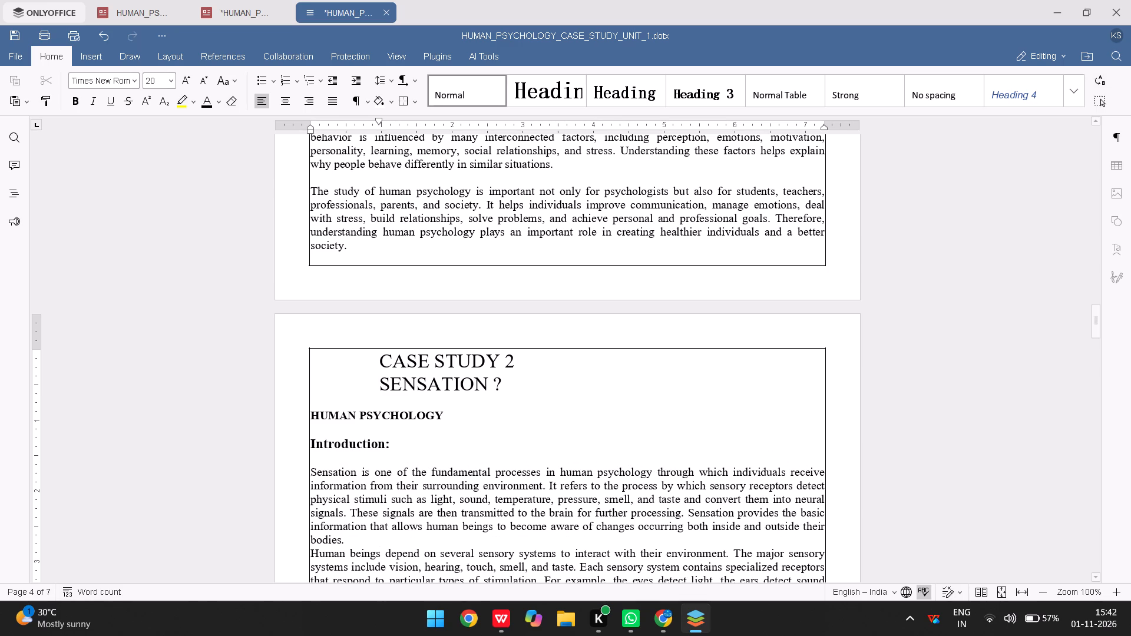
Insert 20 spaces in front of "CASE STUDY 2" to shift the heading toward the centre.
key("Up")
key("space")
key("space")
key("space")
key("space")
key("space")
key("space")
key("space")
key("space")
key("space")
key("space")
key("space")
key("space")
key("space")
key("space")
key("space")
key("space")
key("space")
key("space")
key("space")
key("space")
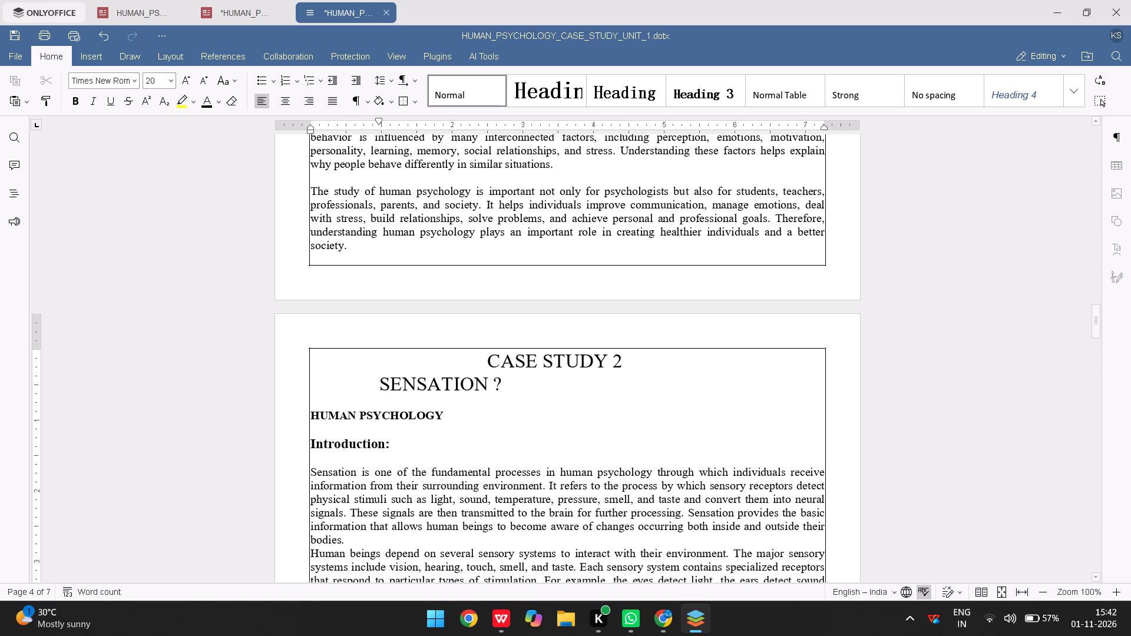
Add a line reading "UNIT 2 :" between the "CASE STUDY 2" and "SENSATION ?" heading lines.
left_click(377, 382)
key("Return")
key("Up")
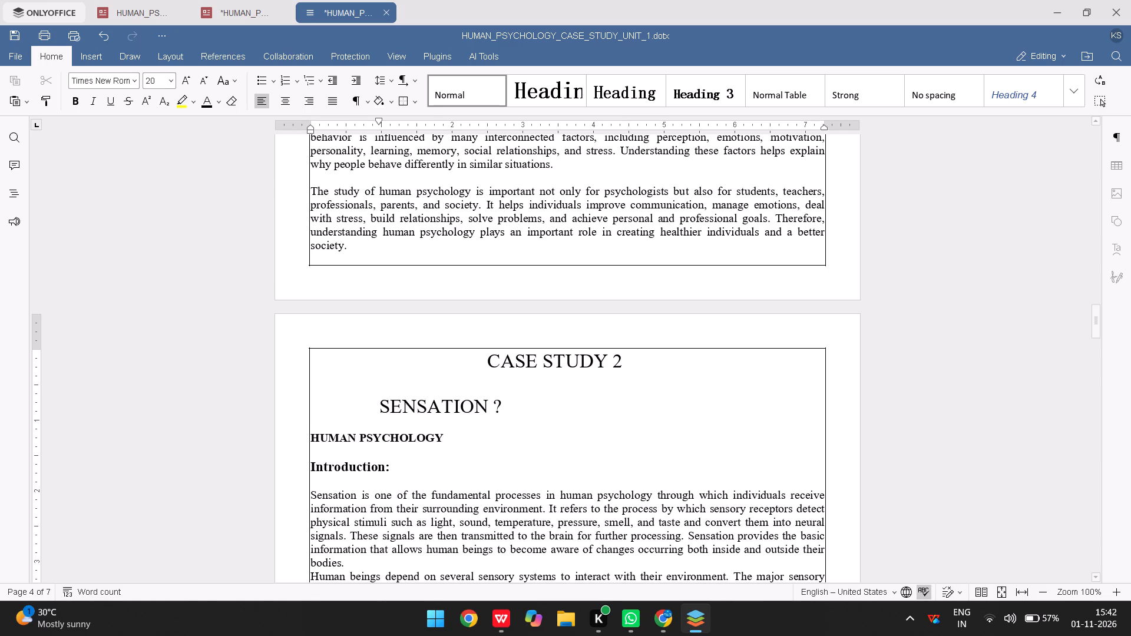
type("UNIT @")
key("BackSpace")
type("2 :")
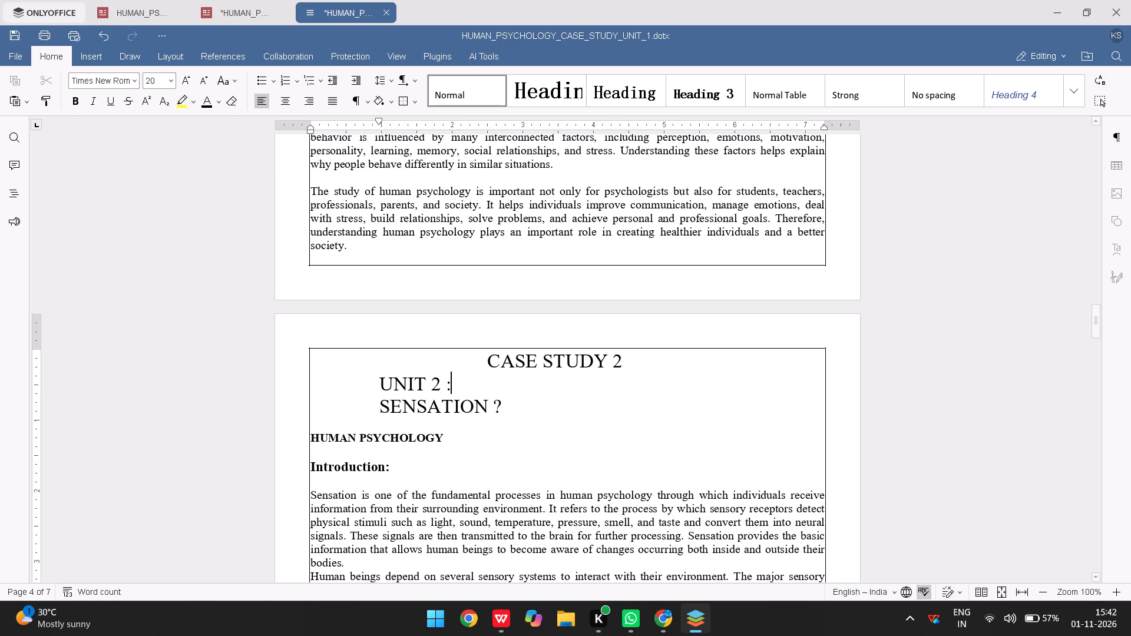
key("space")
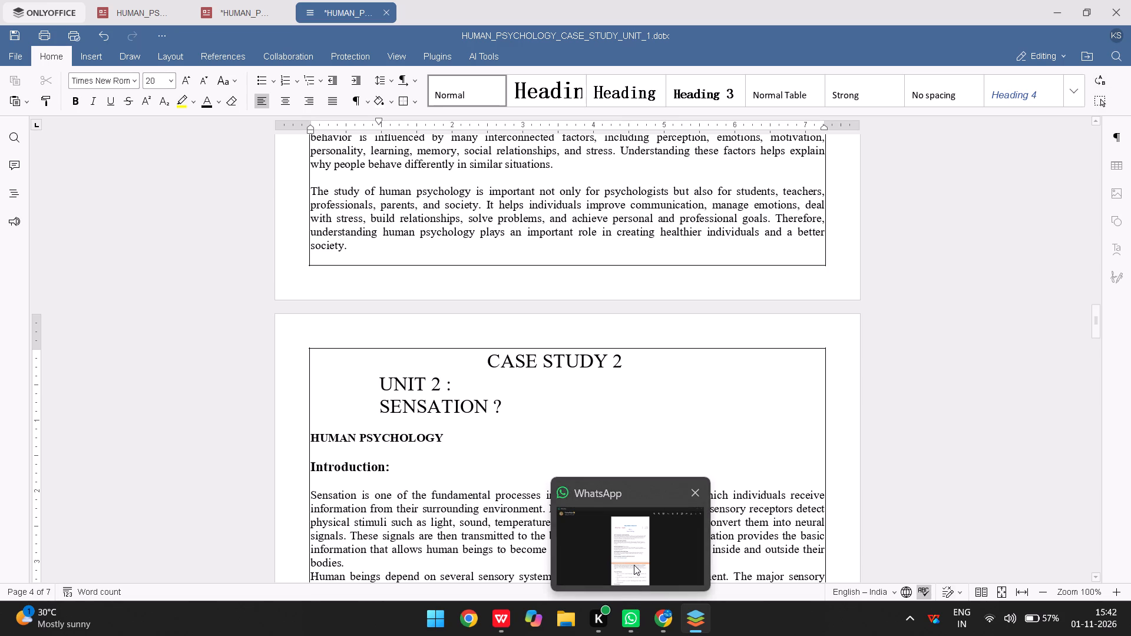
Arrange the document side by side with the syllabus open in WhatsApp.
left_click(758, 366)
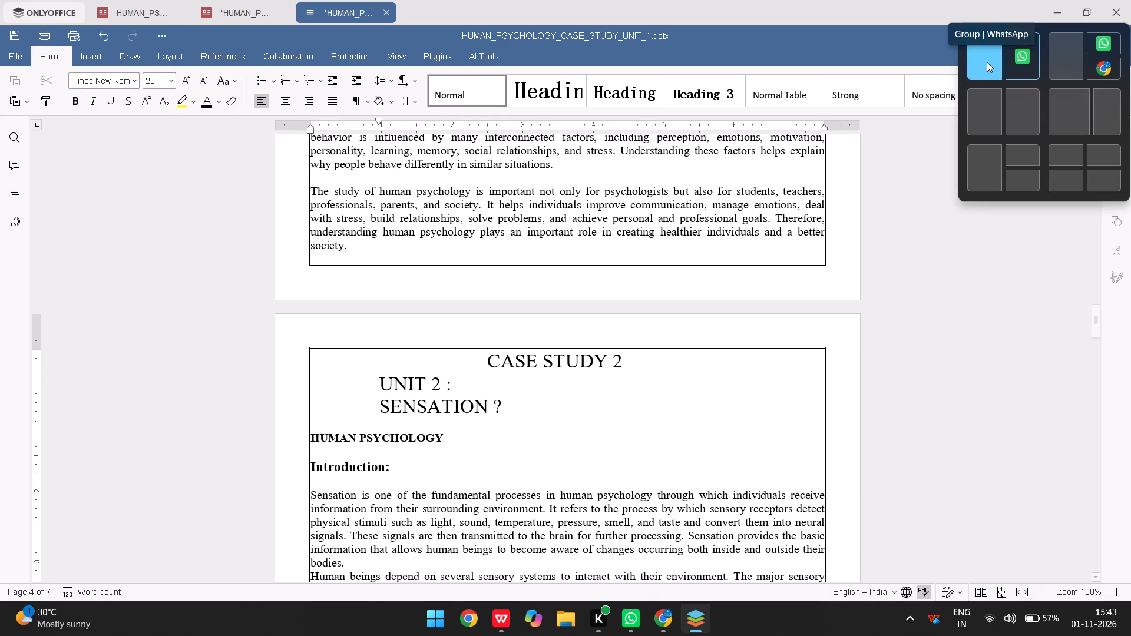
left_click(987, 62)
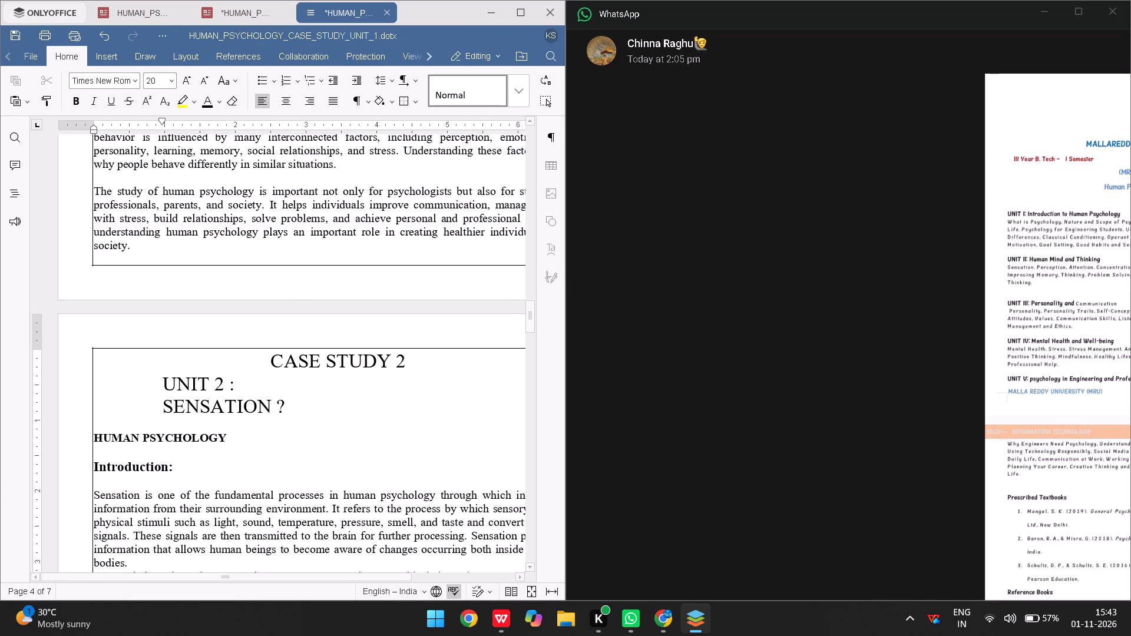
Complete the unit 2 heading line with the title "HUMAN MIND AND THINKING" from the syllabus.
left_click(247, 391)
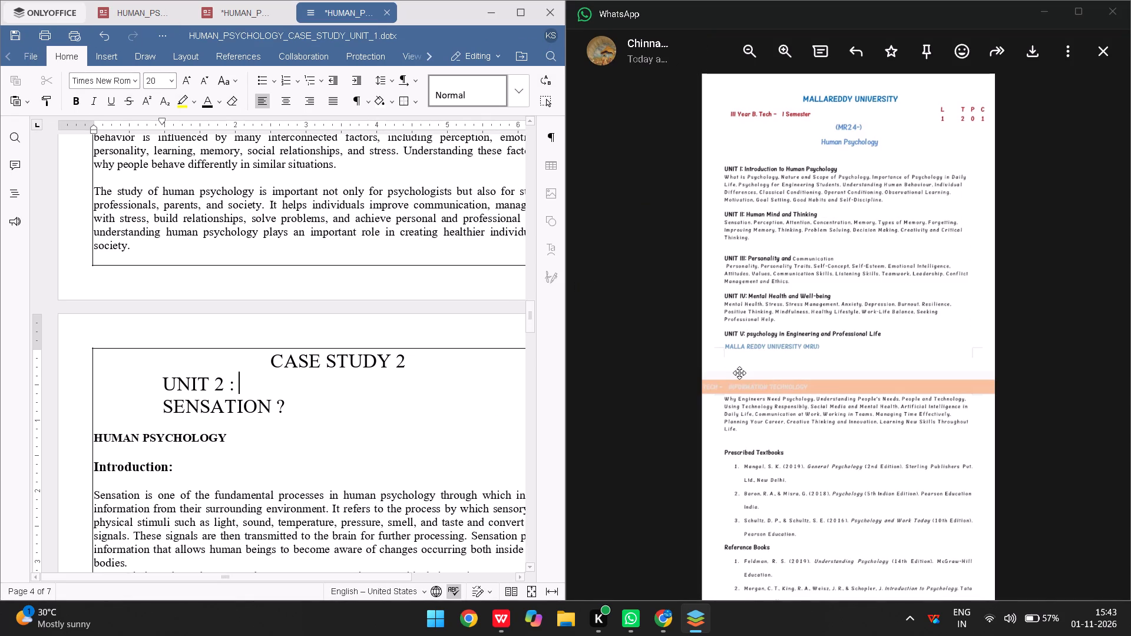
type("HUMAN")
key("space")
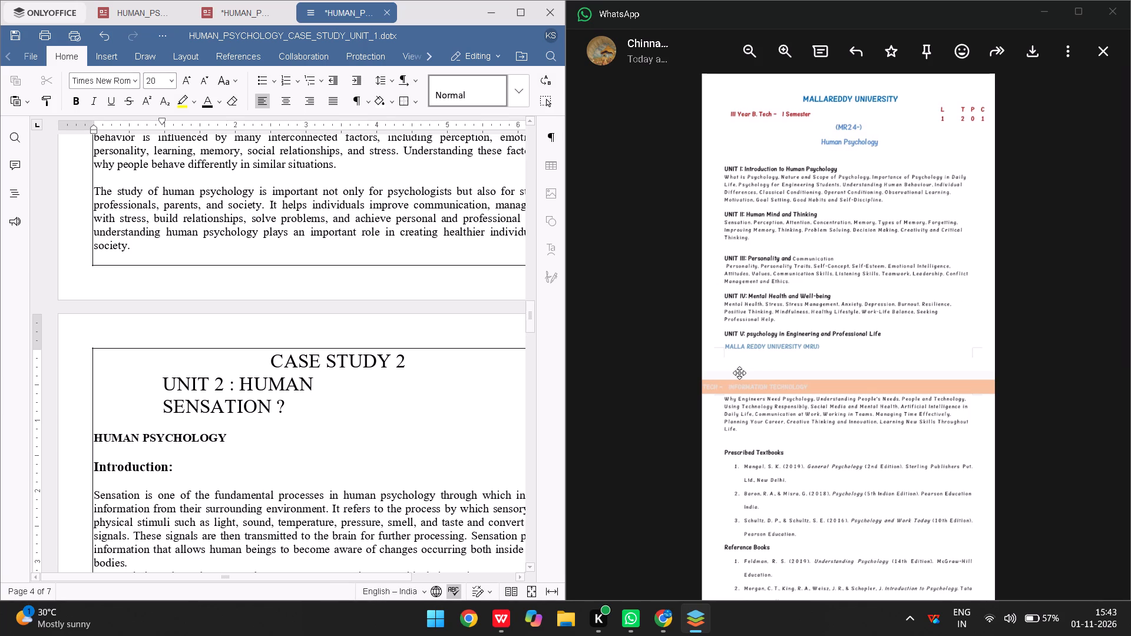
type("MIND")
key("space")
type("AND")
key("space")
type("THIN")
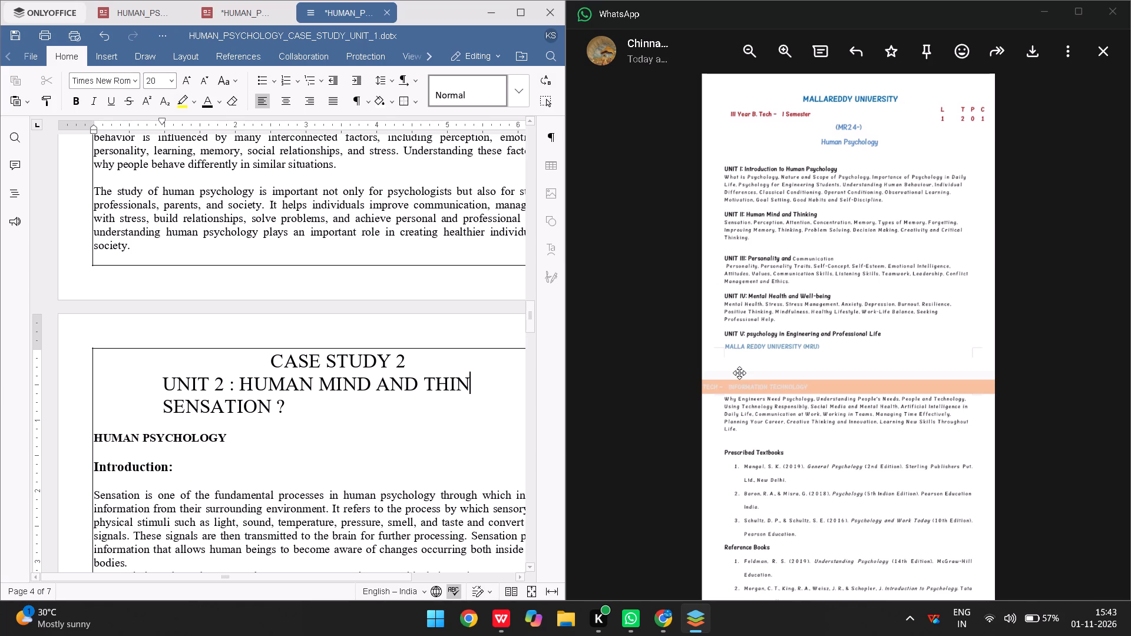
type("KING")
Remove the first-line indent of the "UNIT 2 : HUMAN MIND AND THINKING" line and insert three spaces in front of it.
key("Left")
key("Left")
key("Left")
key("Left")
key("Left")
key("Left")
key("Left")
key("Left")
key("Left")
key("Left")
key("Left")
key("Left")
key("Left")
key("Left")
key("Left")
key("Left")
key("Left")
key("Left")
key("Left")
key("Left")
key("Left")
key("Left")
key("Left")
key("Left")
key("BackSpace")
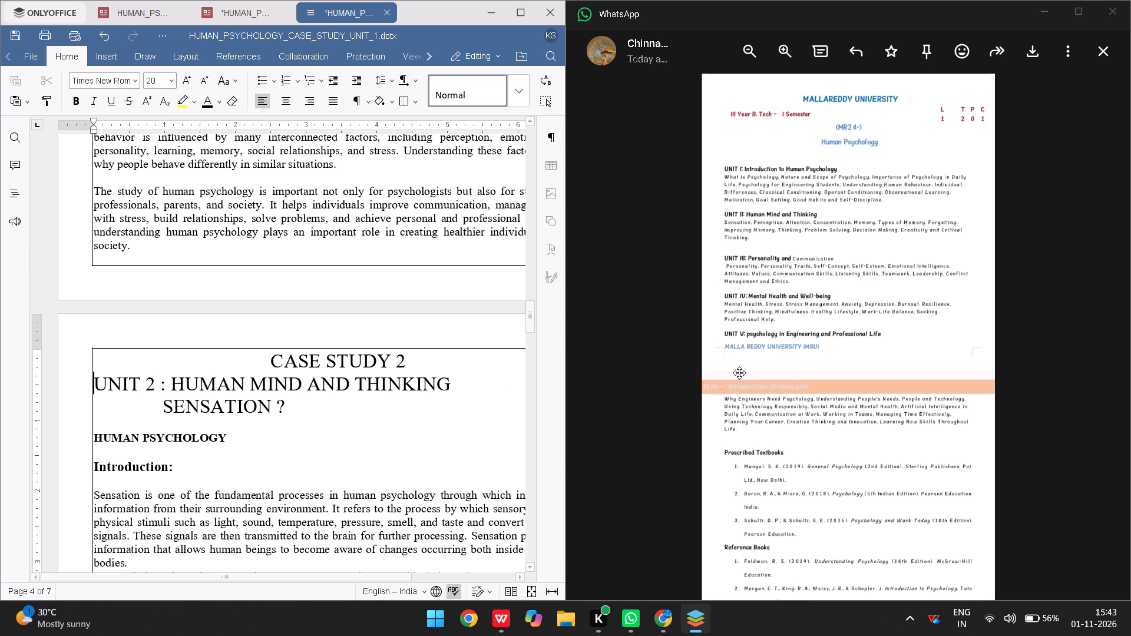
key("space")
key("space")
key("space")
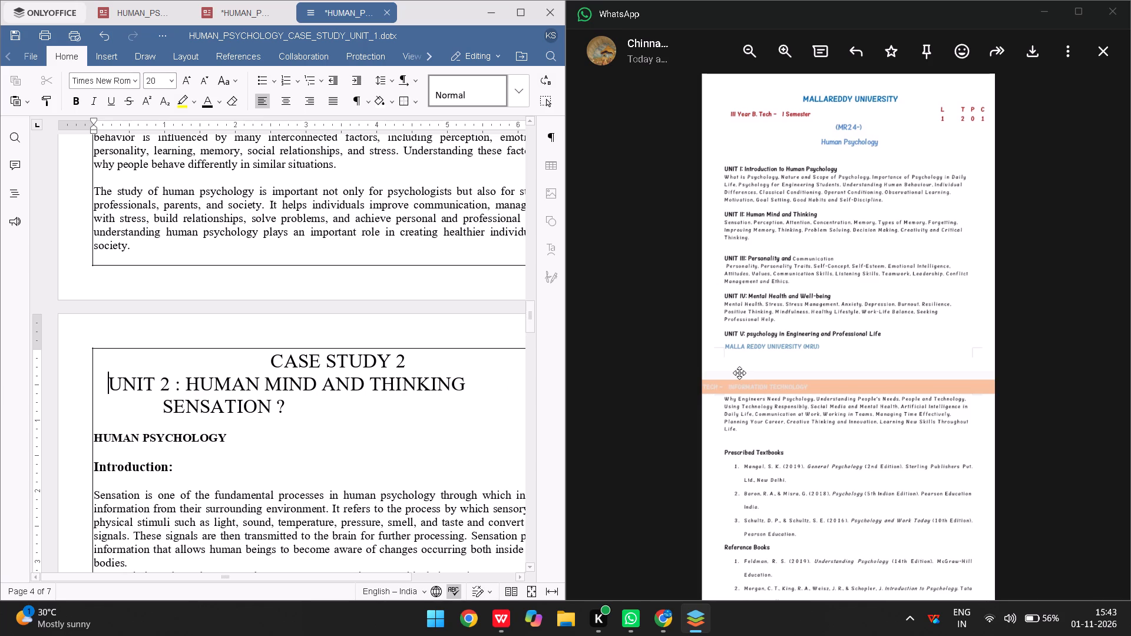
Remove the first-line indent of the "SENSATION ?" heading line and insert three spaces in front of it.
key("Left")
key("Down")
key("BackSpace")
key("space")
key("space")
key("space")
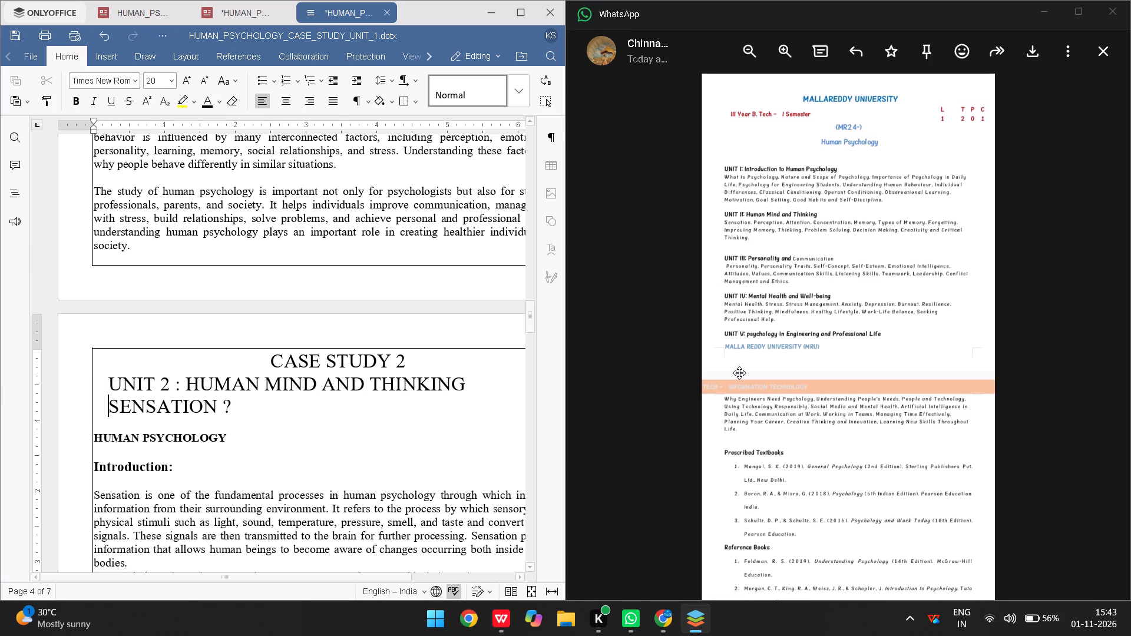
Prefix "SENSATION ?" with the label "TOPIC : ", using two spaces before the colon so it aligns with the unit line's colon.
type("TOPIC")
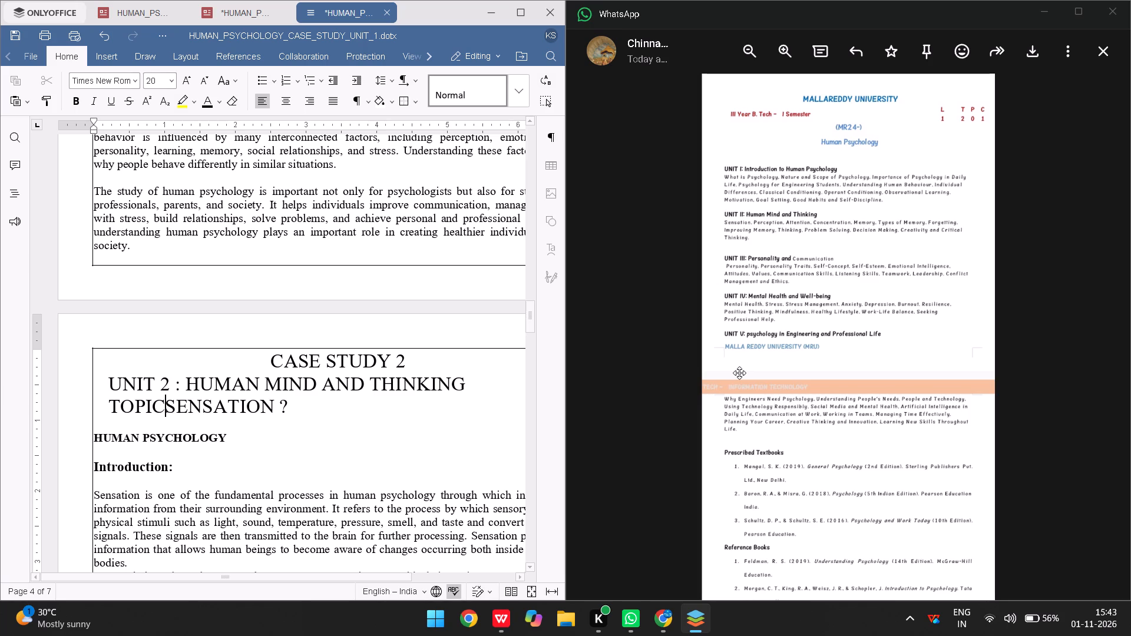
key("space")
key("shift+colon")
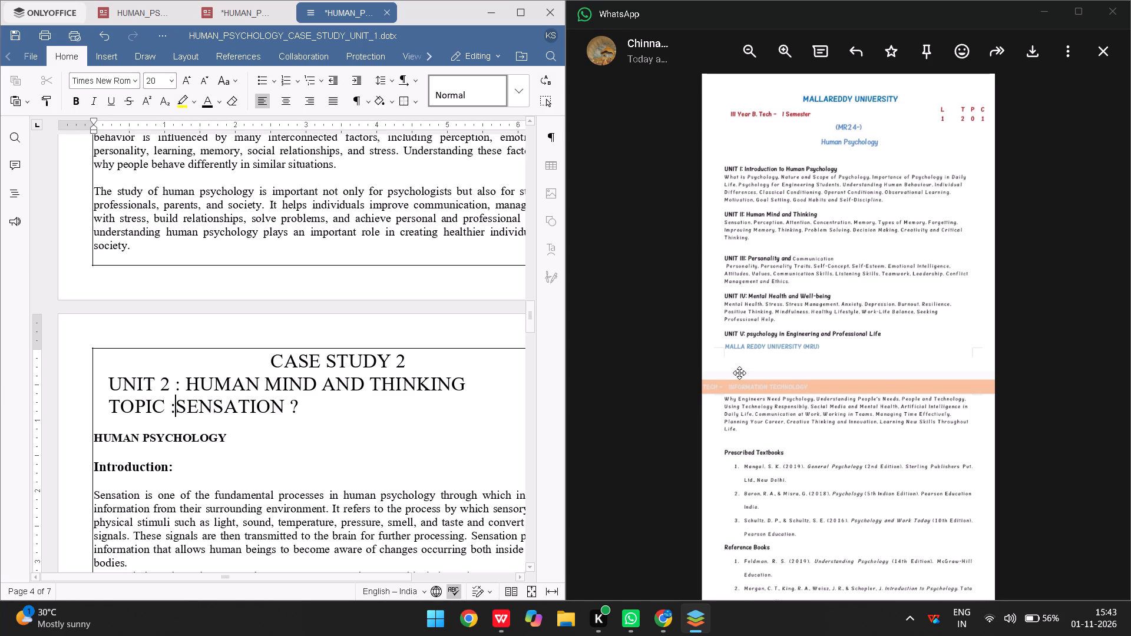
key("Left")
key("space")
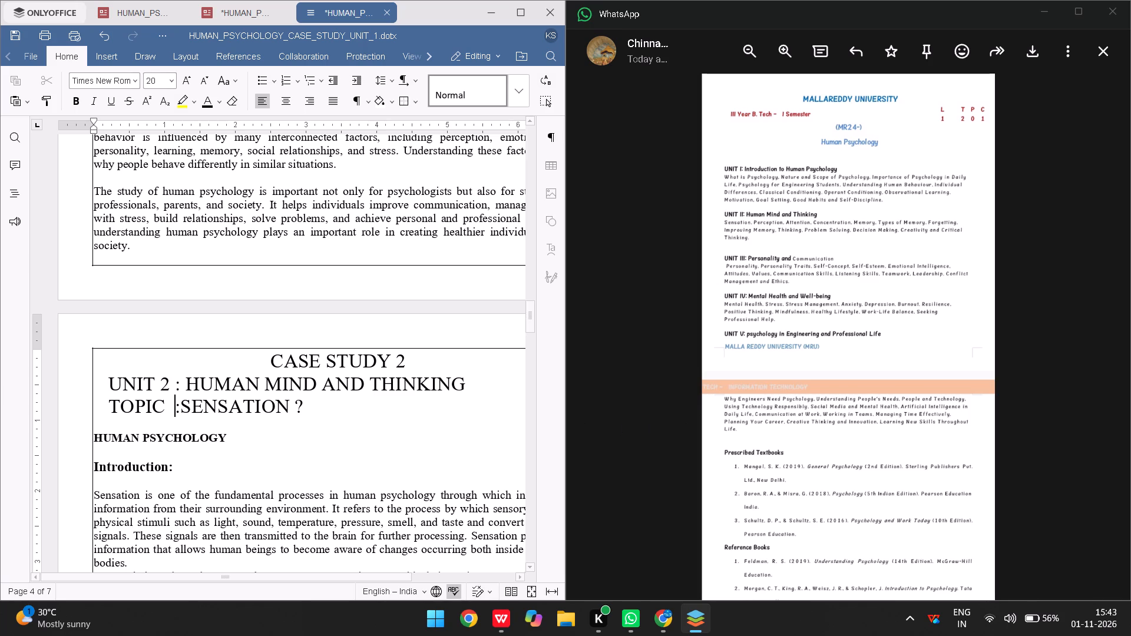
key("Right")
key("space")
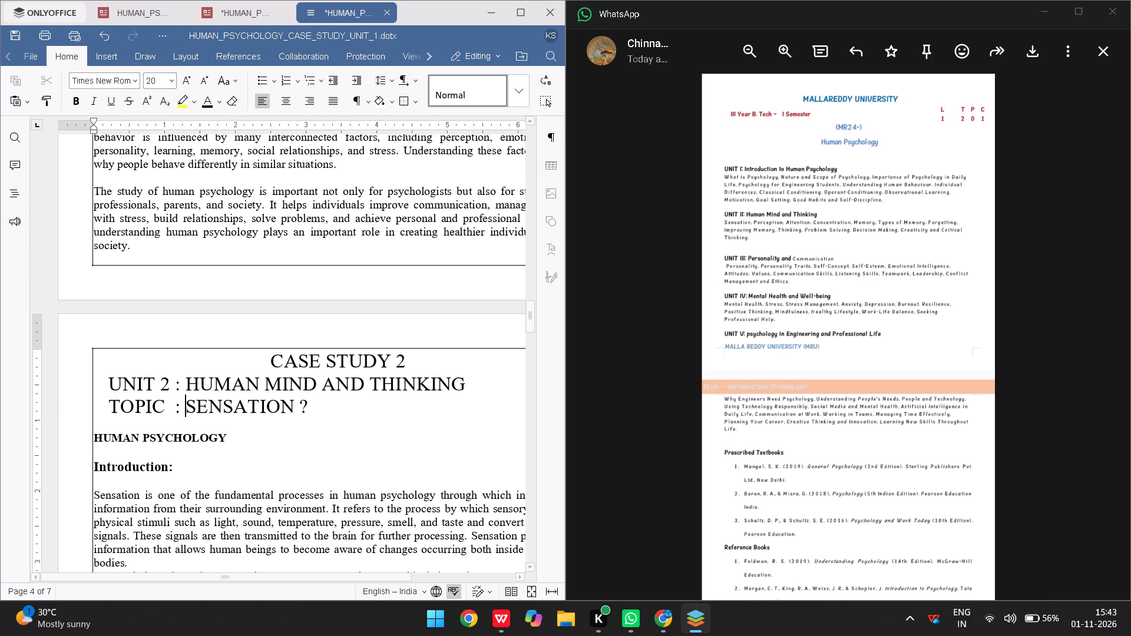
Compare the case study 1 and case study 2 heading blocks and look through the combined document to its last page.
scroll(246, 309, "up", 16)
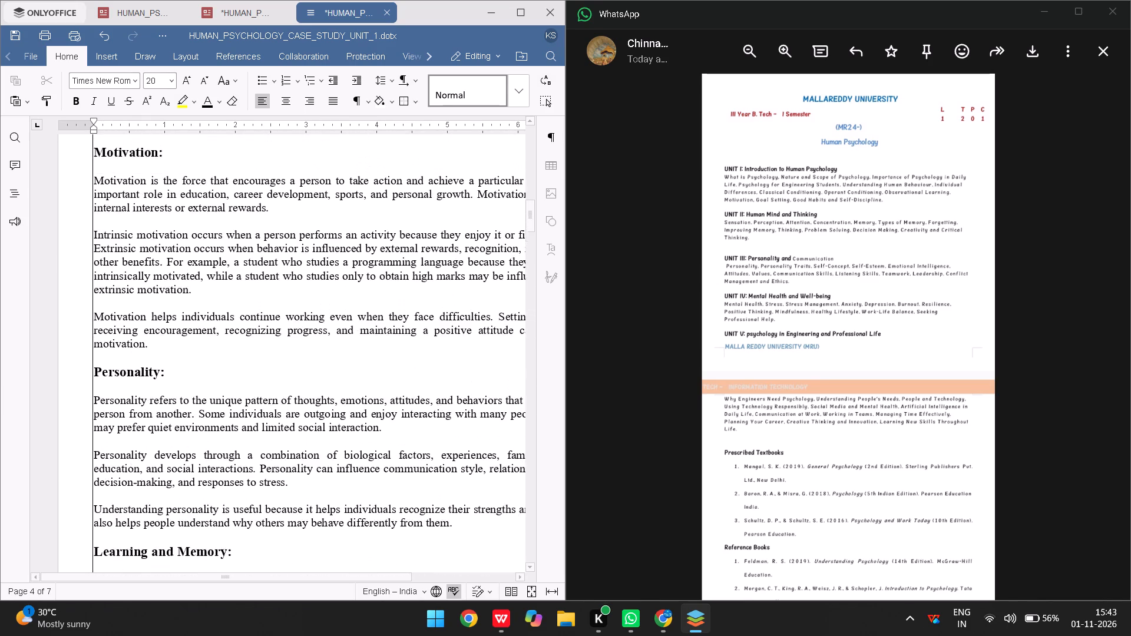
scroll(246, 309, "up", 1)
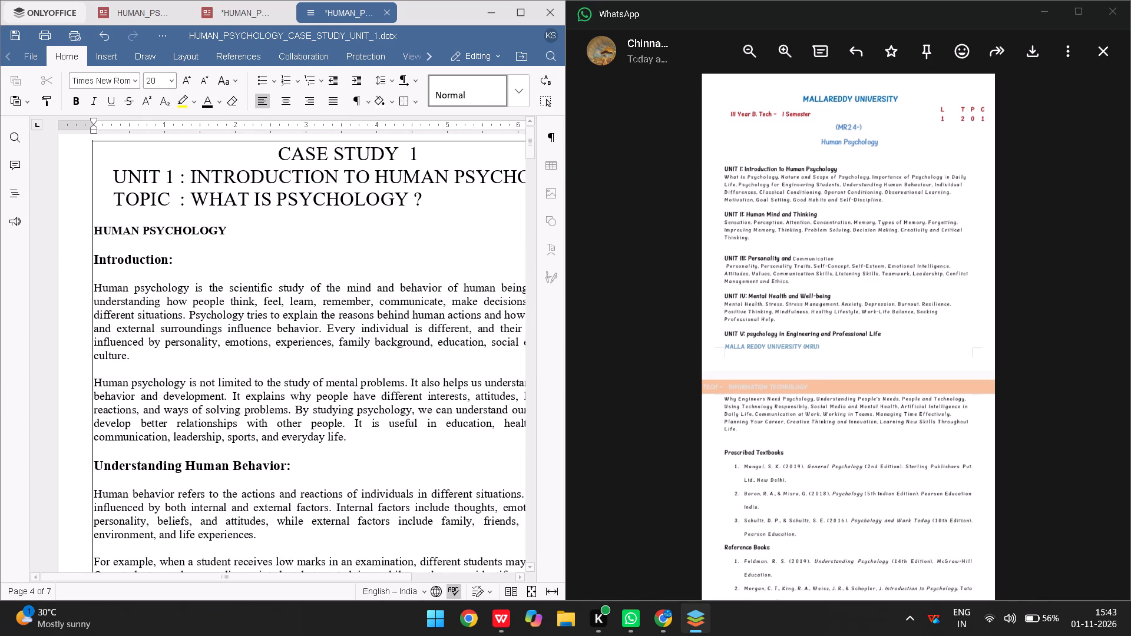
left_click(283, 242)
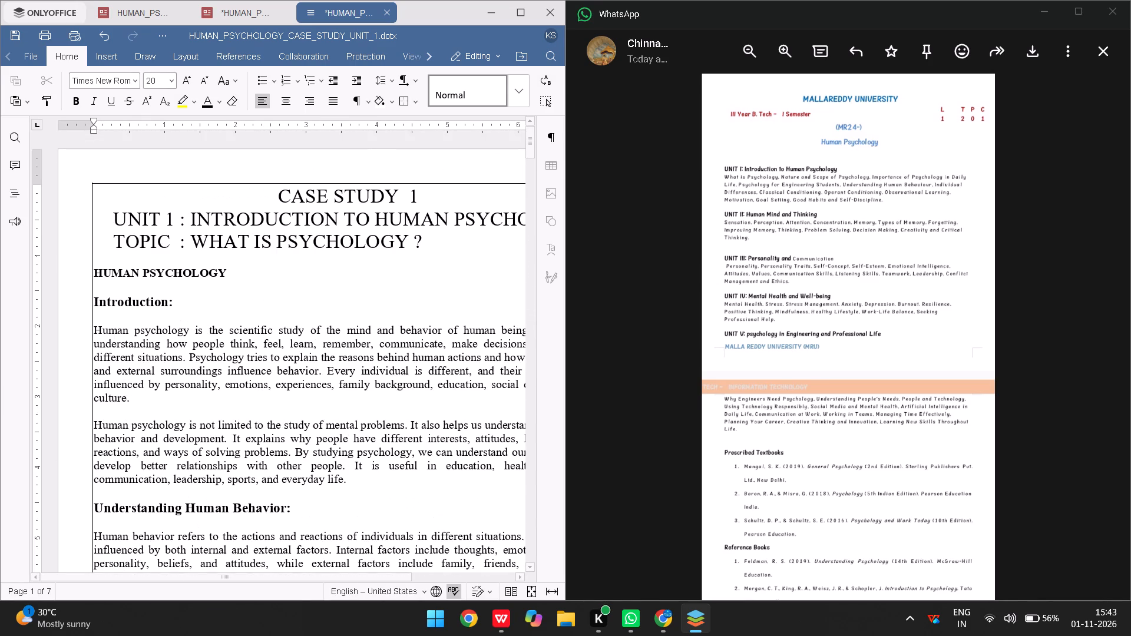
scroll(283, 242, "down", 15)
scroll(283, 242, "down", 7)
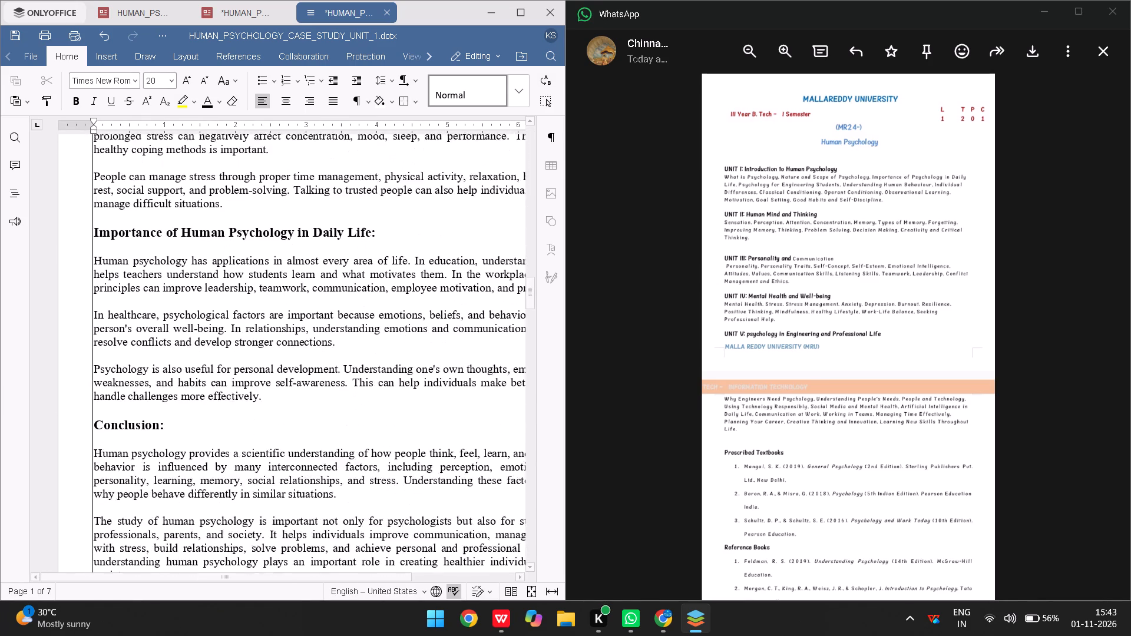
scroll(283, 242, "down", 10)
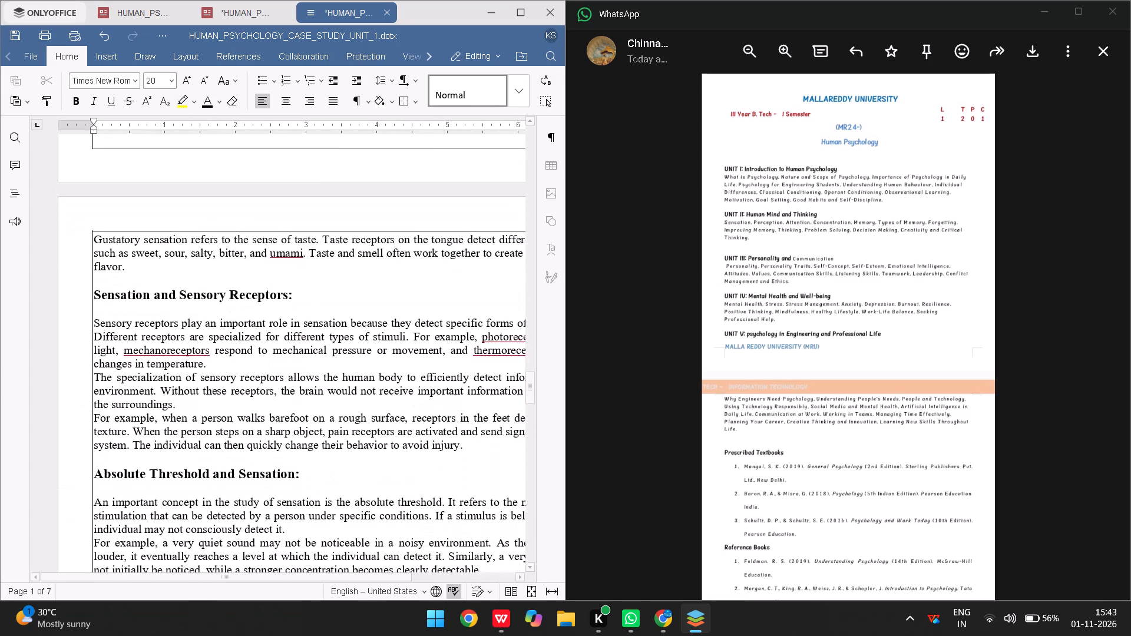
scroll(283, 242, "down", 13)
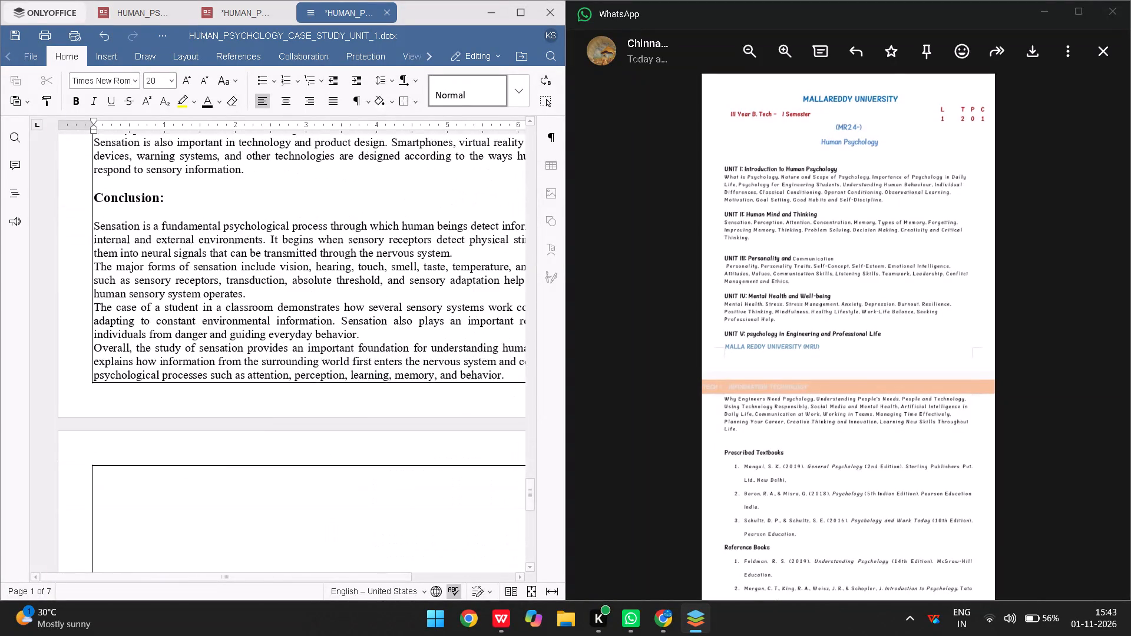
scroll(283, 242, "down", 6)
scroll(283, 242, "up", 10)
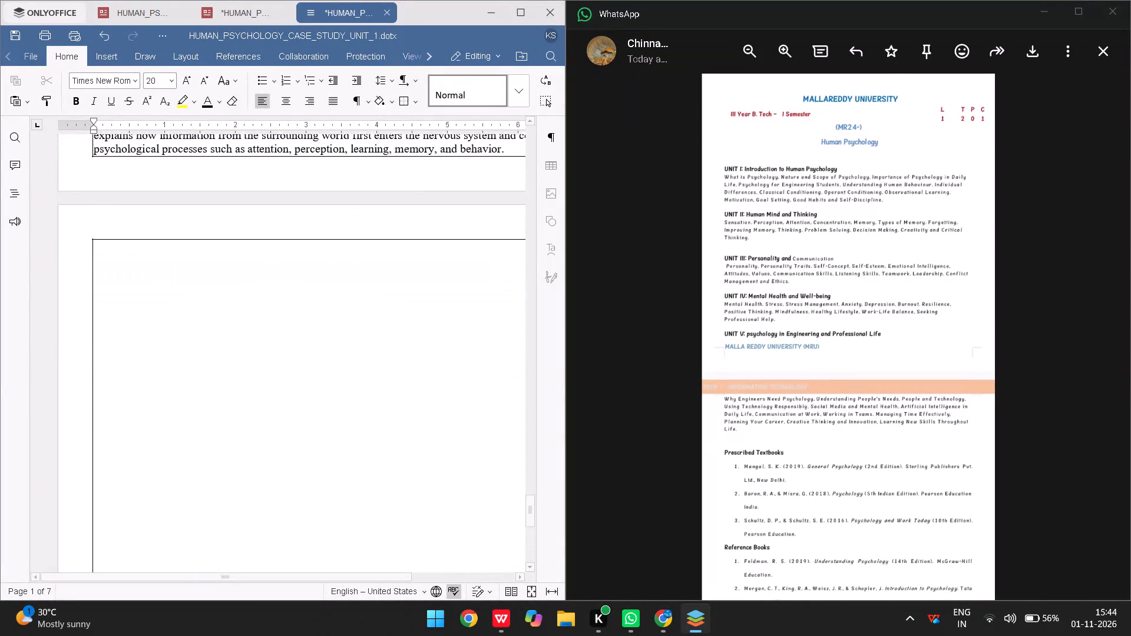
scroll(283, 242, "up", 12)
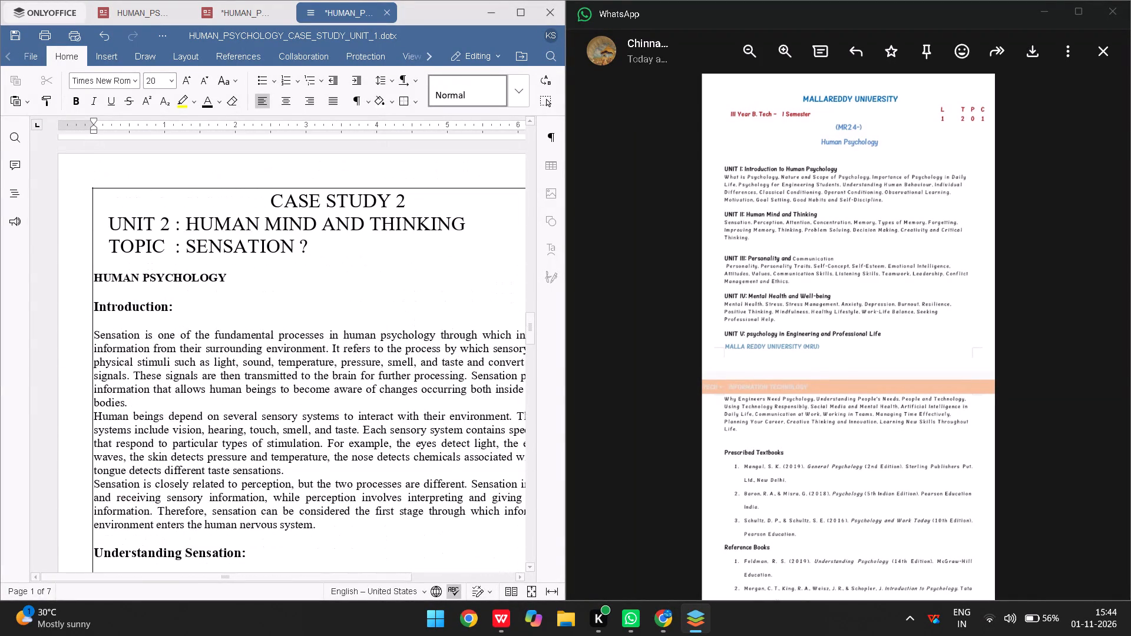
left_click(230, 221)
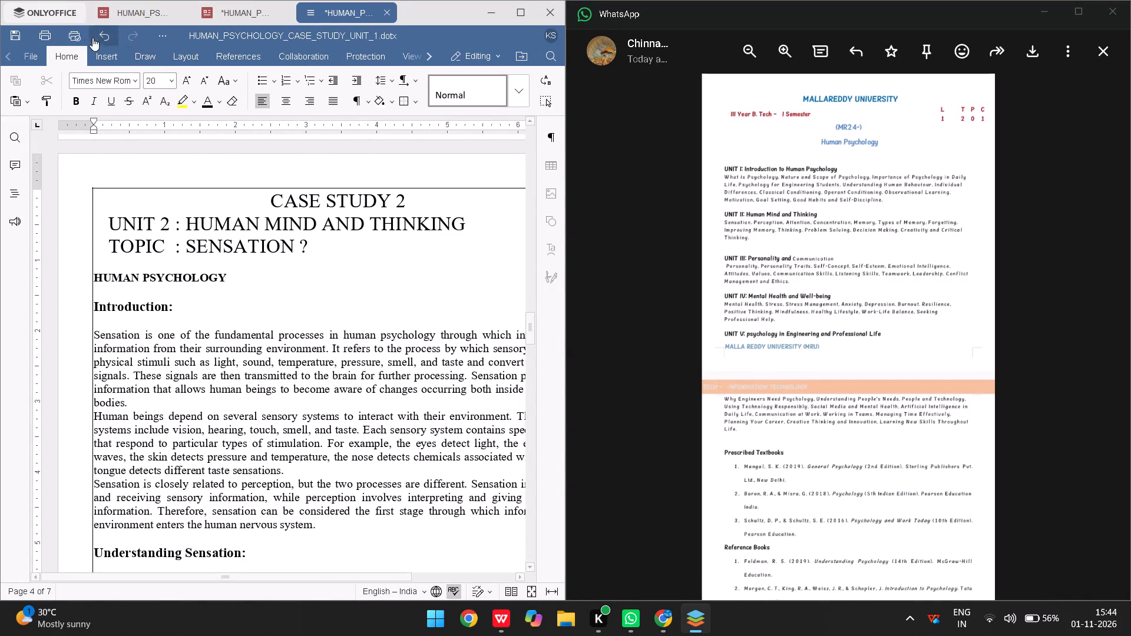
Open the PDF "case study 3" from the Downloads folder.
left_click(69, 16)
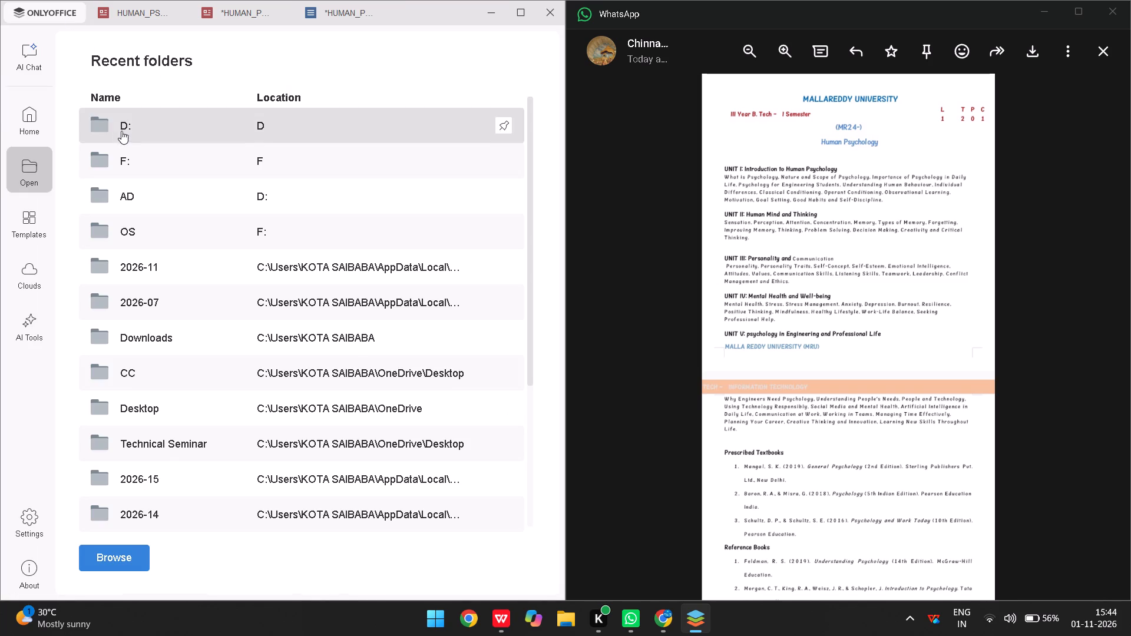
left_click(28, 171)
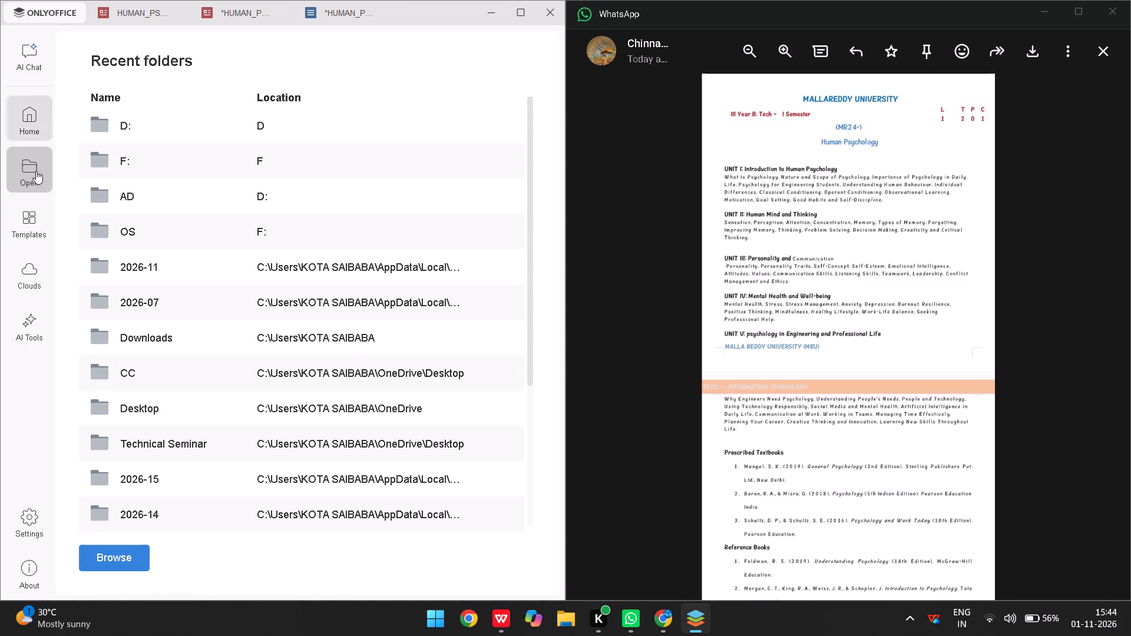
left_click(112, 556)
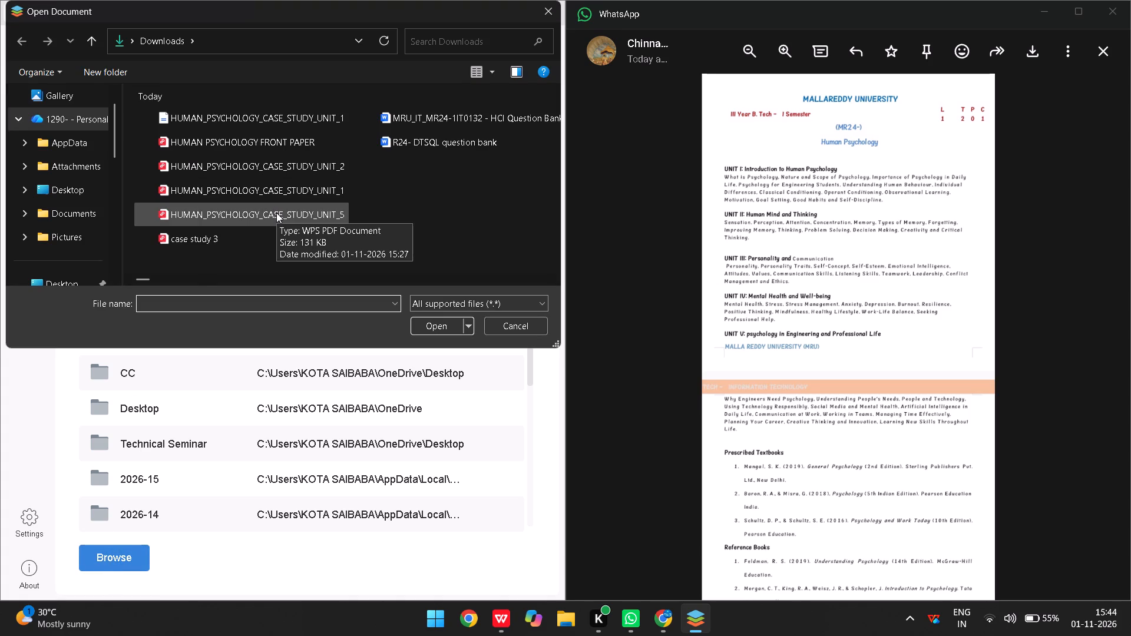
left_click(230, 240)
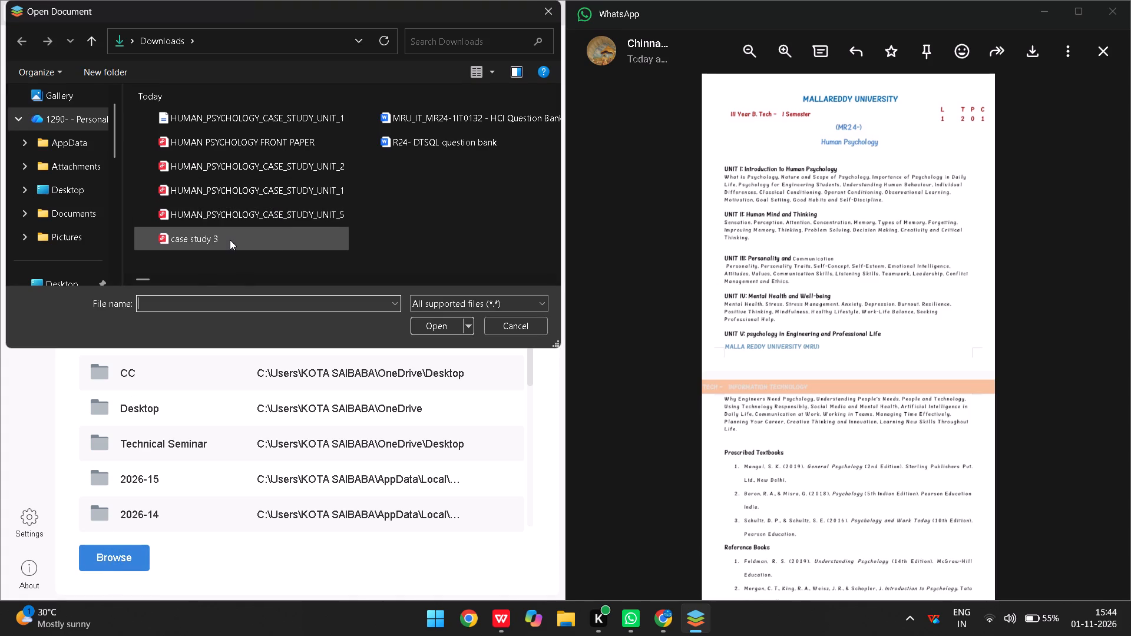
left_click(436, 327)
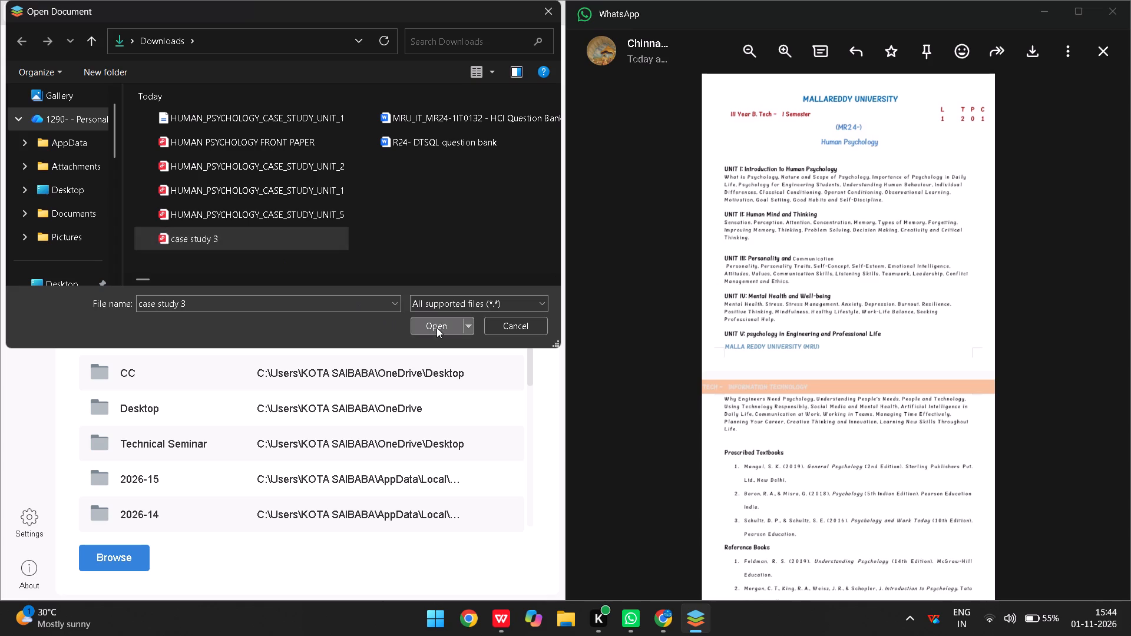
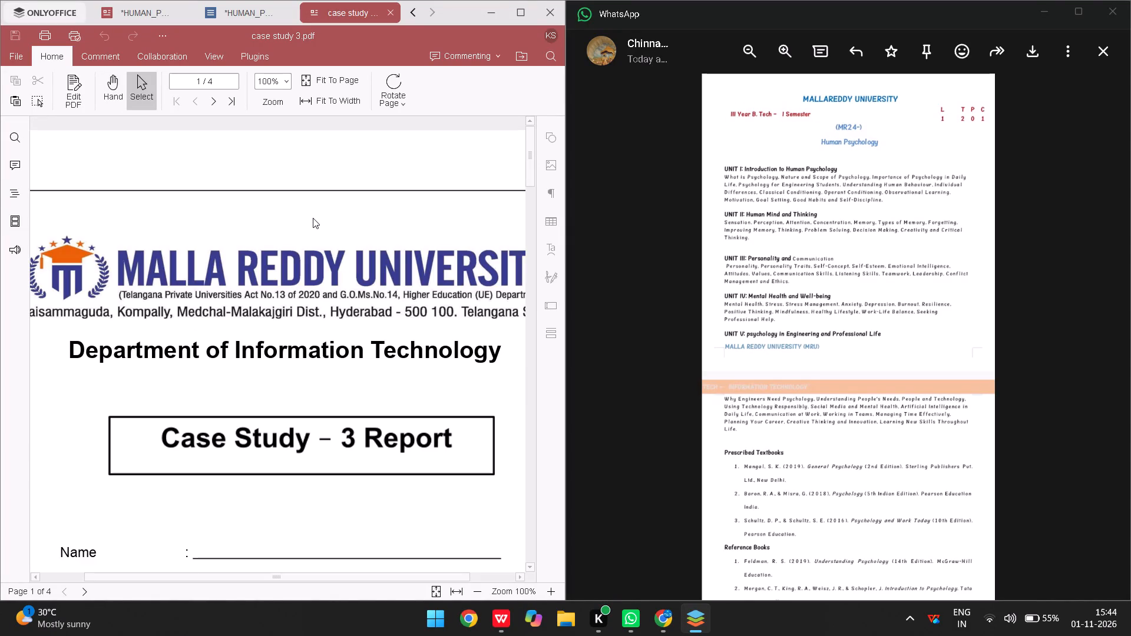
Close the "case study 3" PDF and return to the combined Human Psychology case study document.
left_click(393, 13)
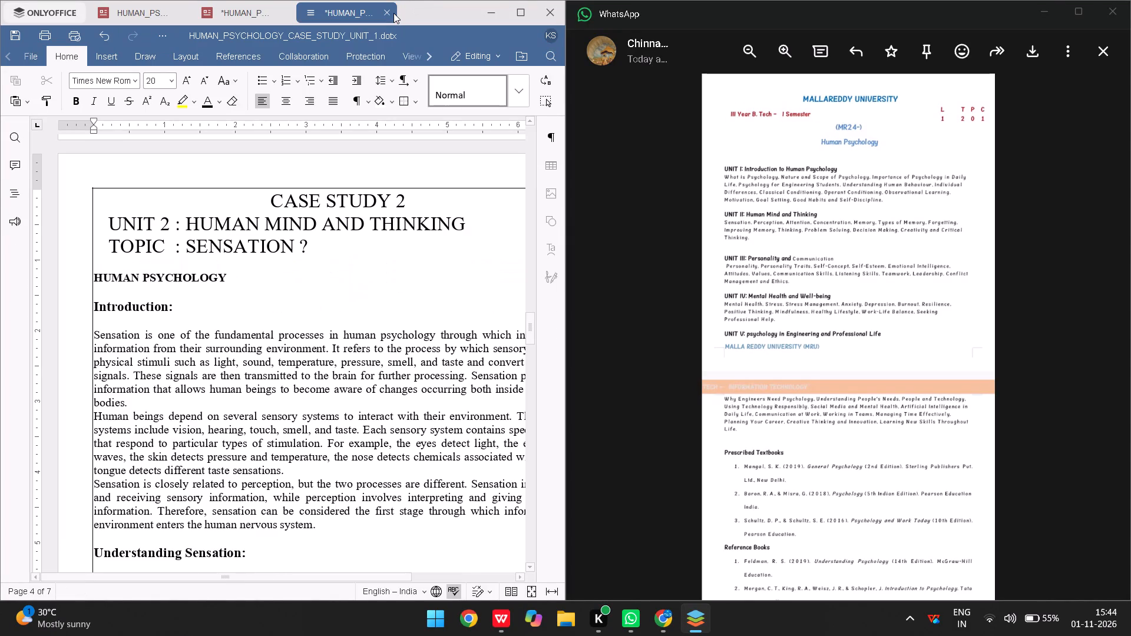
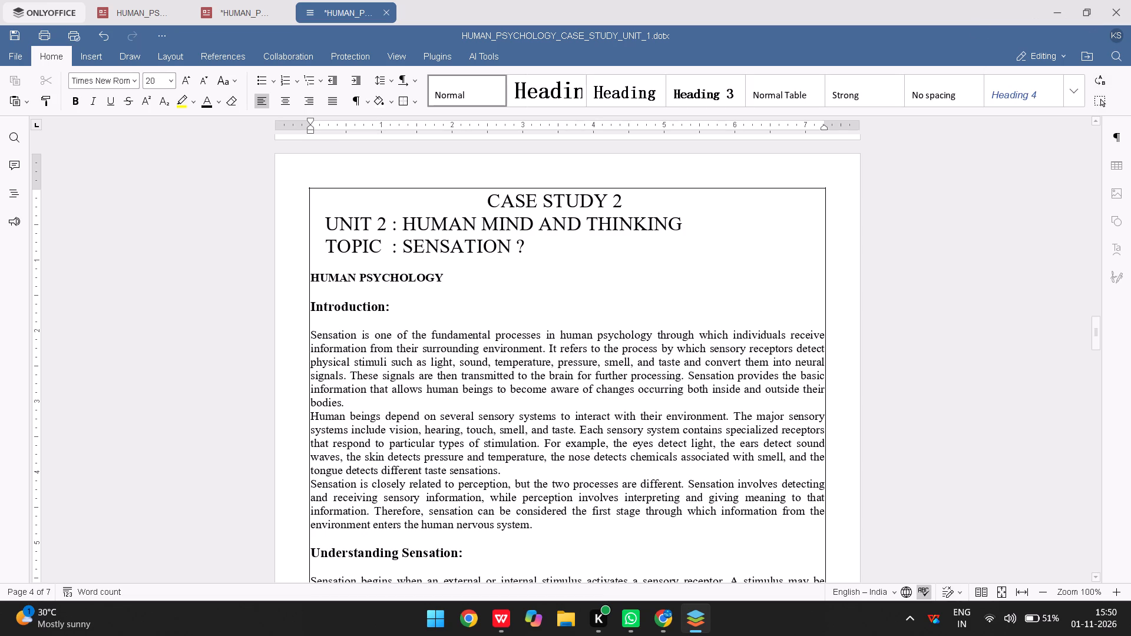
scroll(505, 297, "up", 5)
scroll(505, 297, "down", 15)
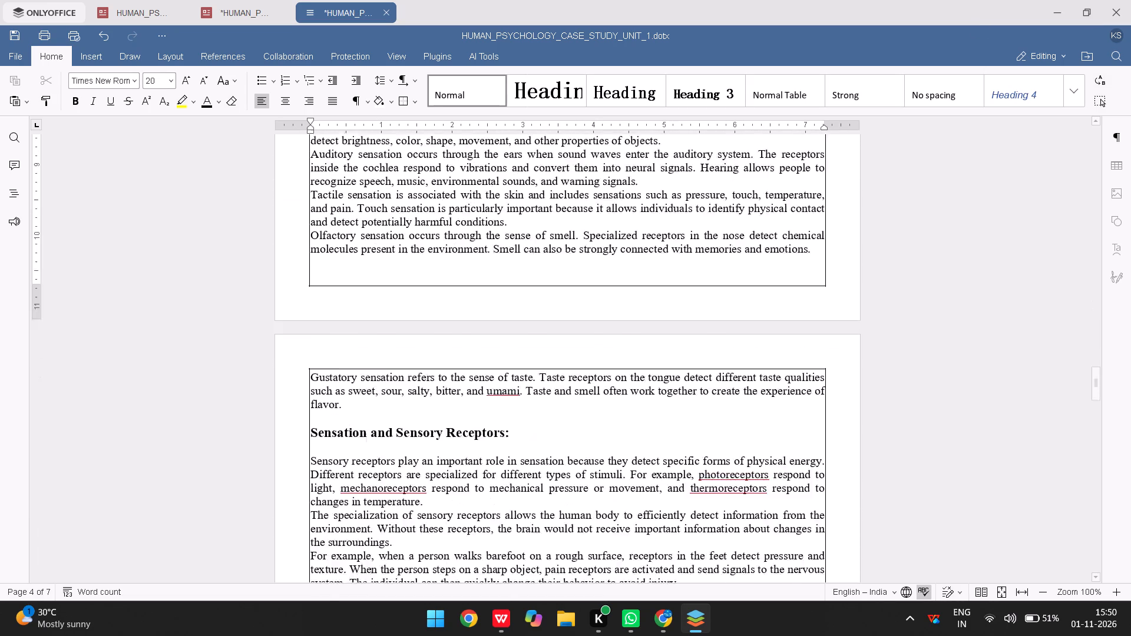
scroll(505, 297, "down", 9)
scroll(505, 297, "up", 3)
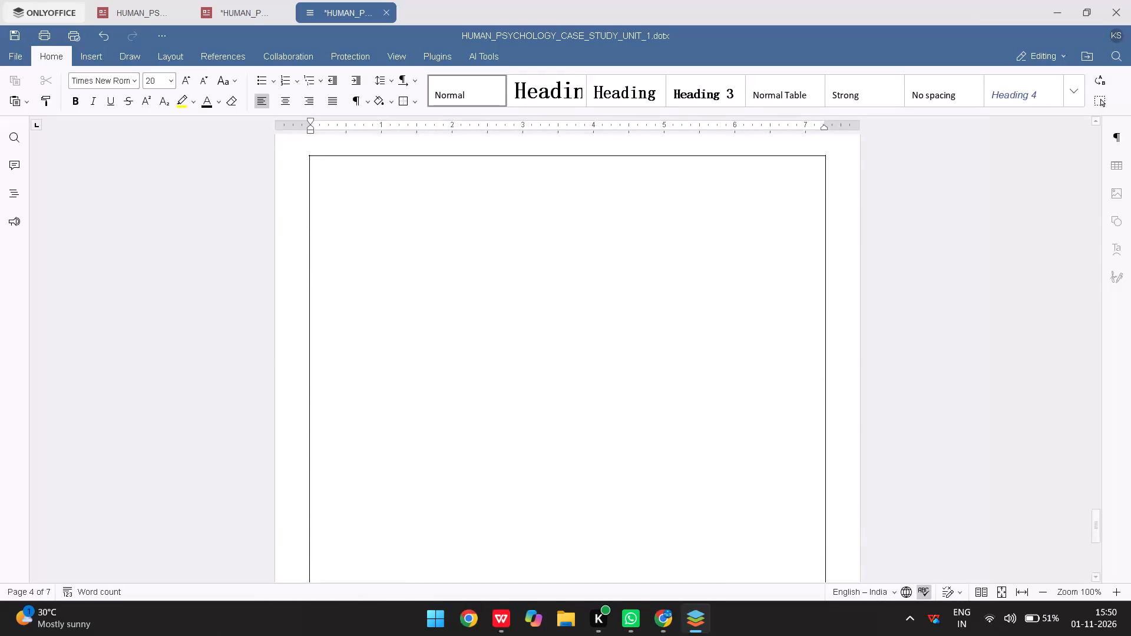
scroll(505, 297, "up", 1)
left_click(337, 294)
key("ctrl+v")
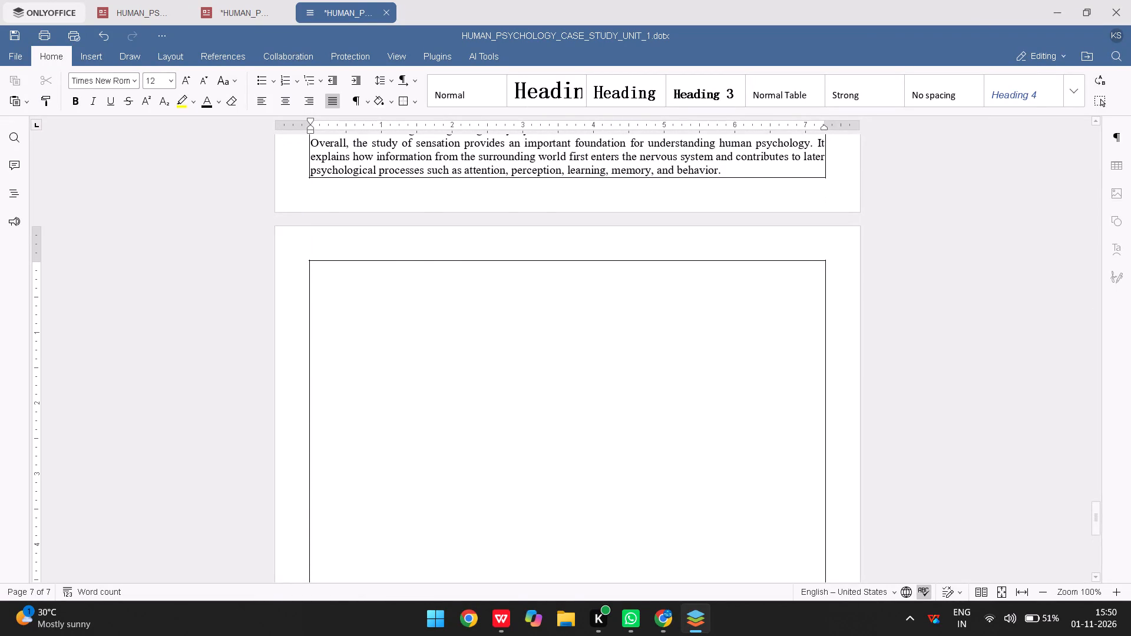
Set the HUMAN PSYCHOLOGY heading of the pasted personality traits case study to font size 14.
scroll(337, 294, "up", 5)
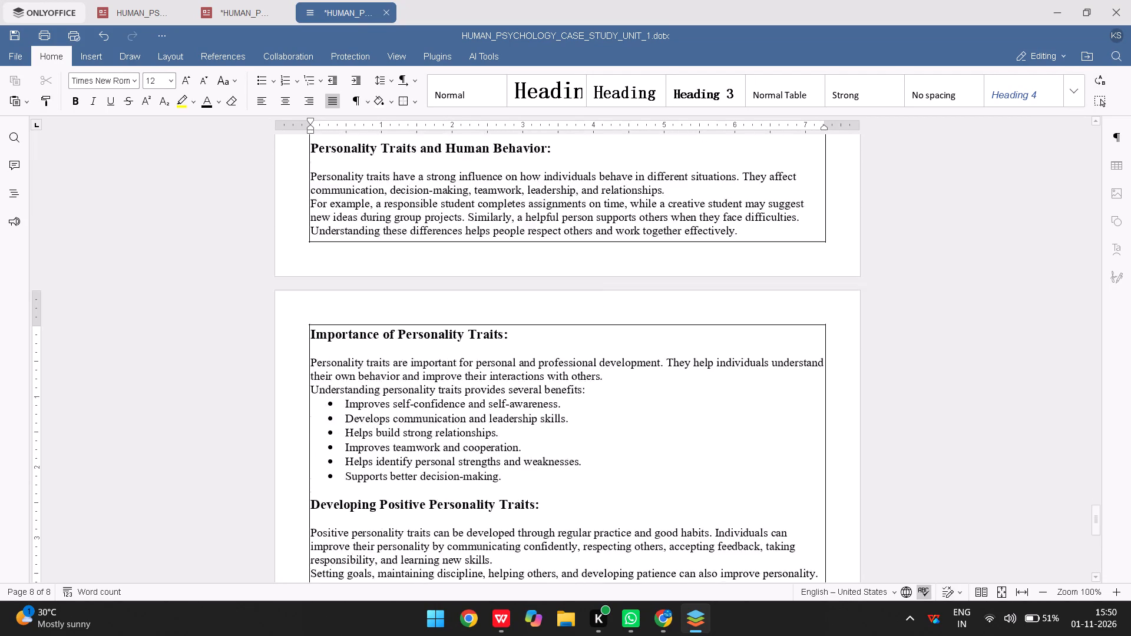
scroll(337, 294, "up", 4)
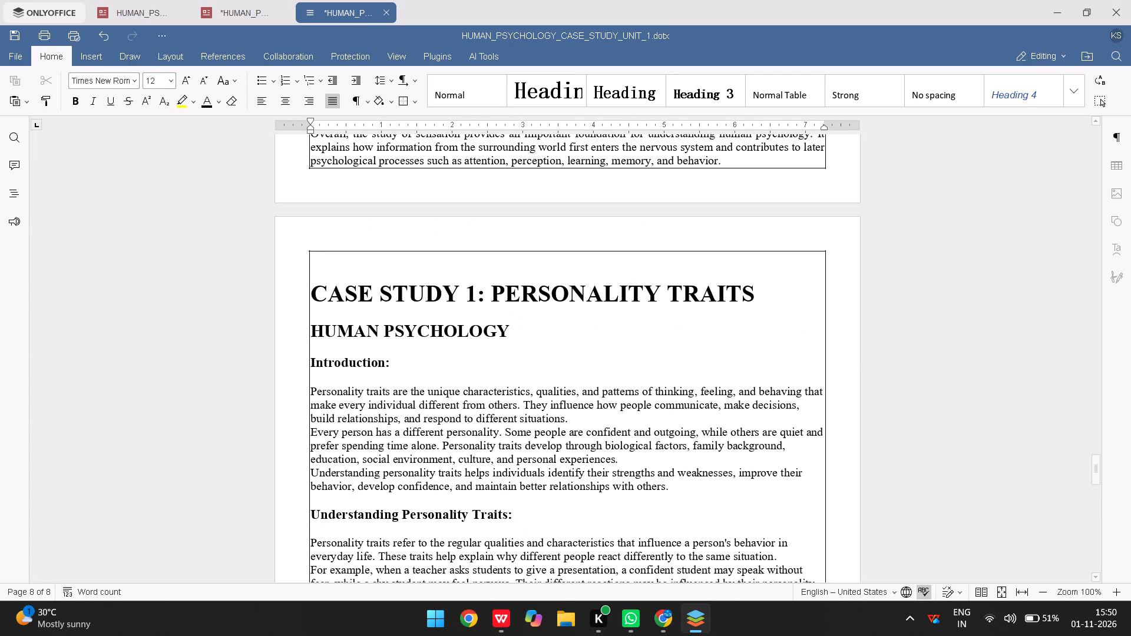
left_click(478, 297)
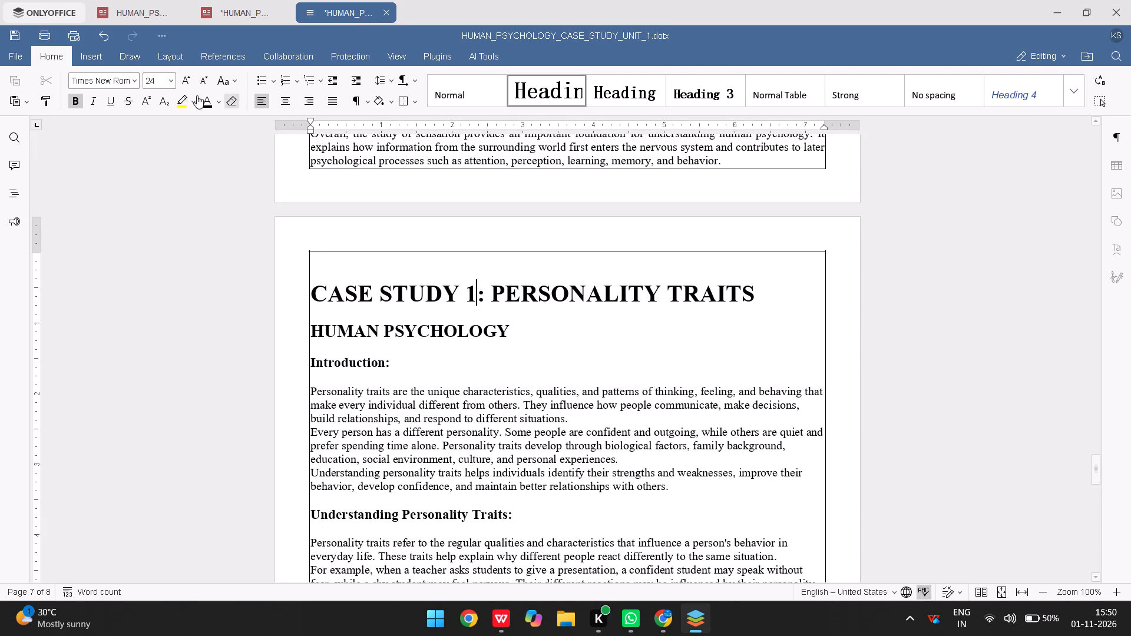
left_click(336, 332)
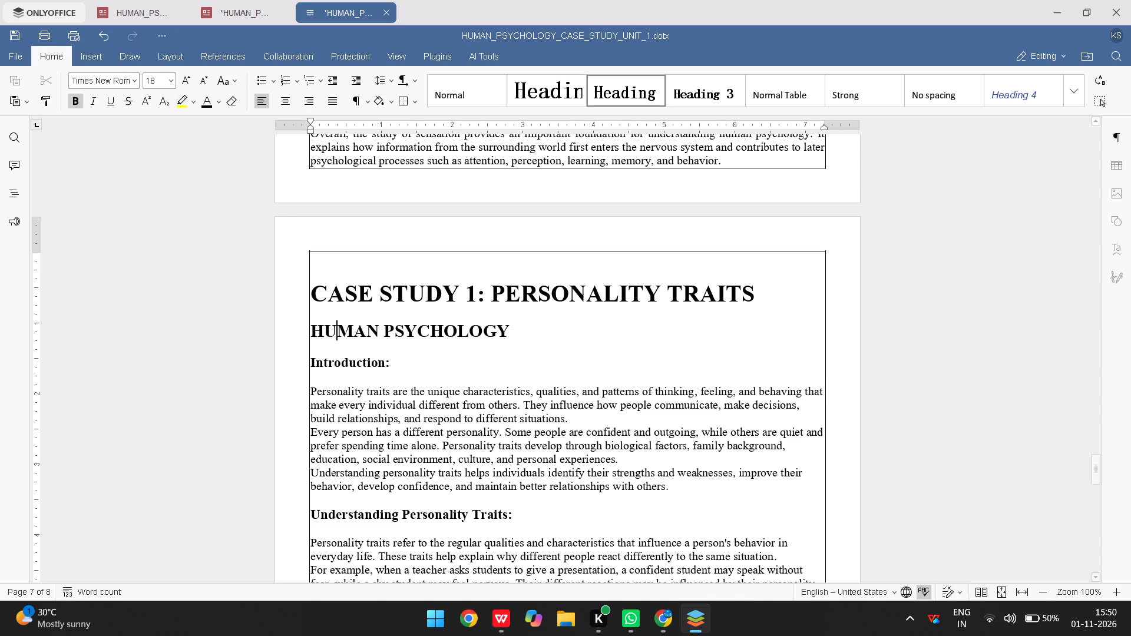
left_click(519, 294)
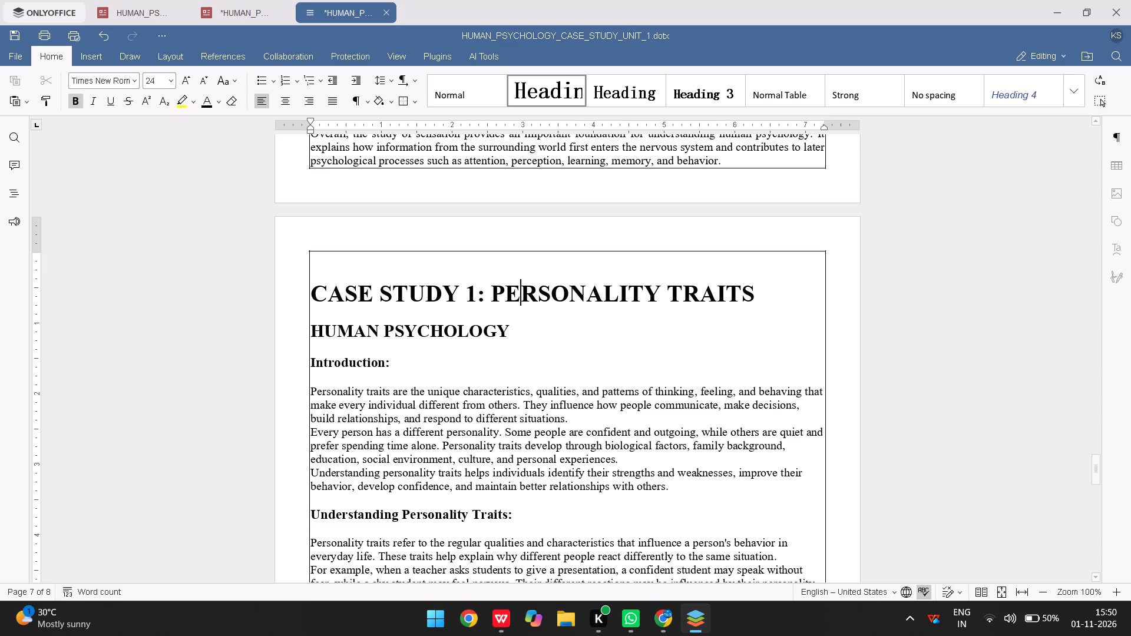
left_click_drag(518, 332, 310, 334)
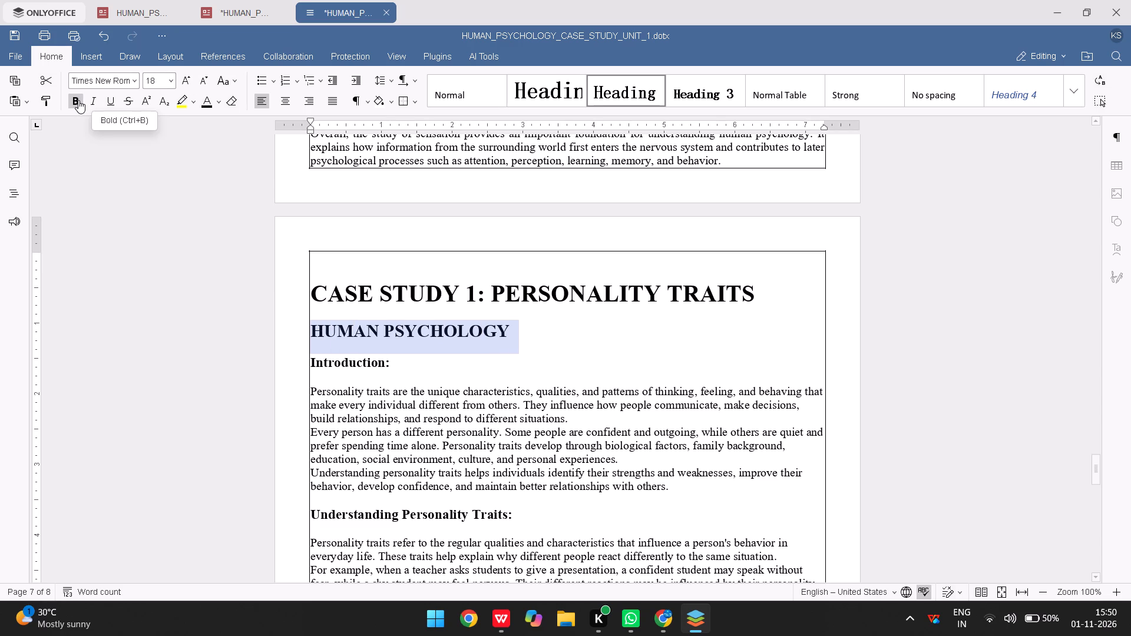
left_click(168, 79)
left_click(167, 198)
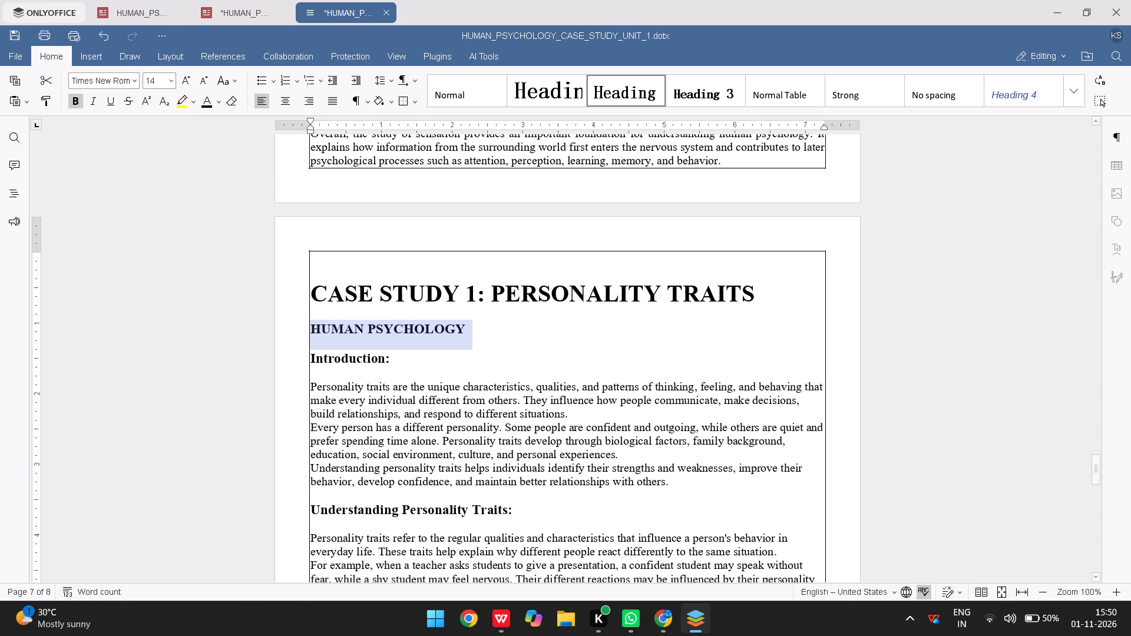
left_click(511, 368)
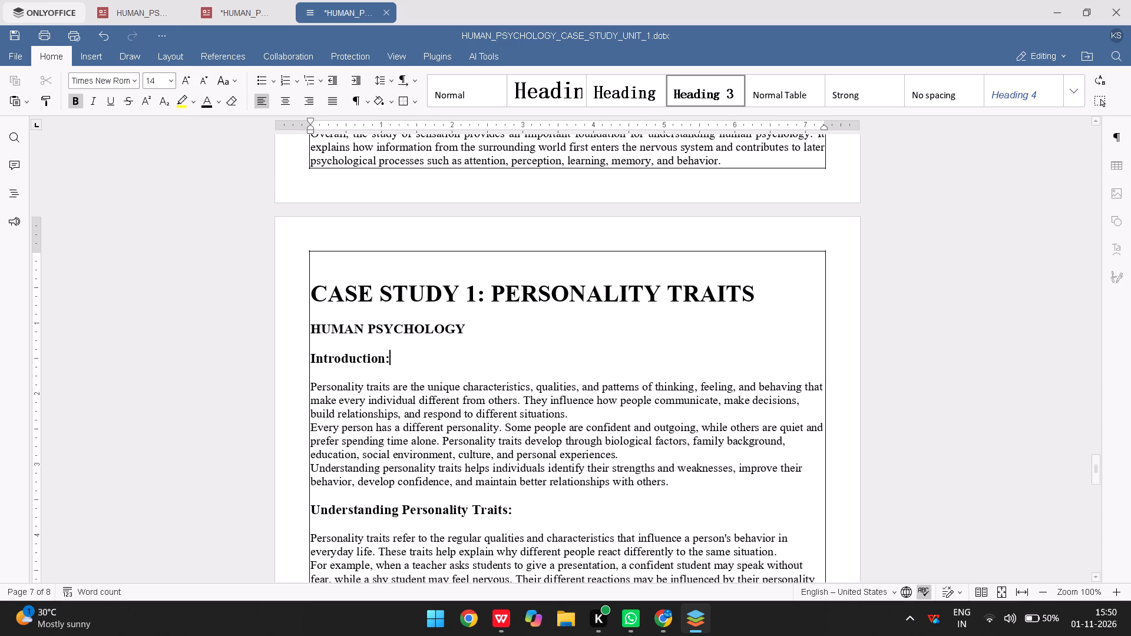
Renumber the pasted title as CASE STUDY 3 and replace its colon with a line break before PERSONALITY TRAITS.
left_click(475, 291)
key("BackSpace")
key("3")
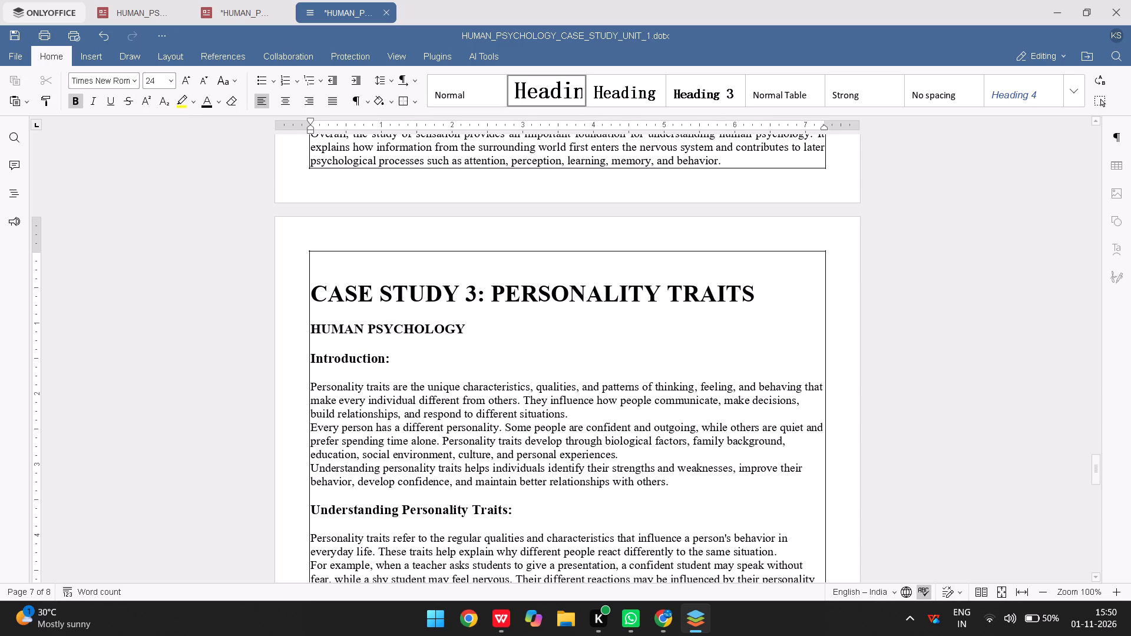
key("space")
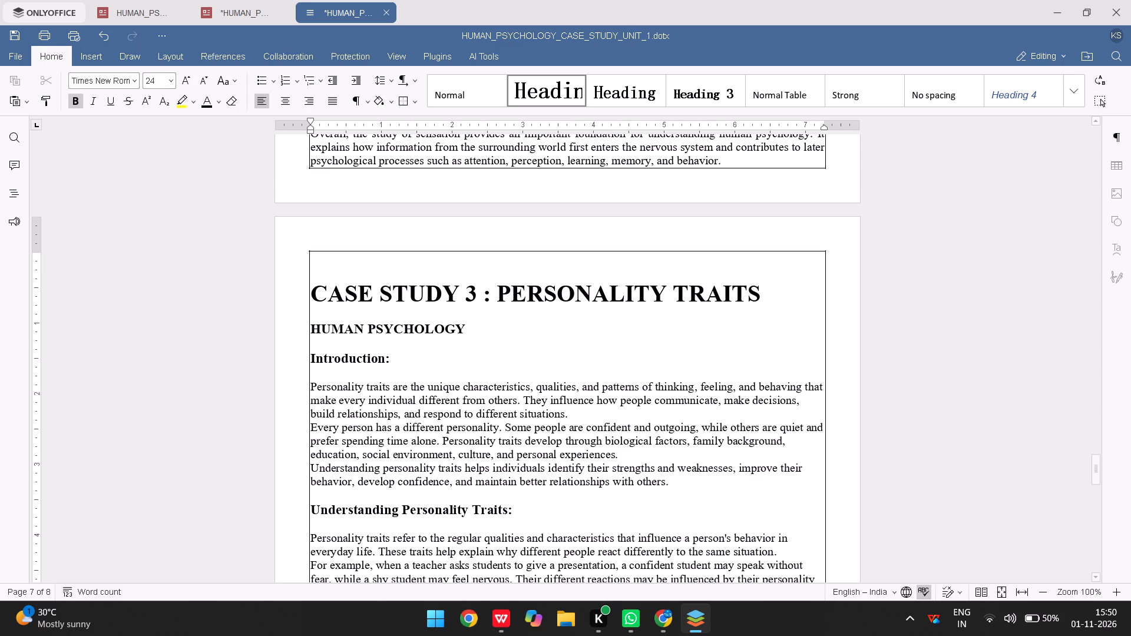
key("Right")
key("BackSpace")
key("Return")
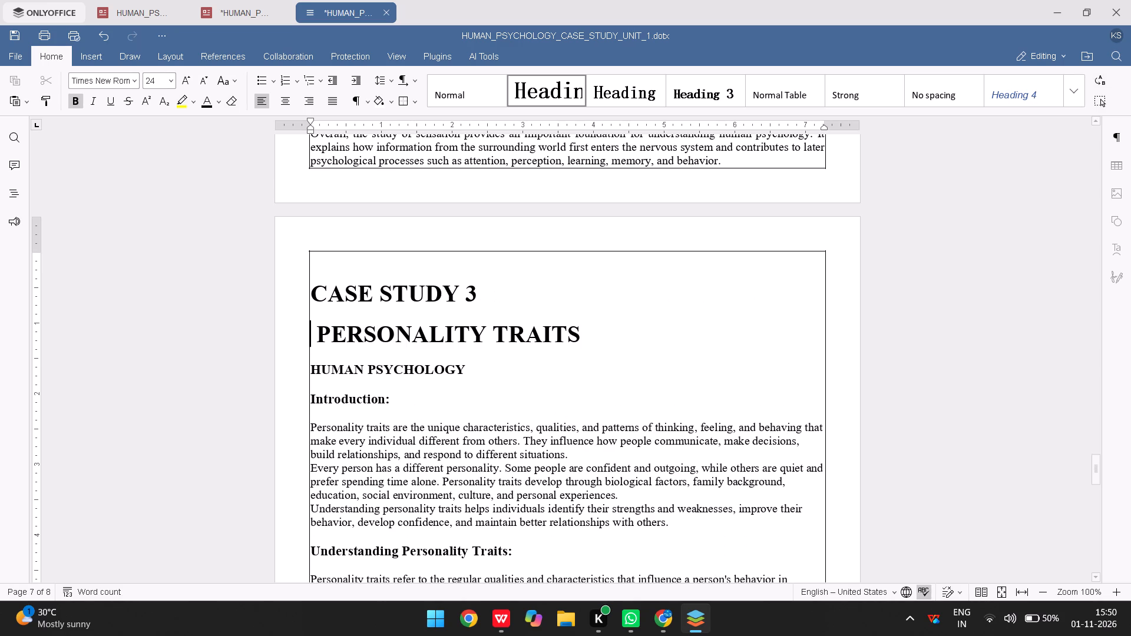
Set both title lines, CASE STUDY 3 and PERSONALITY TRAITS, to font size 20.
left_click(314, 295)
left_click_drag(593, 336, 317, 299)
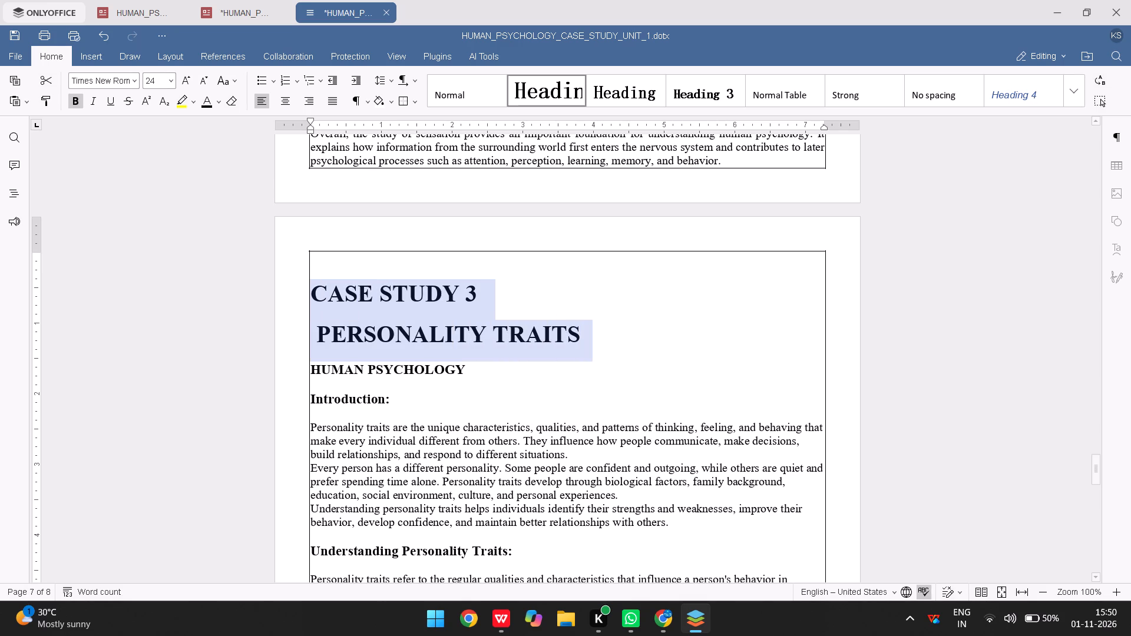
left_click(173, 81)
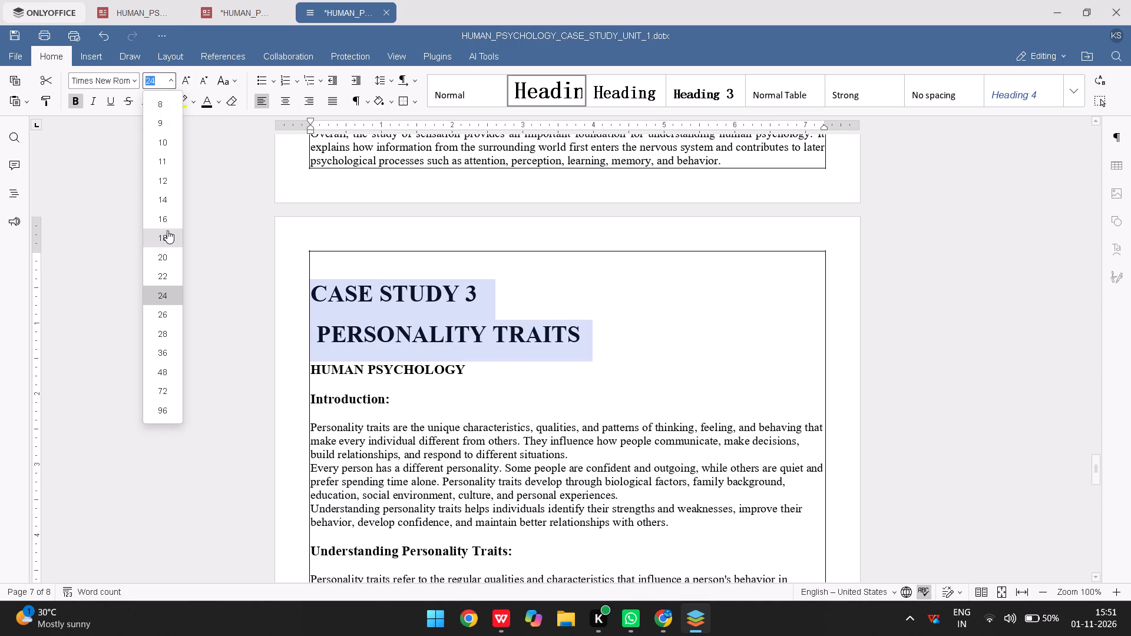
left_click(170, 250)
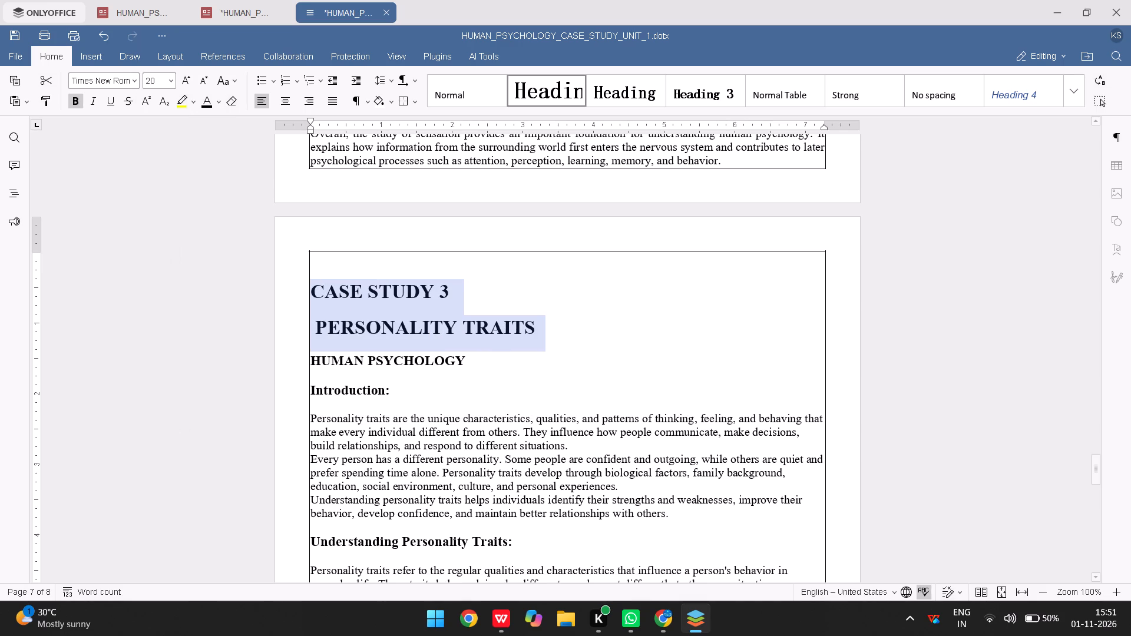
Place the text cursor at the start of the CASE STUDY 3 title line.
left_click(491, 294)
left_click(313, 293)
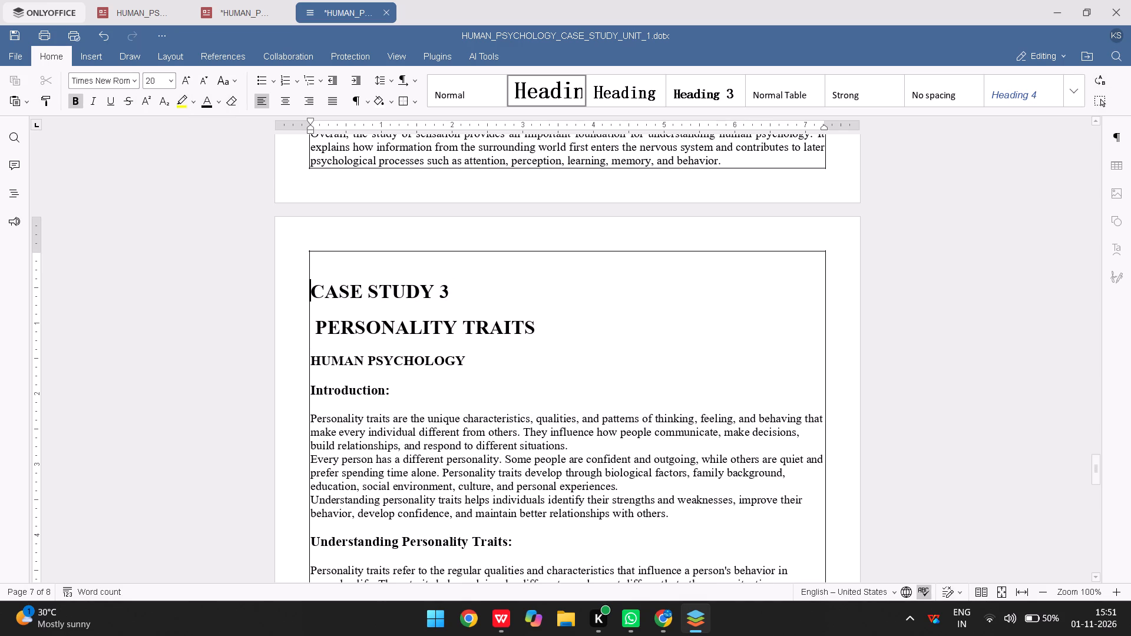
Remove the blank line above the CASE STUDY 3 title and shift the title to the middle of its line with leading spaces.
key("BackSpace")
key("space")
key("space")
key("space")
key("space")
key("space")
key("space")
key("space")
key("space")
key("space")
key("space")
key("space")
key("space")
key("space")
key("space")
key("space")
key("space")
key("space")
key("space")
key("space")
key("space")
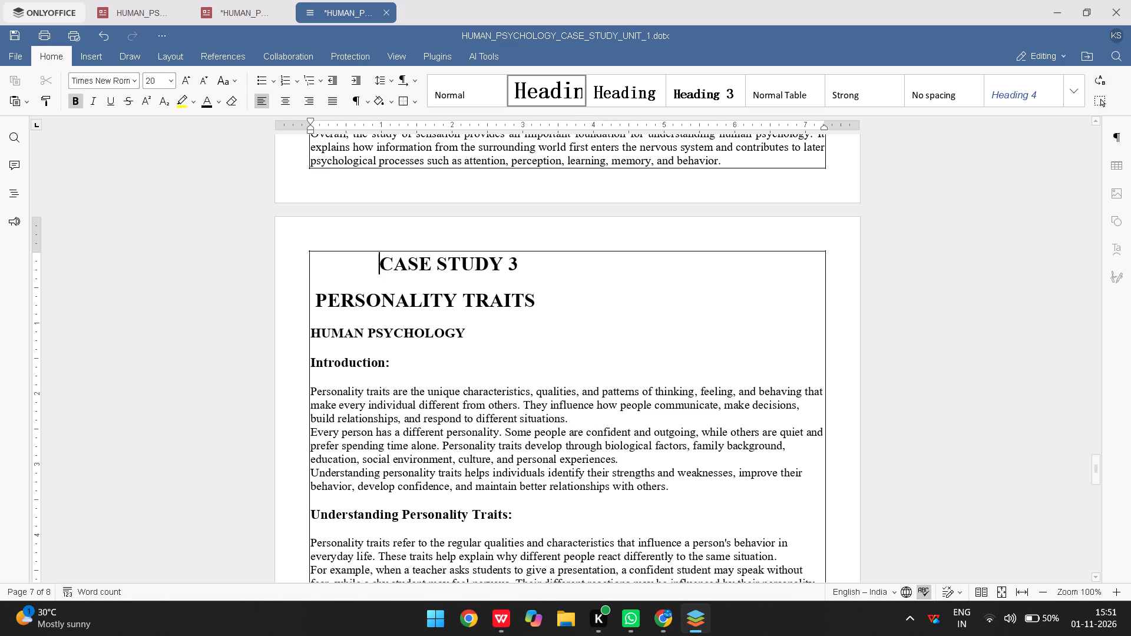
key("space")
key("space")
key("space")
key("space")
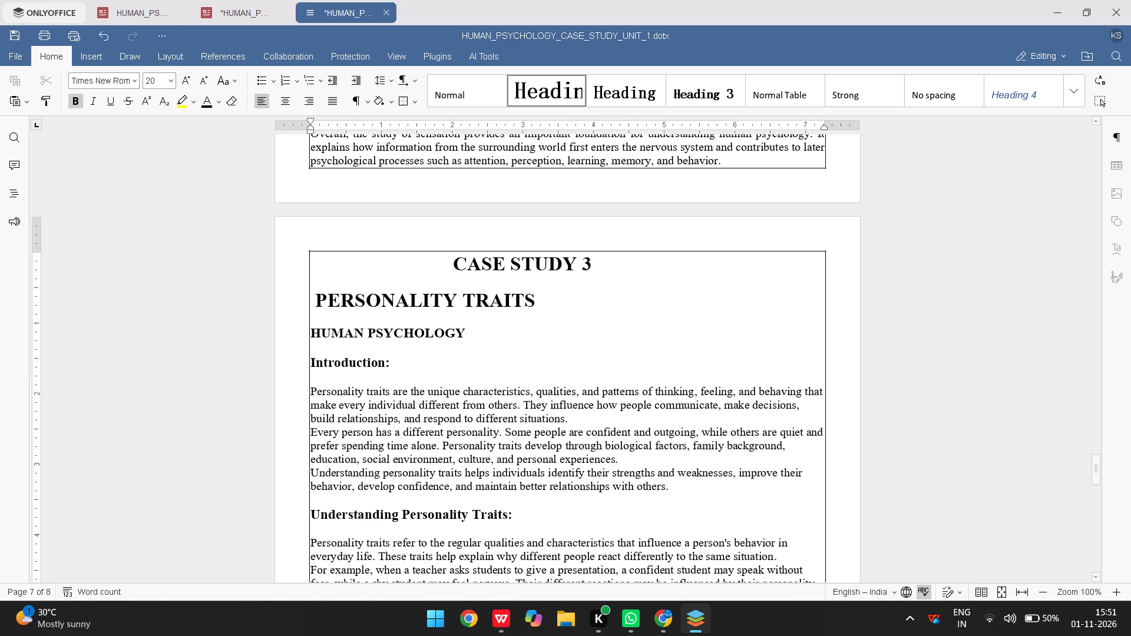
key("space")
Remove the leading space before PERSONALITY TRAITS, keeping it on its own line below the CASE STUDY 3 title.
left_click(315, 297)
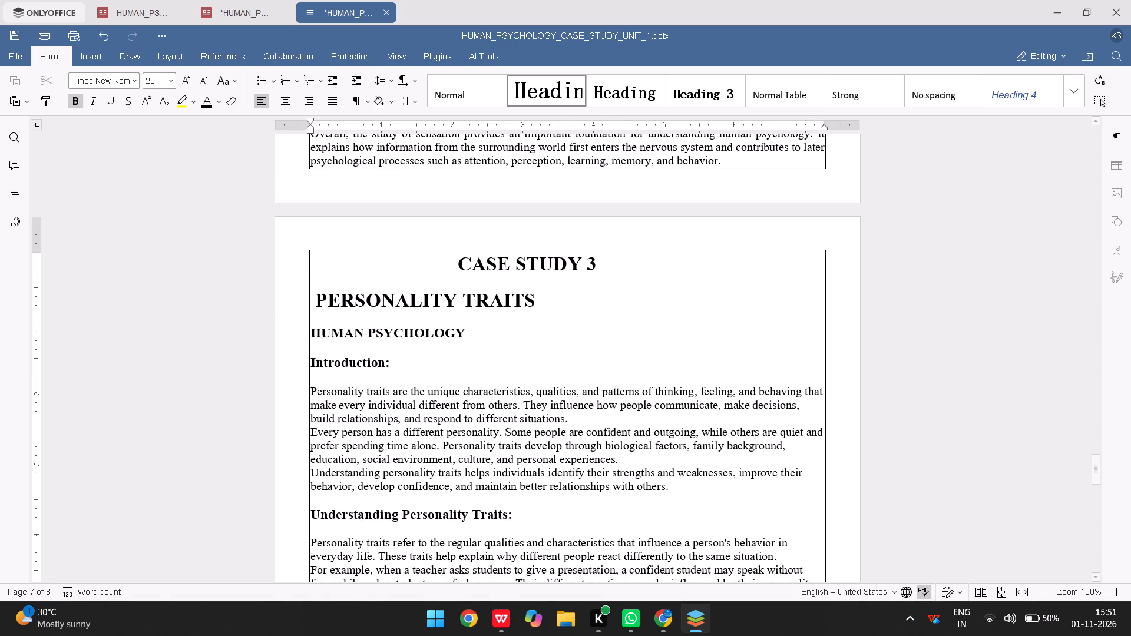
key("BackSpace")
key("BackSpace")
key("Return")
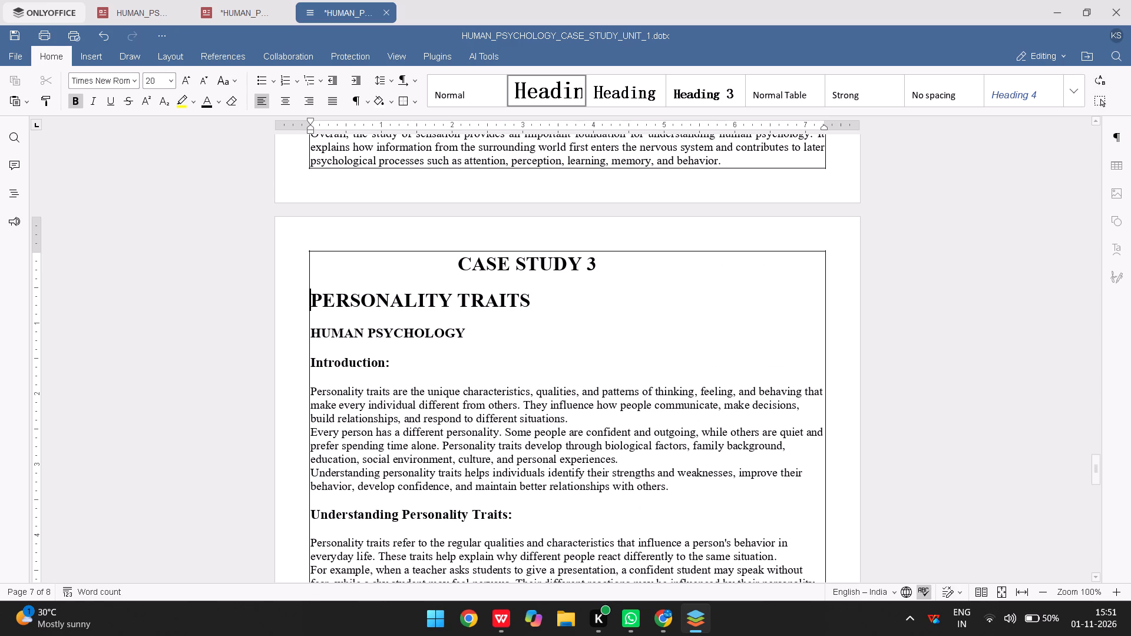
Insert a new line reading "UNIT 3 :" between the CASE STUDY 3 title and PERSONALITY TRAITS.
key("Return")
key("Up")
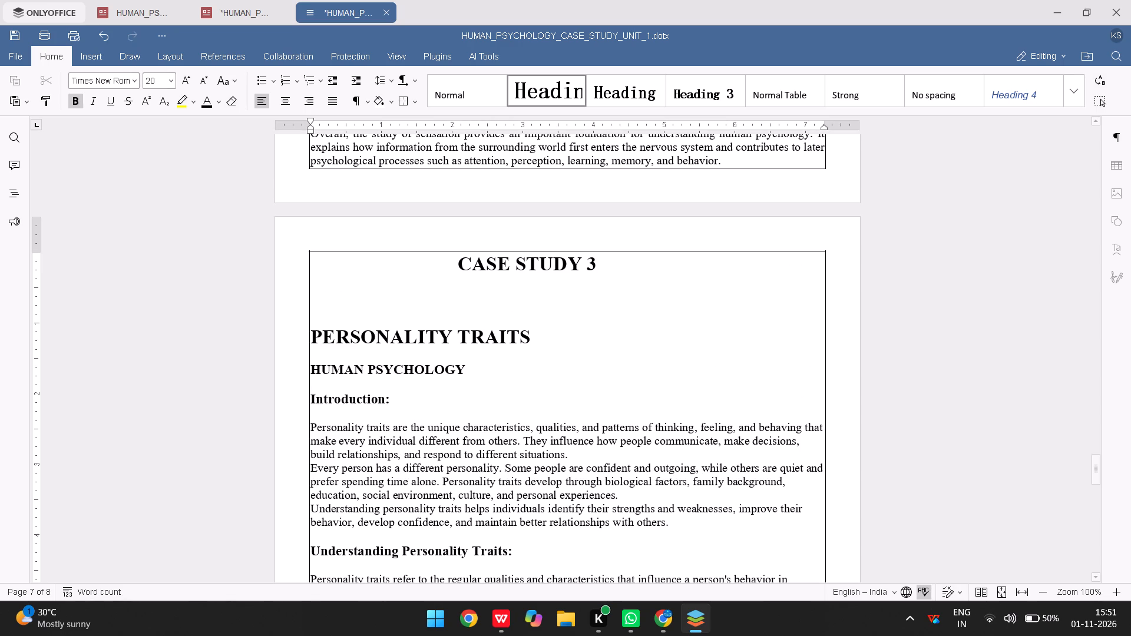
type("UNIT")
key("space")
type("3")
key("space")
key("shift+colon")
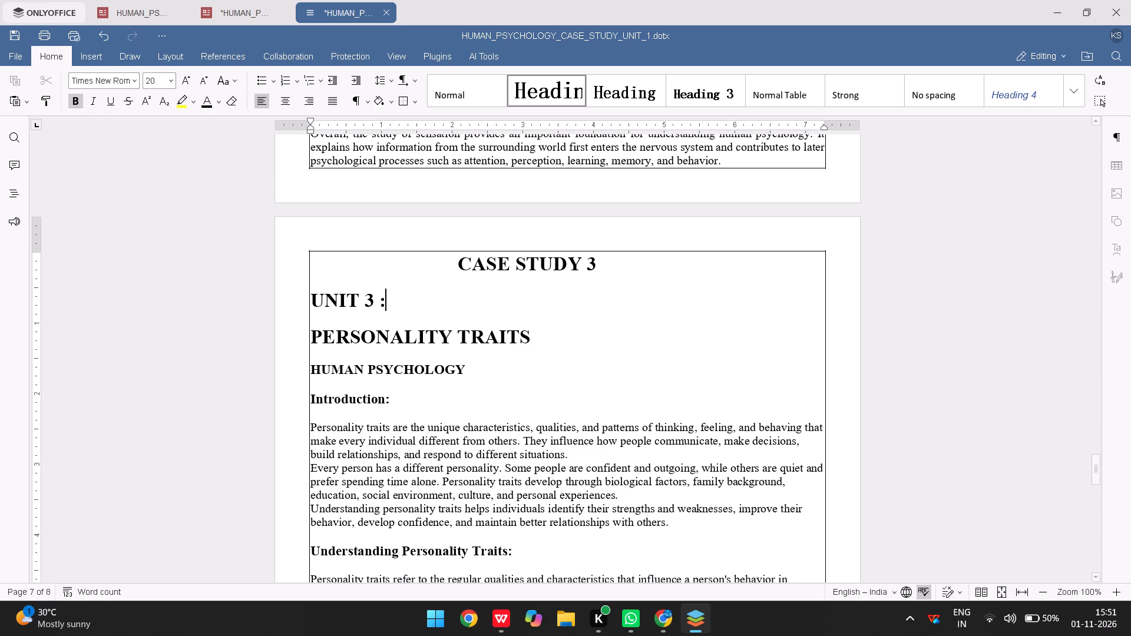
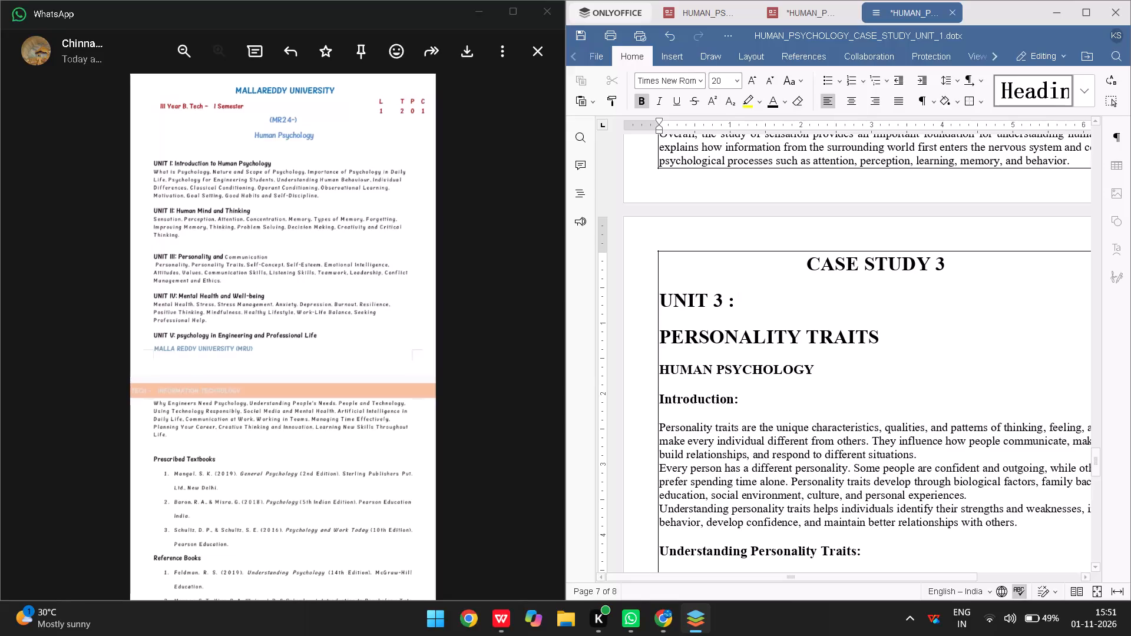
Complete the UNIT 3 heading of Case Study 3 with the syllabus unit name PERSONALITY AND COMMUNICATION in capitals.
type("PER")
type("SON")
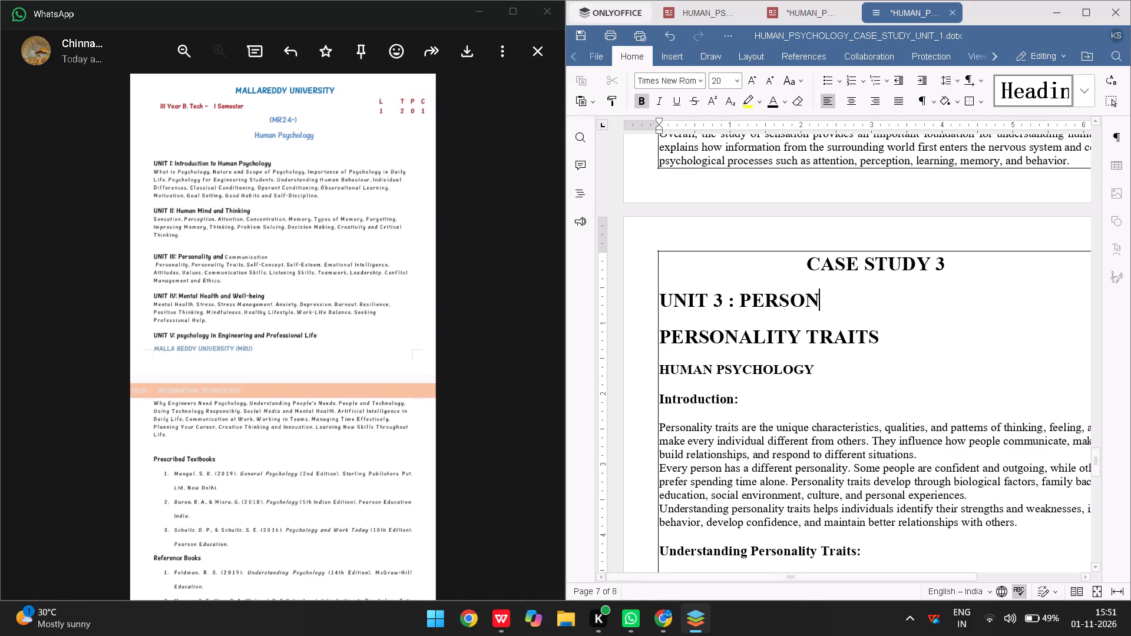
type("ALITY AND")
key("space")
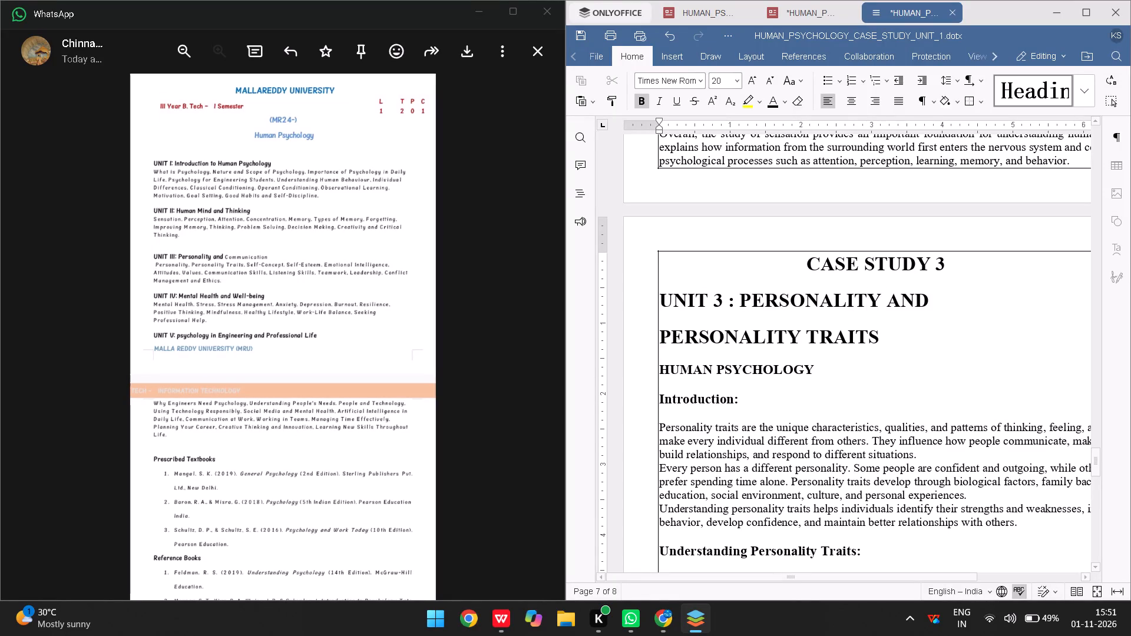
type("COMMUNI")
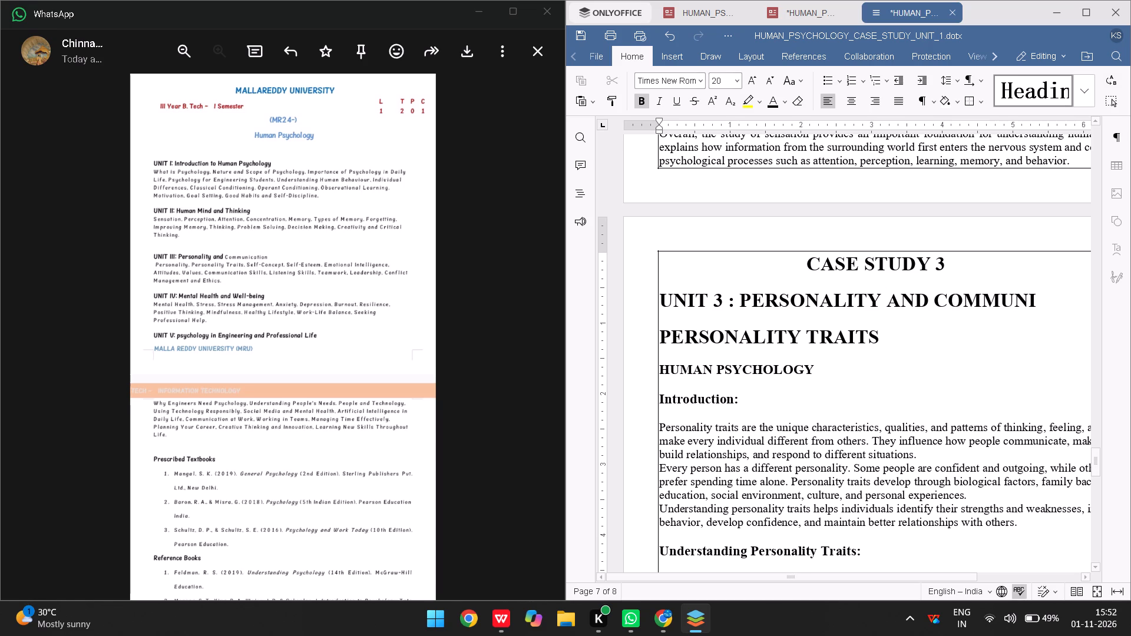
Complete the unit line under the CASE STUDY 3 title as UNIT 3 : PERSONALITY AND COMMUNICATION.
type("CATION")
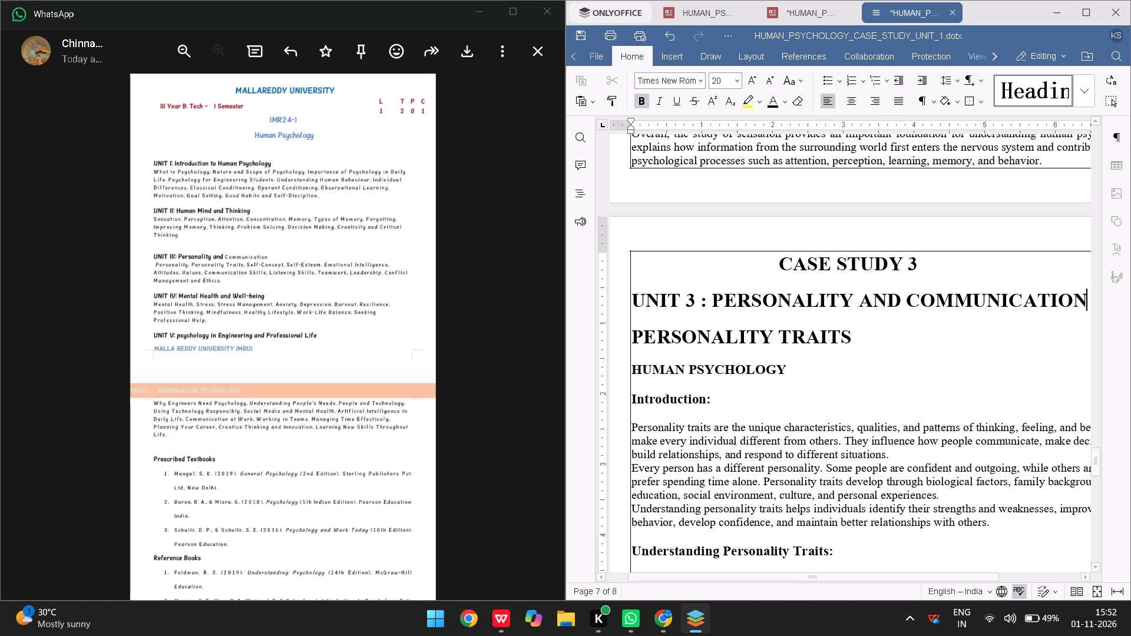
Prefix the PERSONALITY TRAITS title line with TOPIC and a colon.
key("Return")
key("Down")
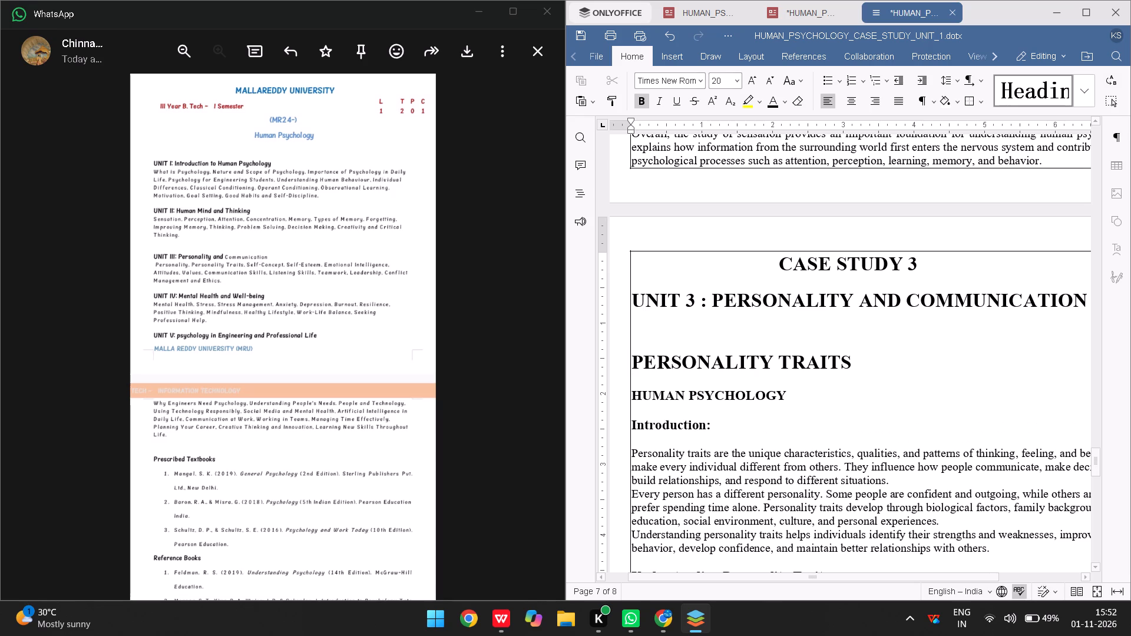
key("BackSpace")
type("TOPIC")
key("space")
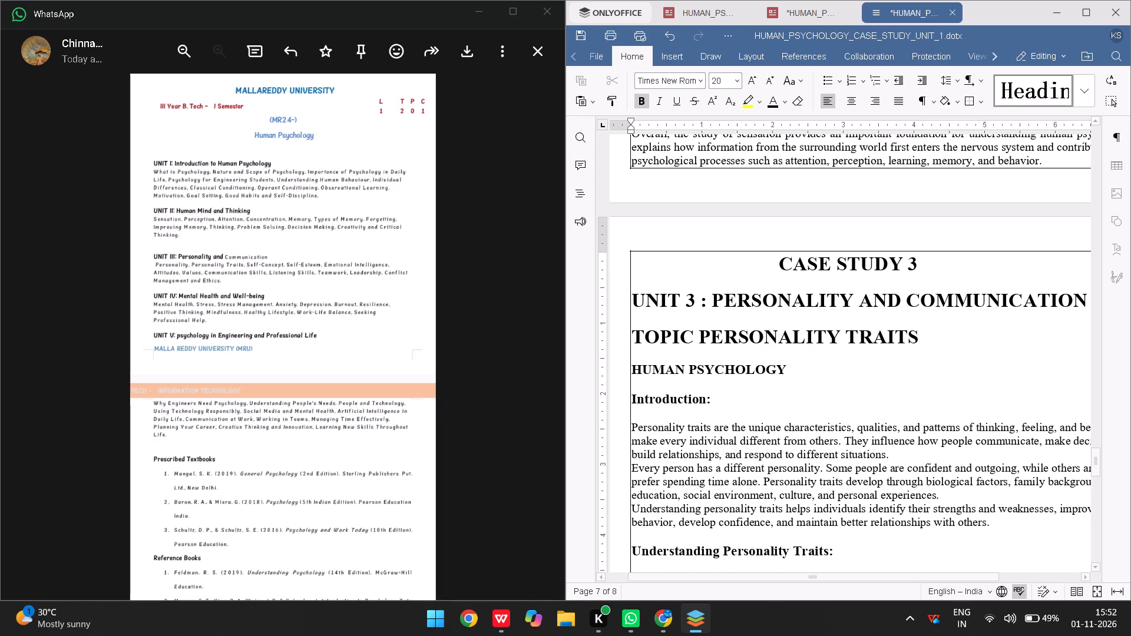
key("space")
key("shift+colon")
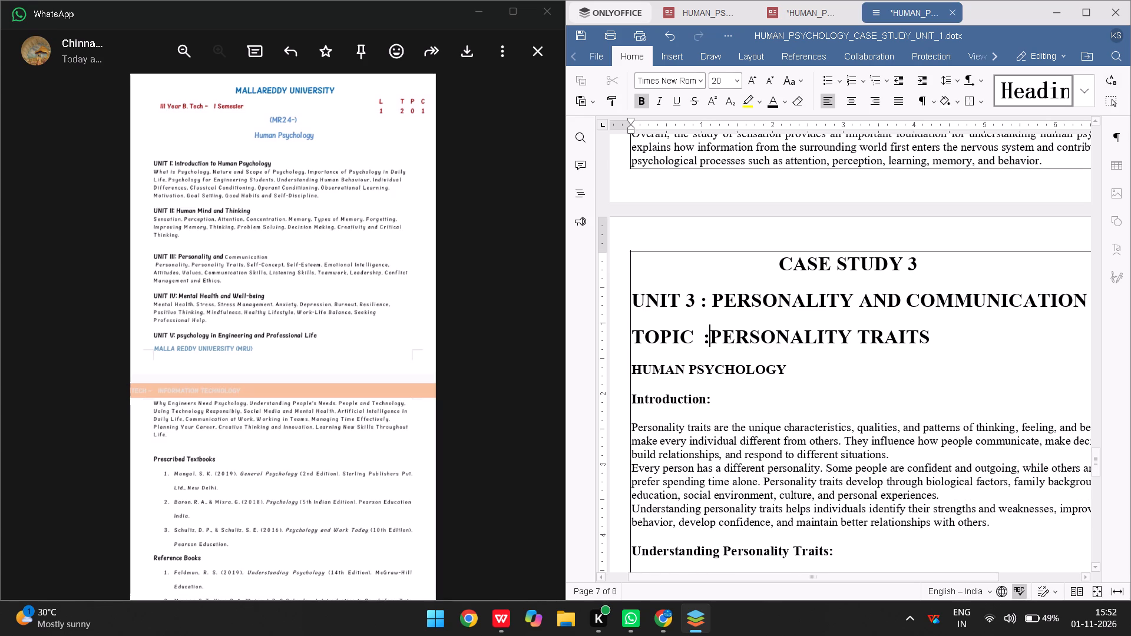
Indent the UNIT 3 and TOPIC lines with two leading spaces each.
key("Up")
key("Left")
key("Left")
key("Left")
key("Left")
key("Left")
key("Left")
key("Left")
key("Left")
key("Left")
key("space")
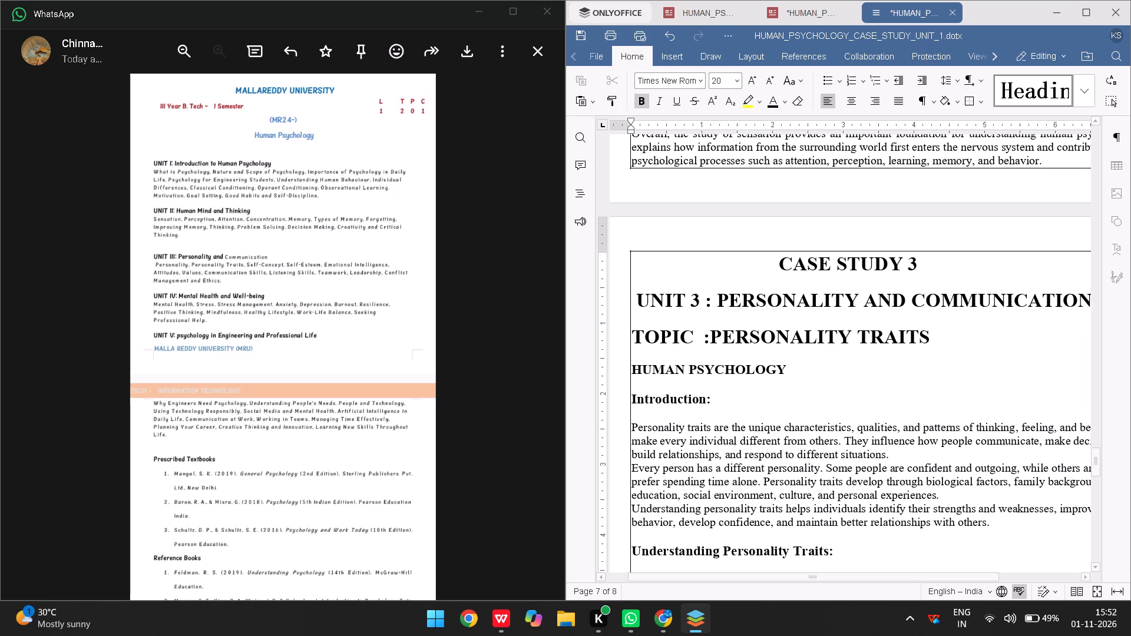
key("Down")
key("space")
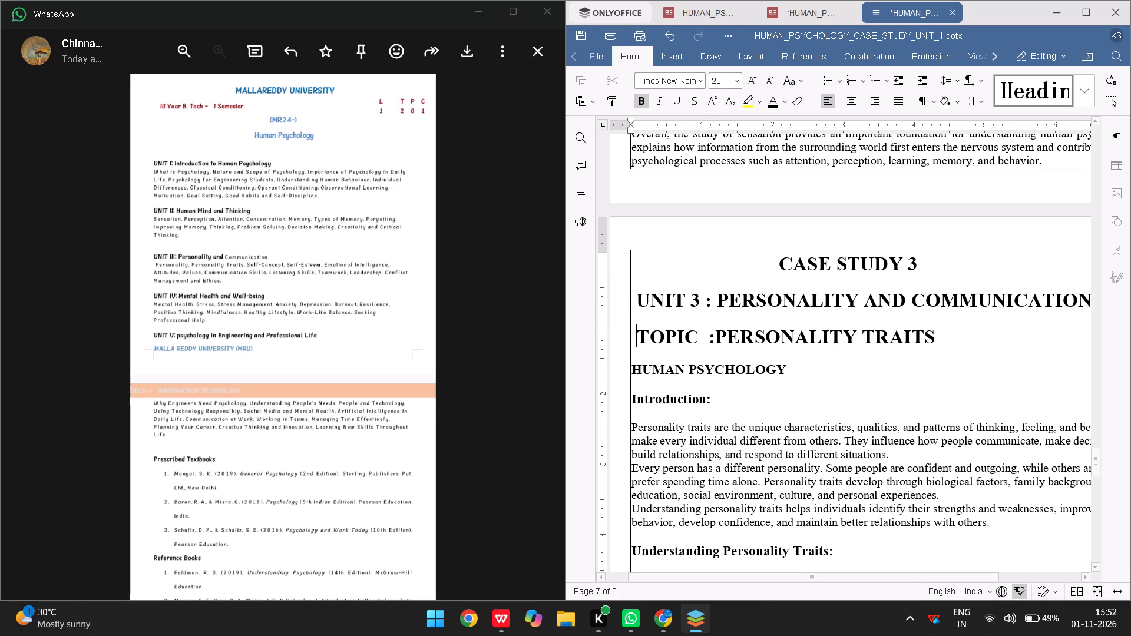
key("Up")
key("space")
key("Down")
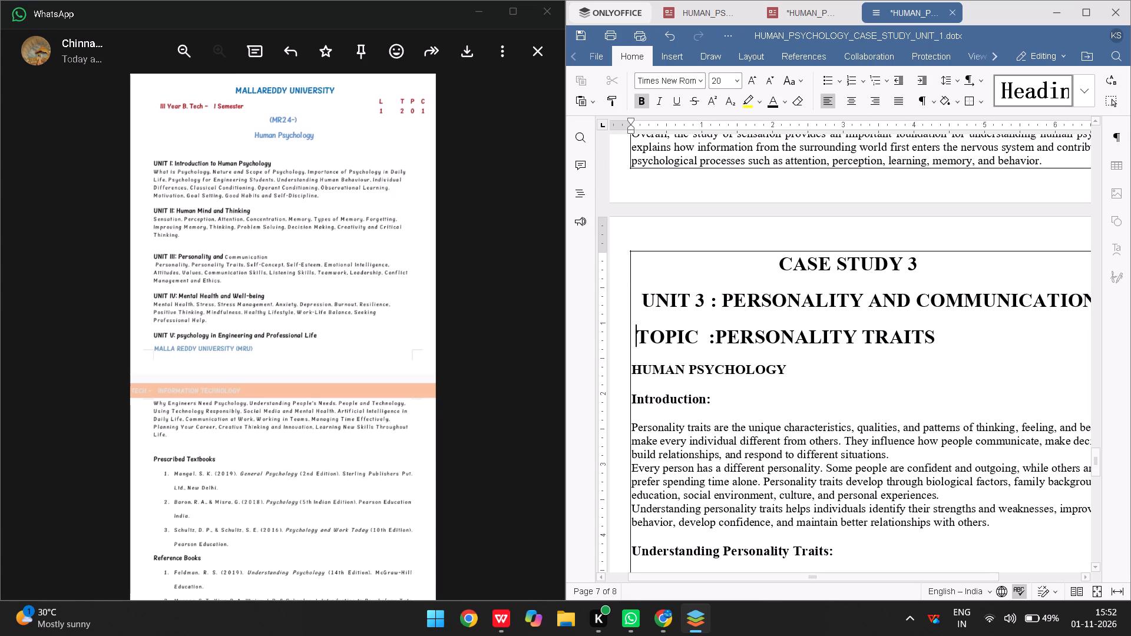
key("space")
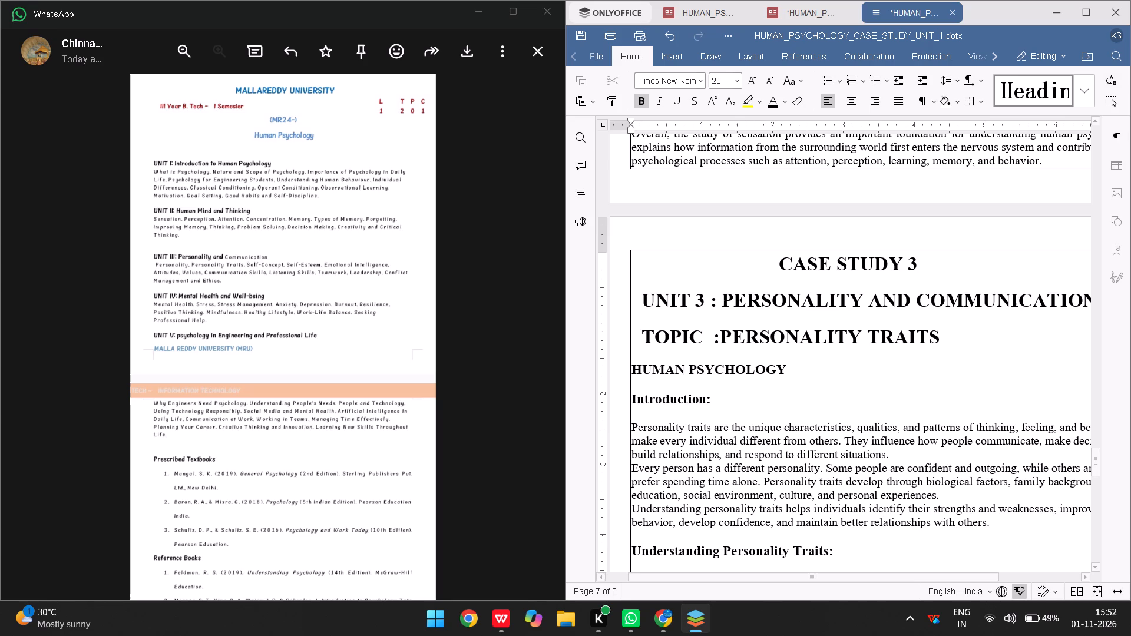
Add one space in front of CASE STUDY 3 in the title line.
scroll(729, 252, "up", 2)
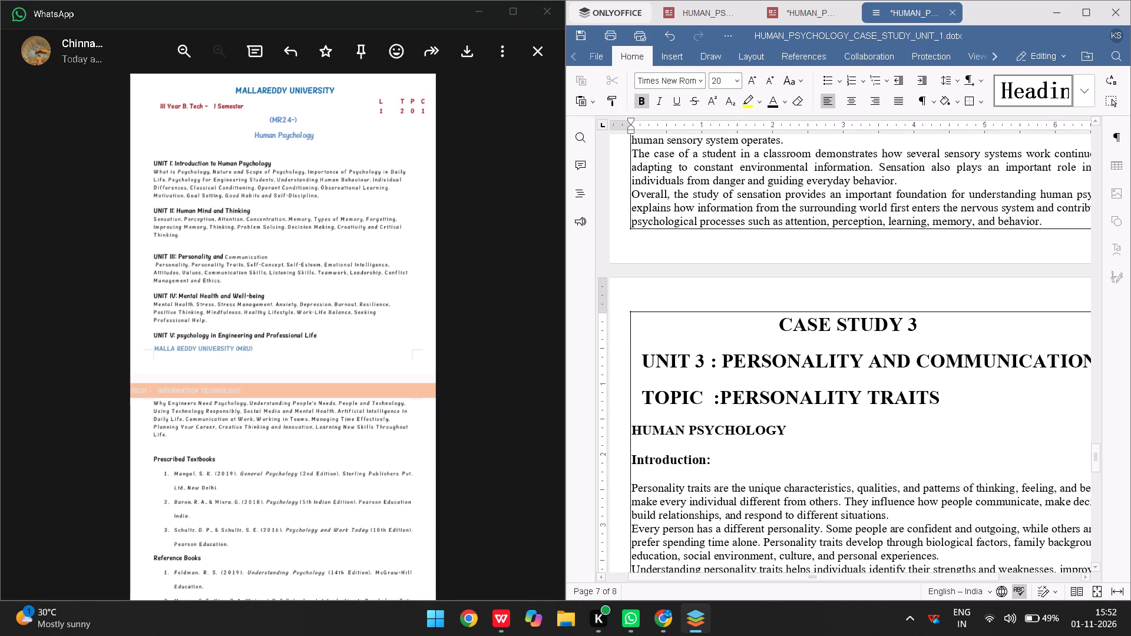
scroll(810, 341, "left", 7)
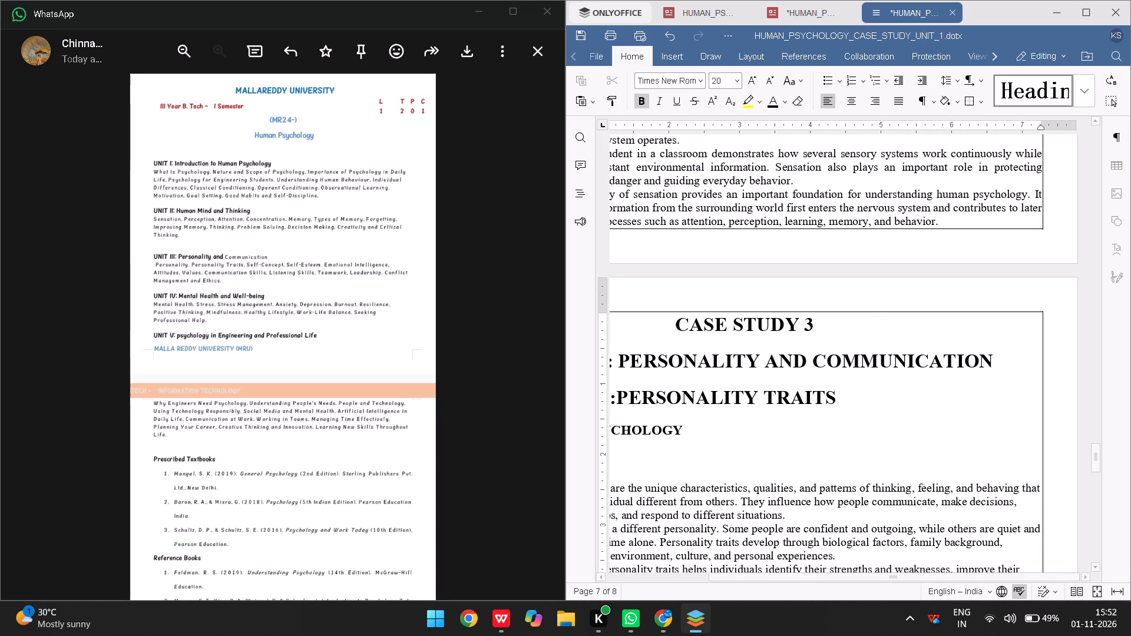
left_click(676, 323)
key("space")
Examine the CASE STUDY 2 title lines to compare their formatting with the CASE STUDY 3 title lines.
scroll(676, 323, "up", 4)
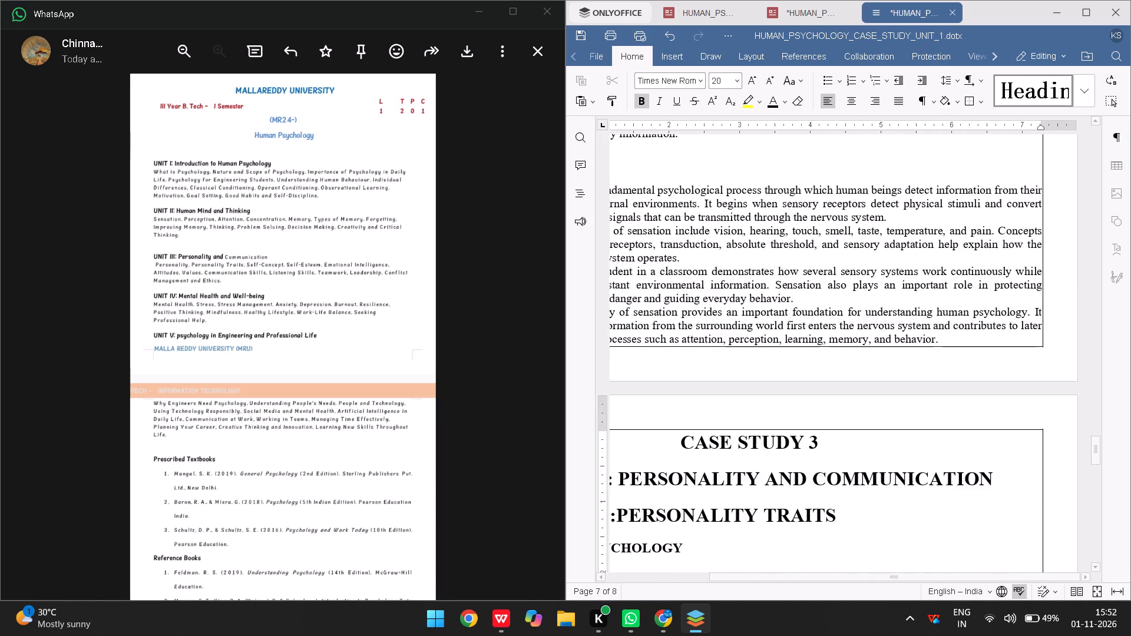
scroll(676, 323, "right", 4)
scroll(676, 323, "up", 9)
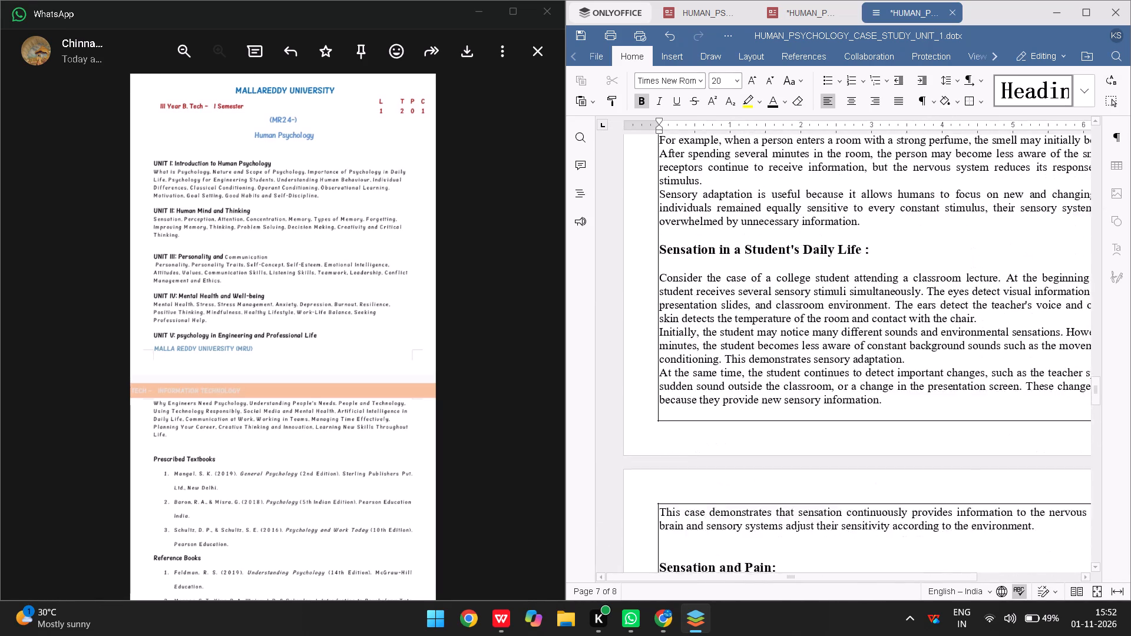
scroll(676, 323, "up", 7)
scroll(676, 323, "down", 1)
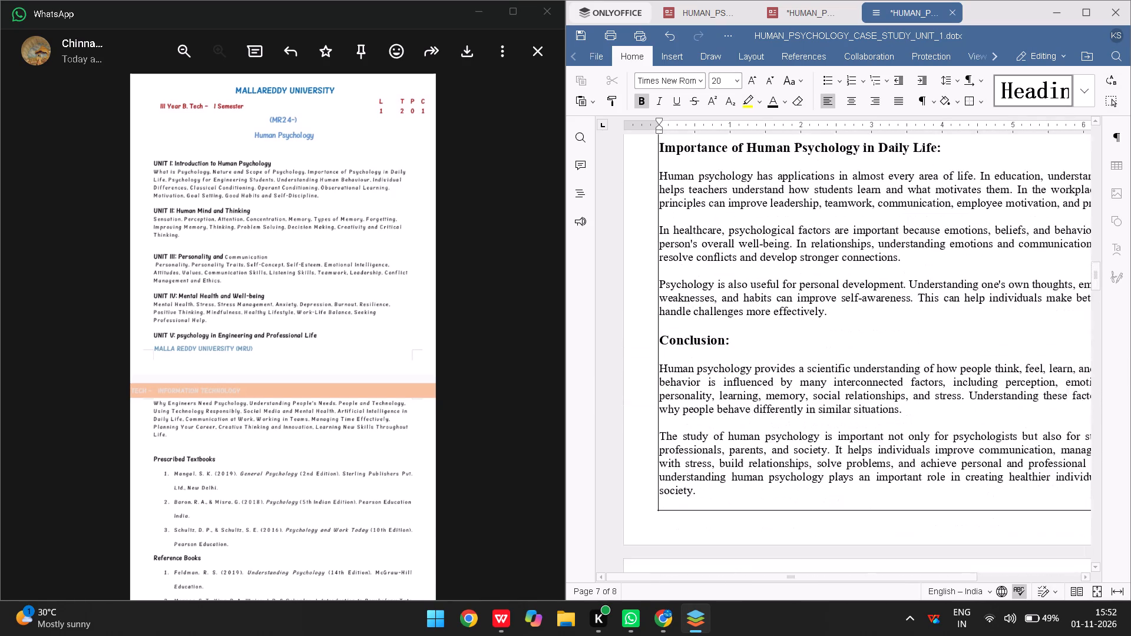
scroll(676, 323, "down", 1)
scroll(676, 323, "up", 1)
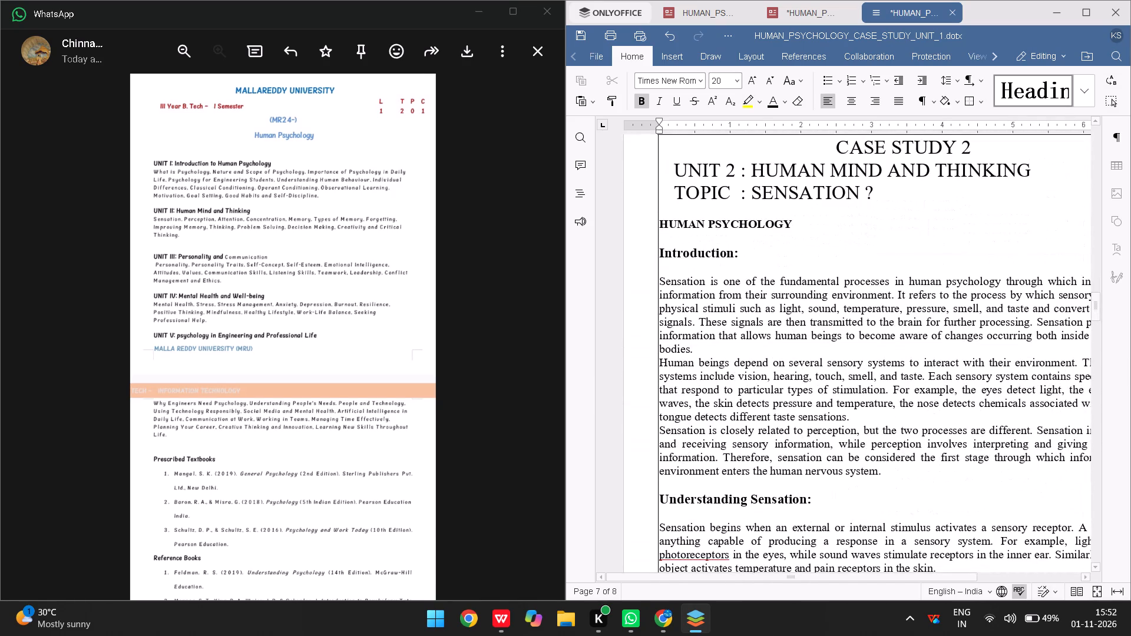
left_click(761, 178)
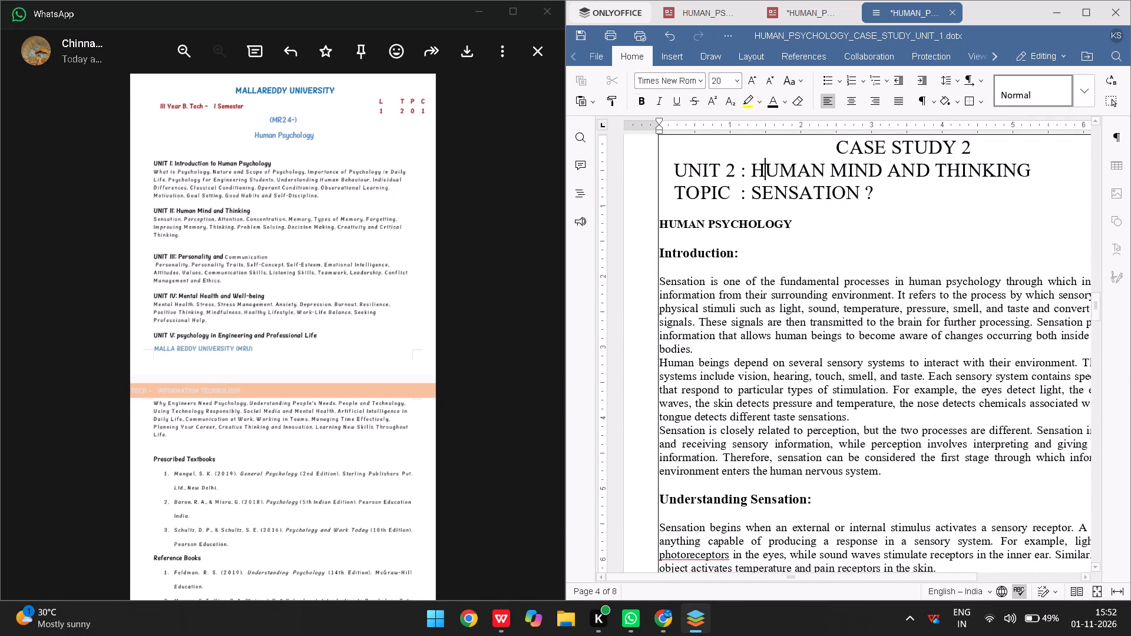
scroll(761, 178, "down", 14)
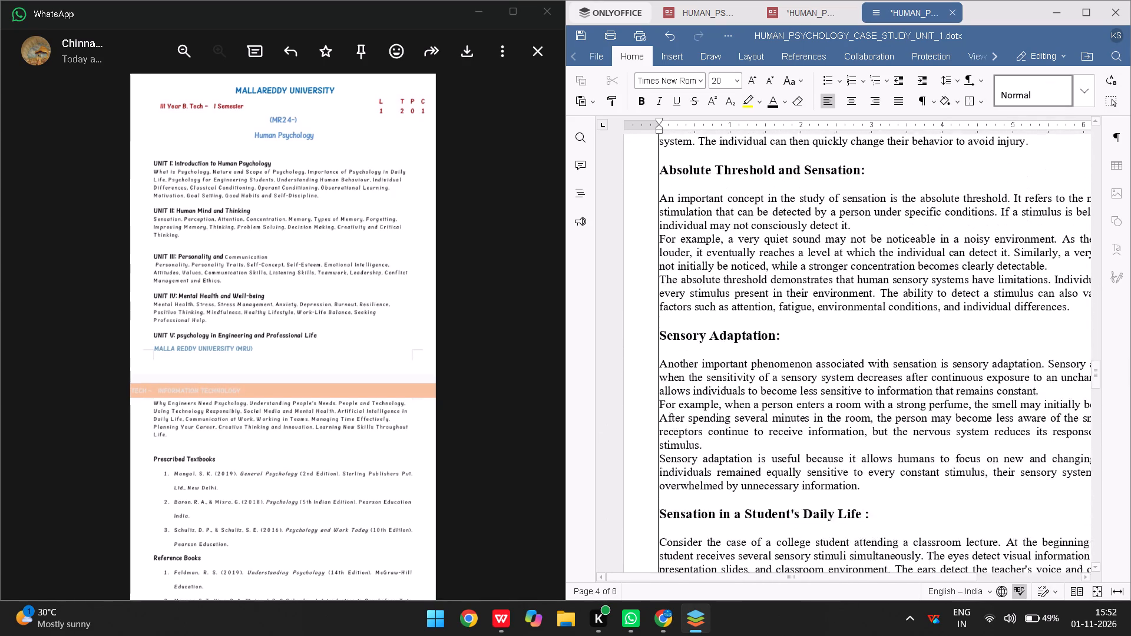
scroll(761, 178, "down", 8)
scroll(761, 178, "up", 3)
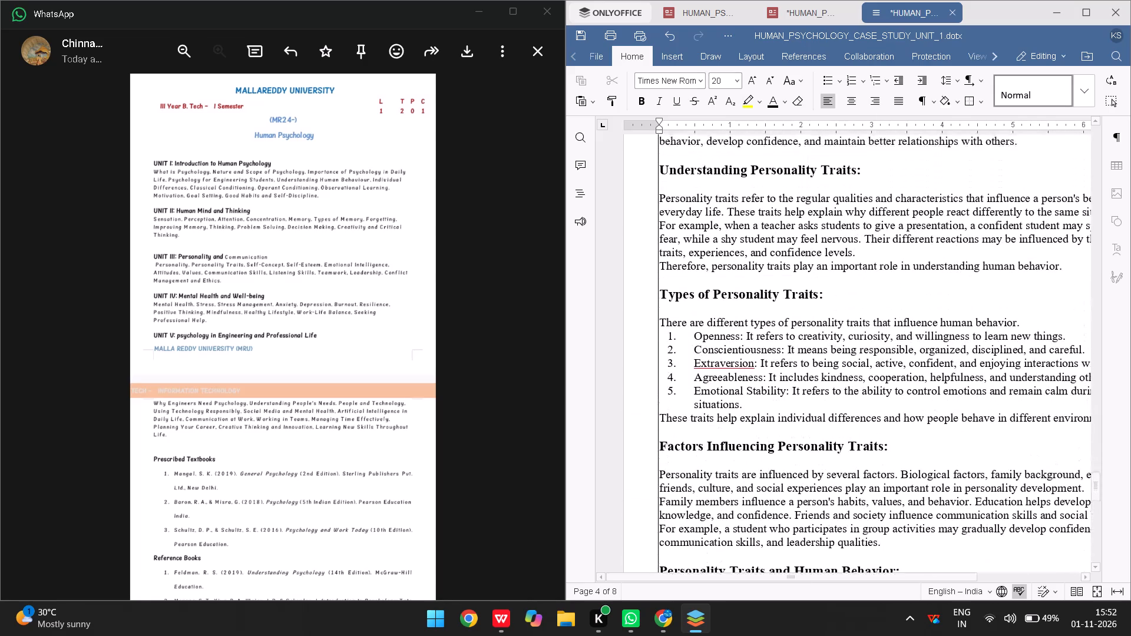
scroll(761, 178, "up", 4)
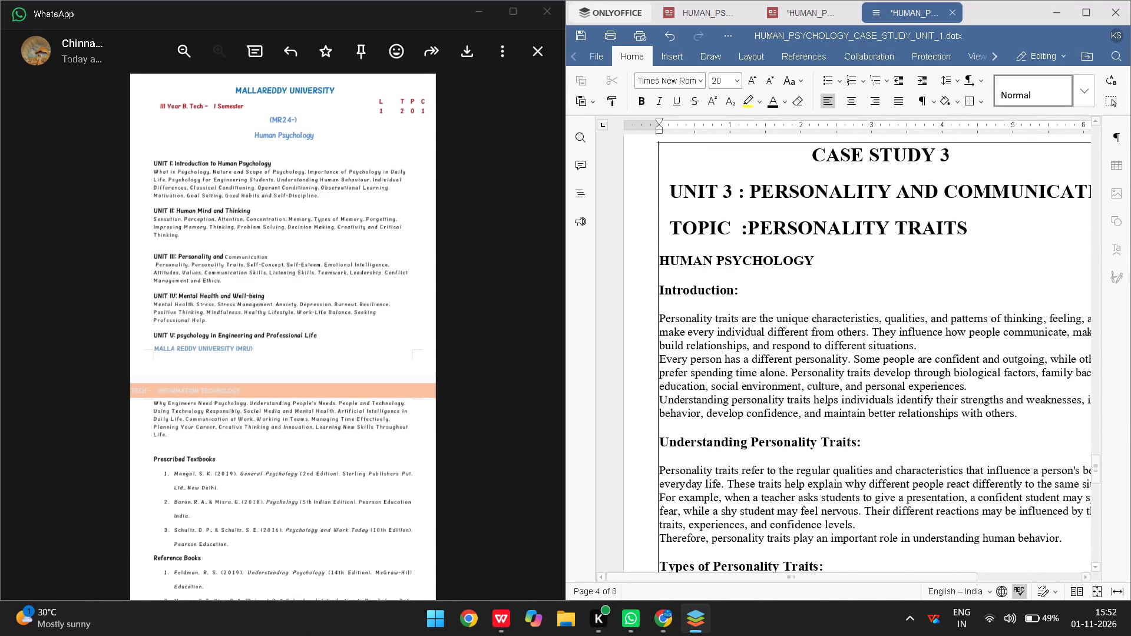
Remove bold from the CASE STUDY 3, UNIT 3 and TOPIC title lines.
left_click_drag(812, 155, 1044, 232)
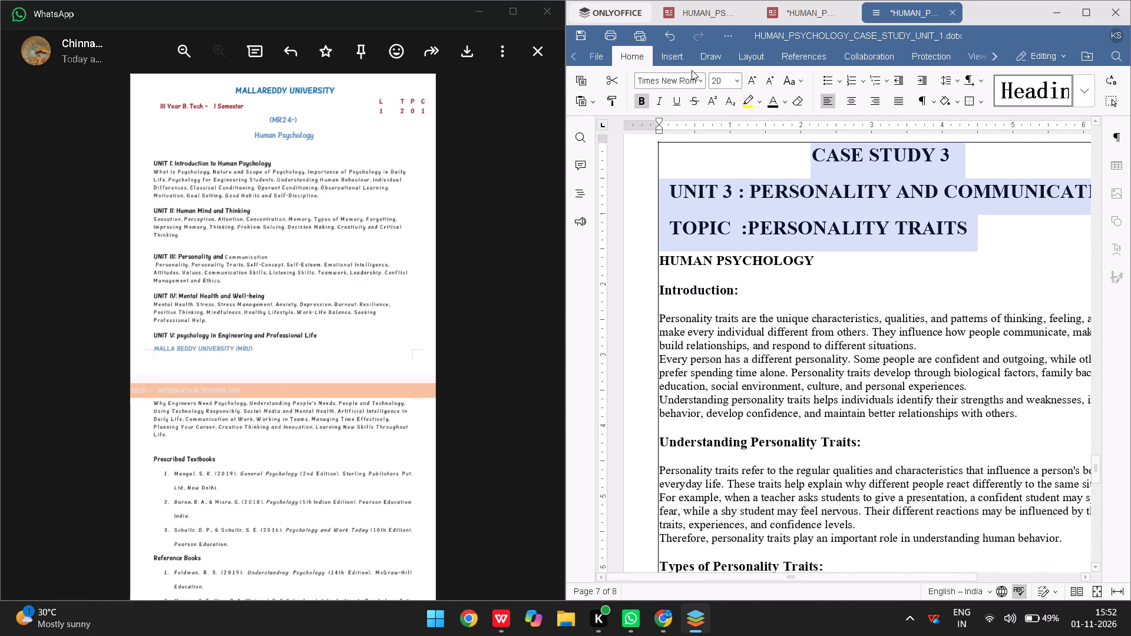
left_click(641, 98)
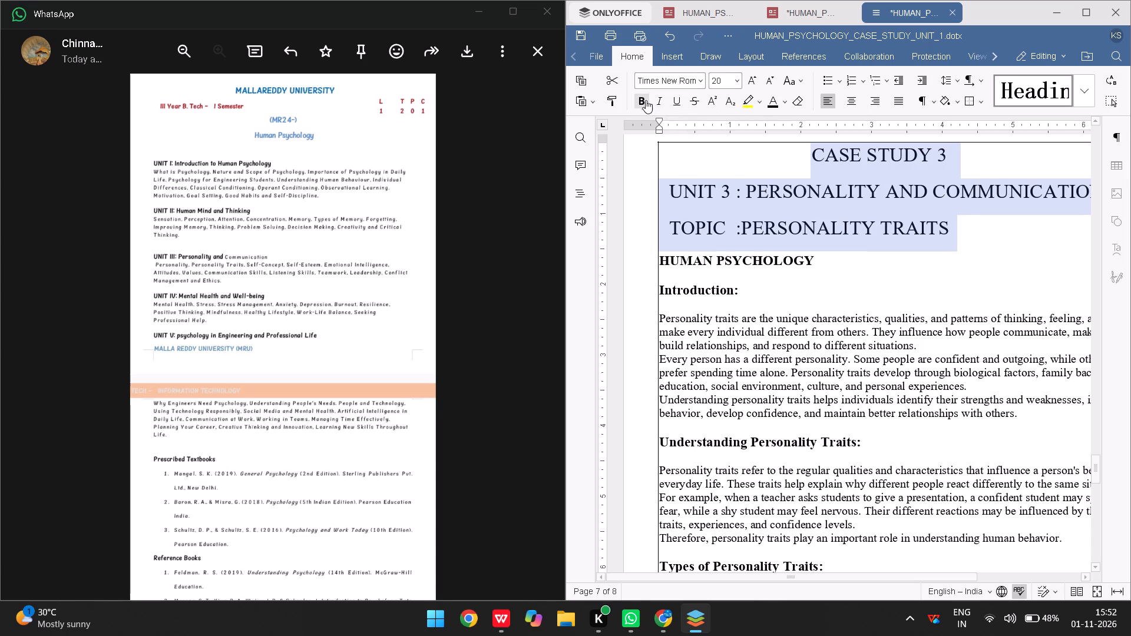
left_click(921, 266)
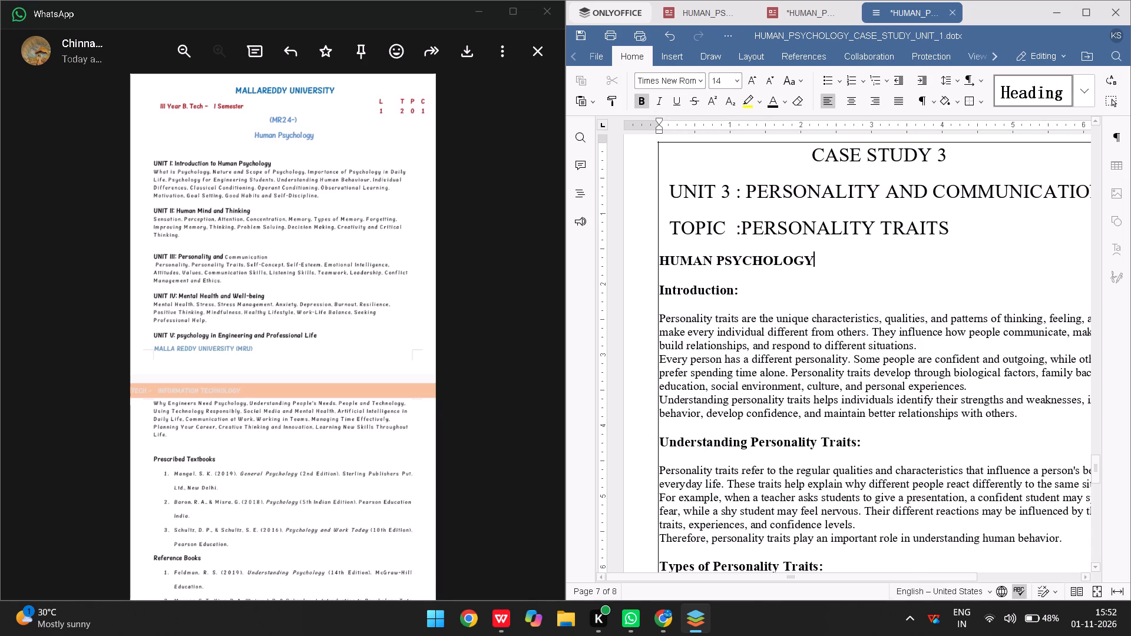
Insert a space after the colon in the TOPIC line, before PERSONALITY TRAITS.
left_click(743, 228)
key("space")
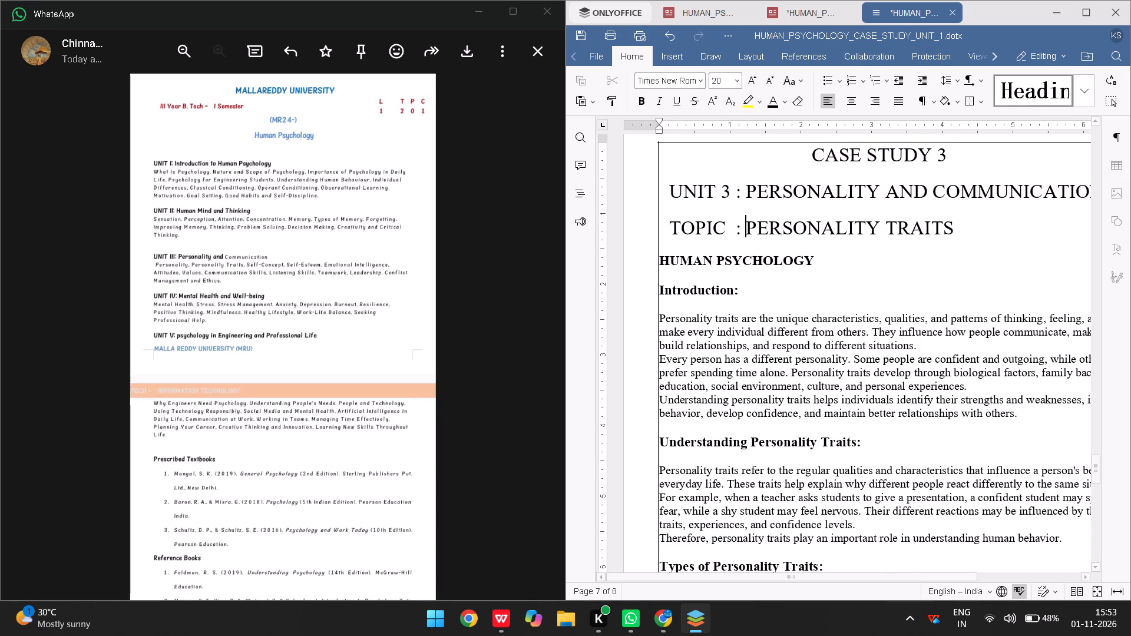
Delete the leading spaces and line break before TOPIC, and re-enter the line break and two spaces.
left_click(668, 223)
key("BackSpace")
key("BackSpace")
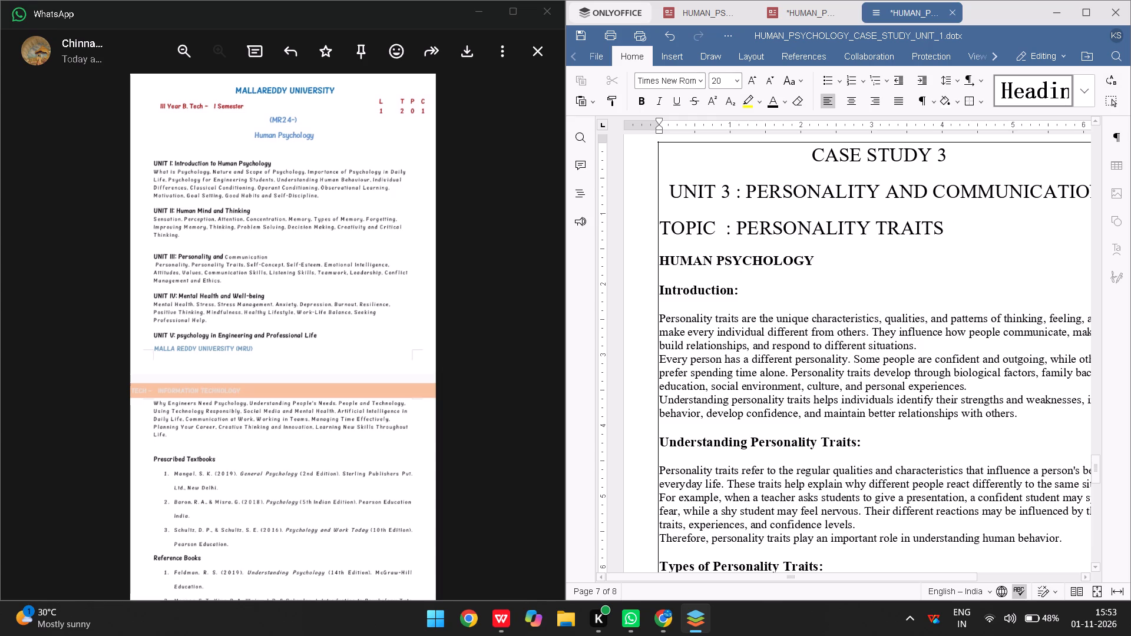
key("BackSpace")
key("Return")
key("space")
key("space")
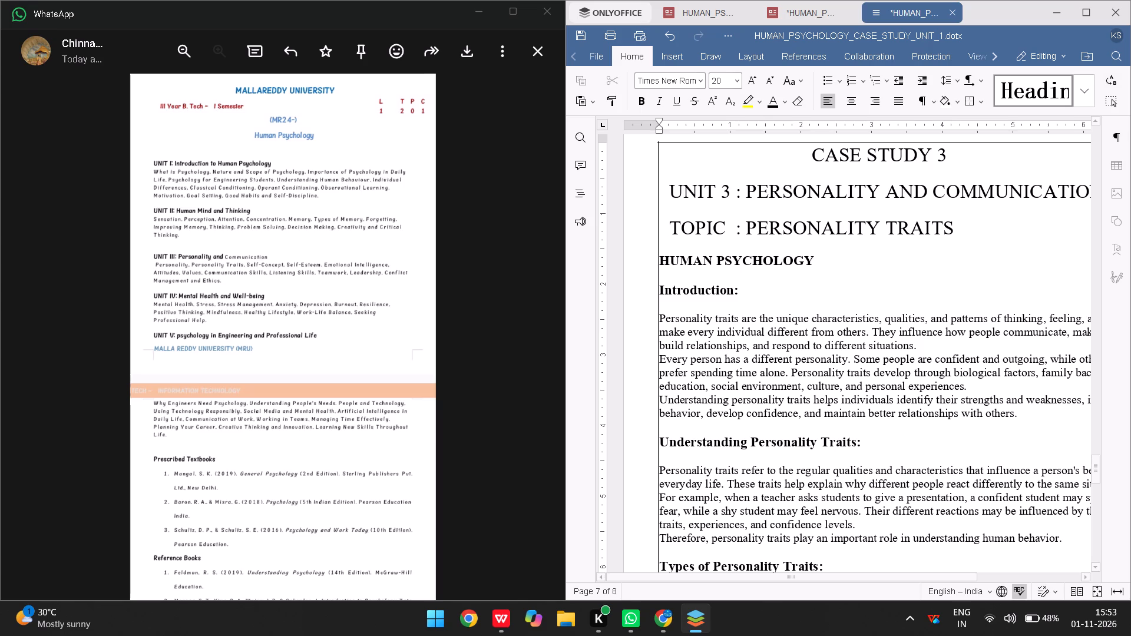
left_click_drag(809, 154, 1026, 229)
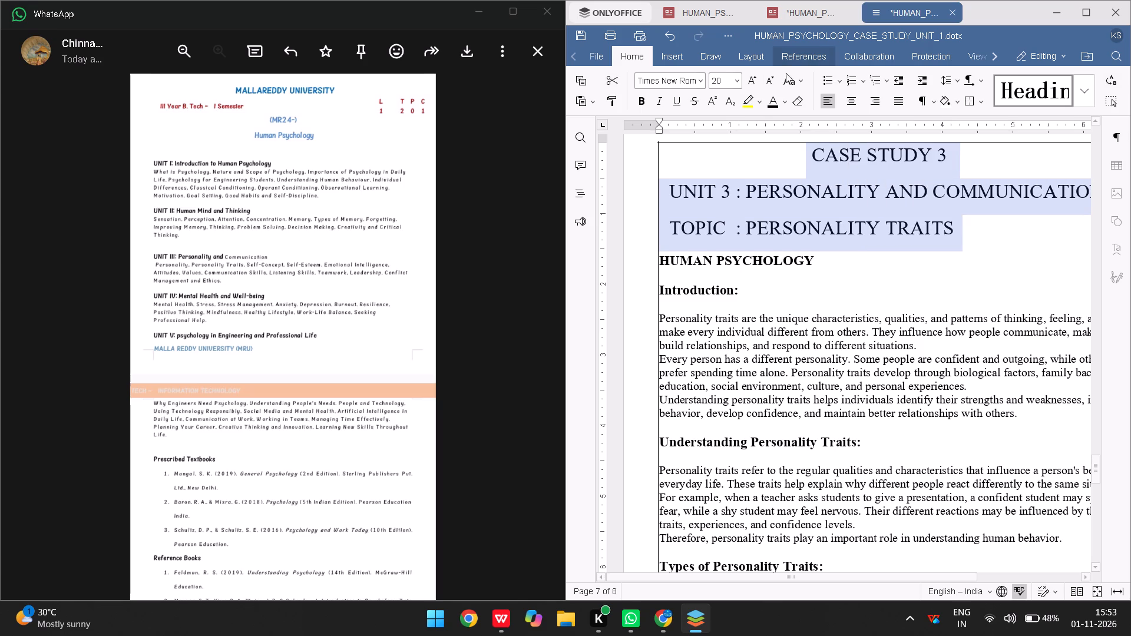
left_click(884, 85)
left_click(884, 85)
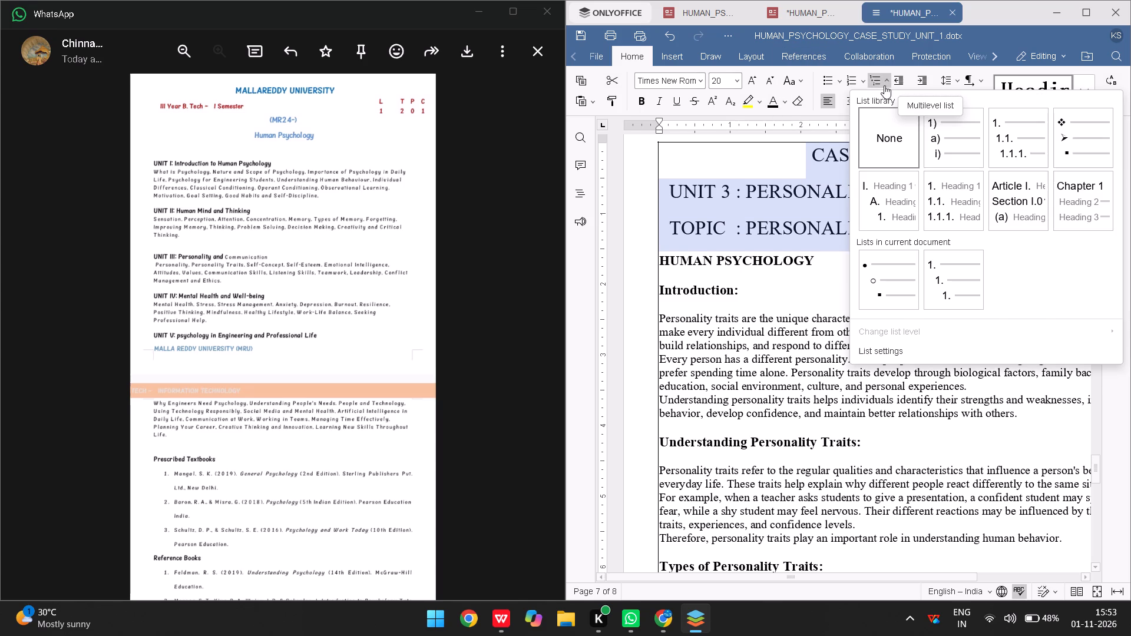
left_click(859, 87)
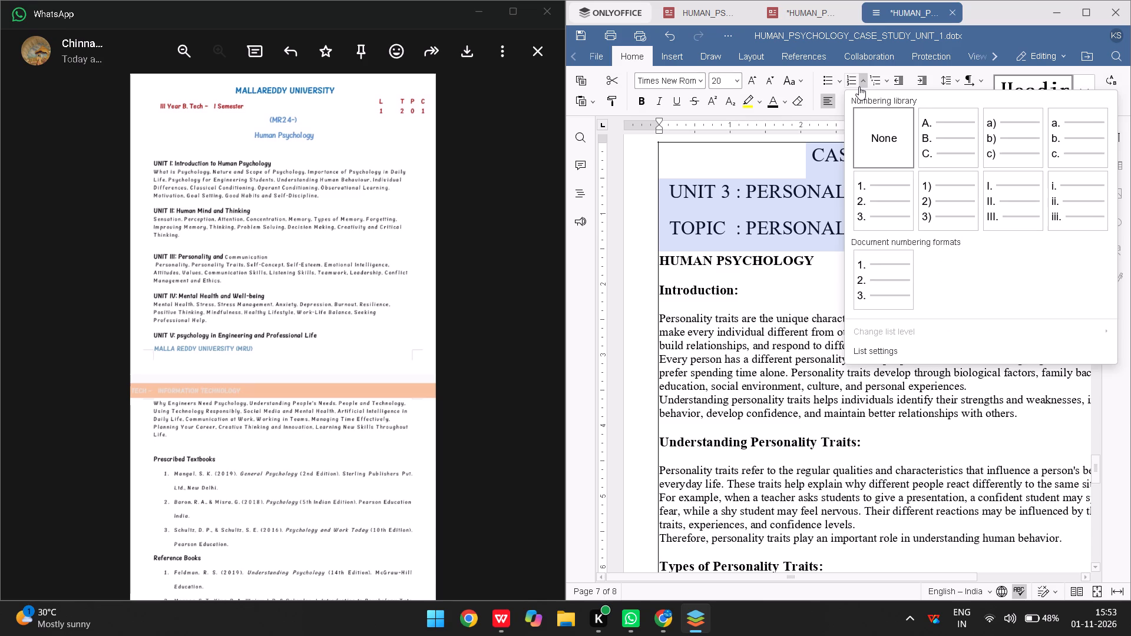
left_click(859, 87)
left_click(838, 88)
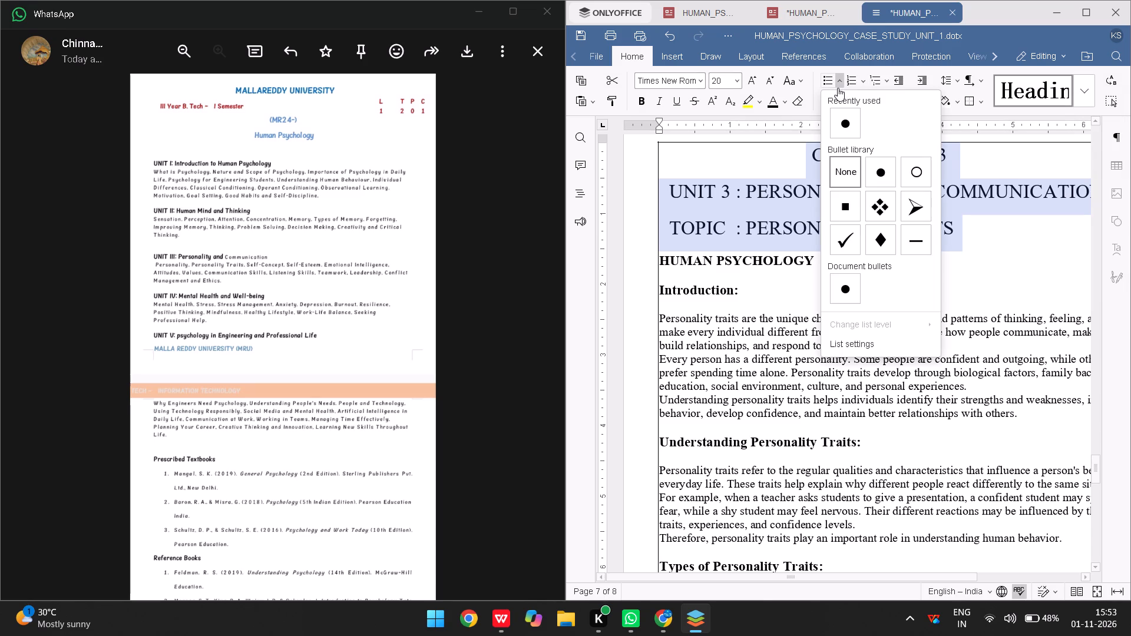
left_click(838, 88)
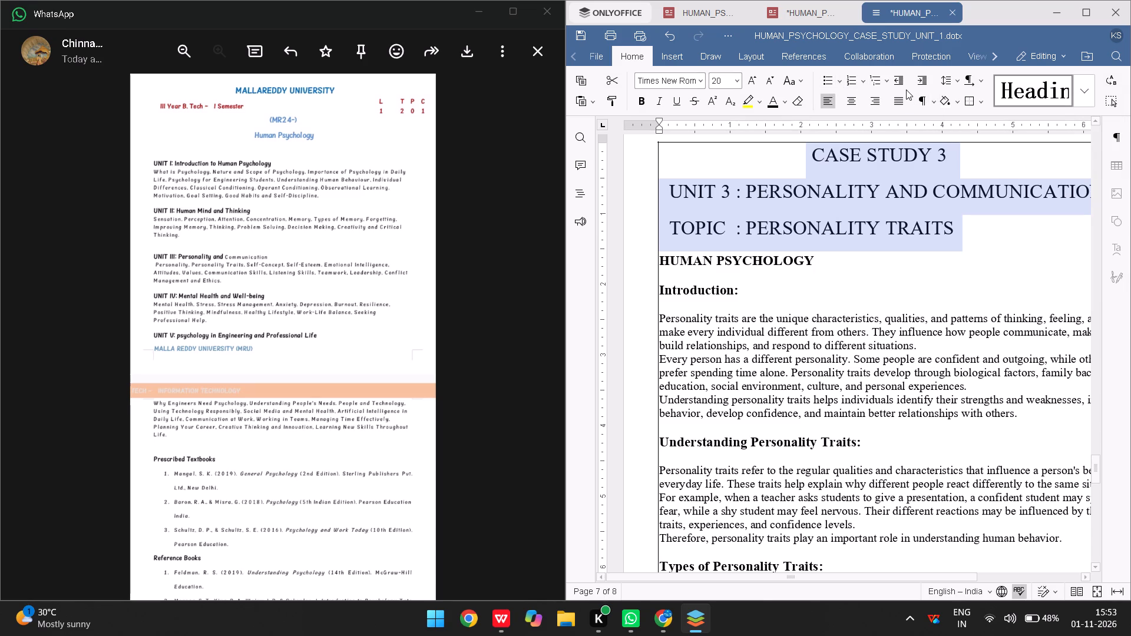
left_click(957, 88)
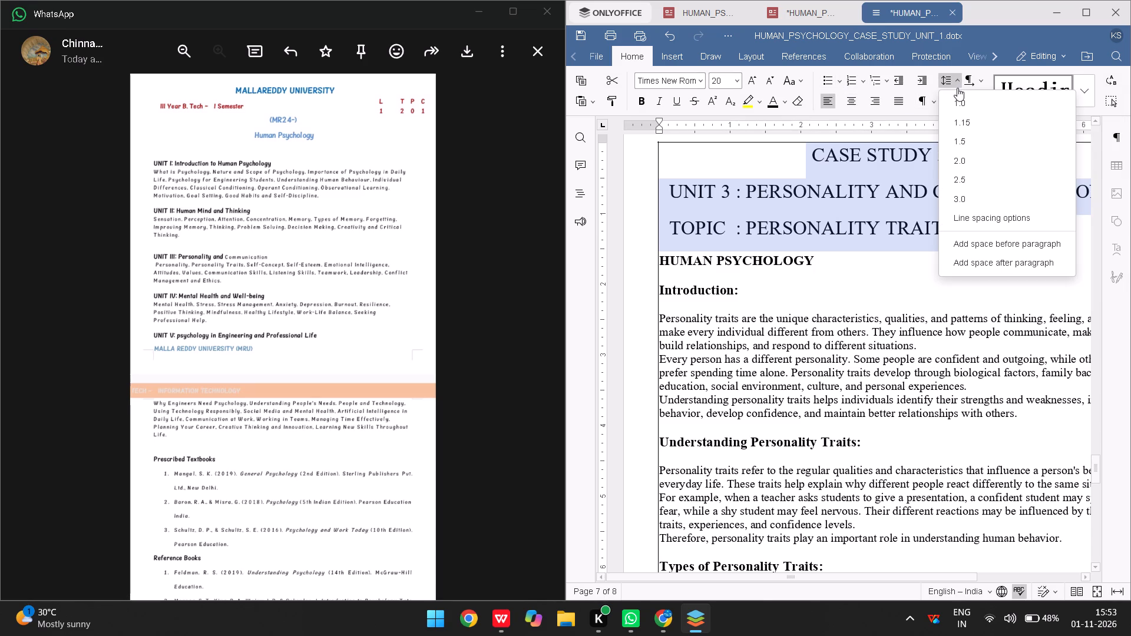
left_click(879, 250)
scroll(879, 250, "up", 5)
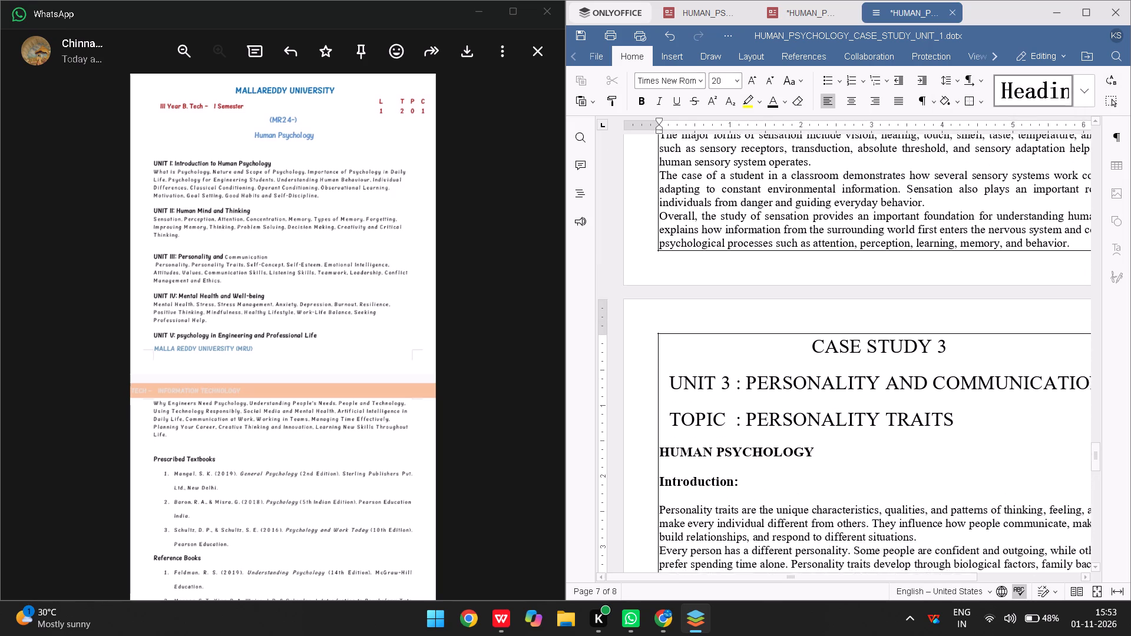
Check the paragraph line spacing of the CASE STUDY 2, UNIT 2 and TOPIC title lines.
scroll(879, 250, "up", 11)
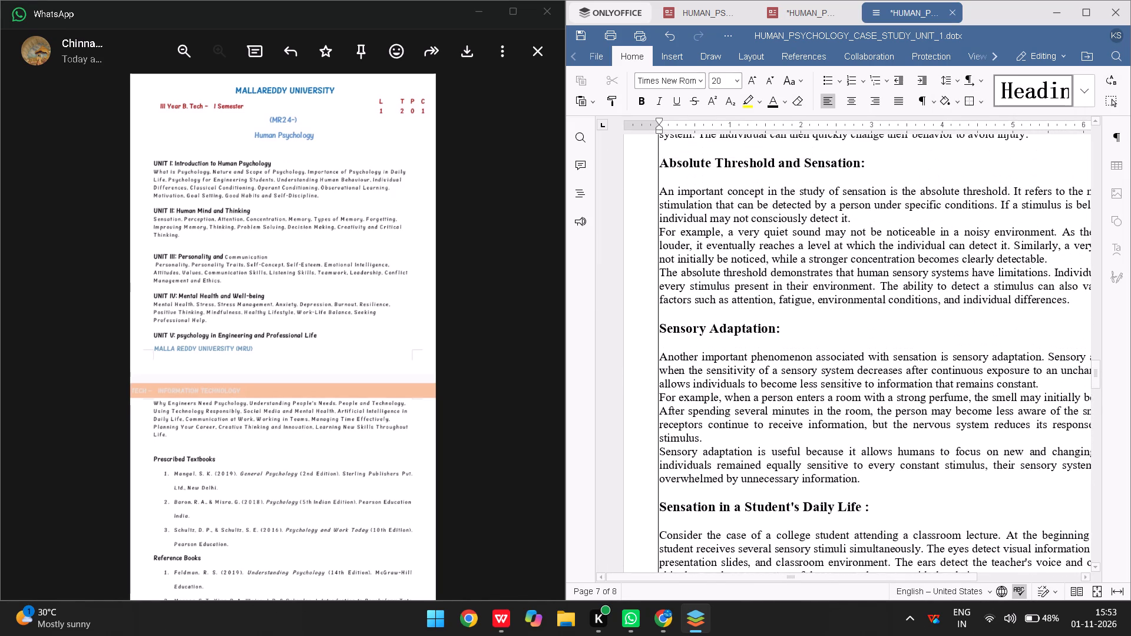
scroll(879, 250, "up", 9)
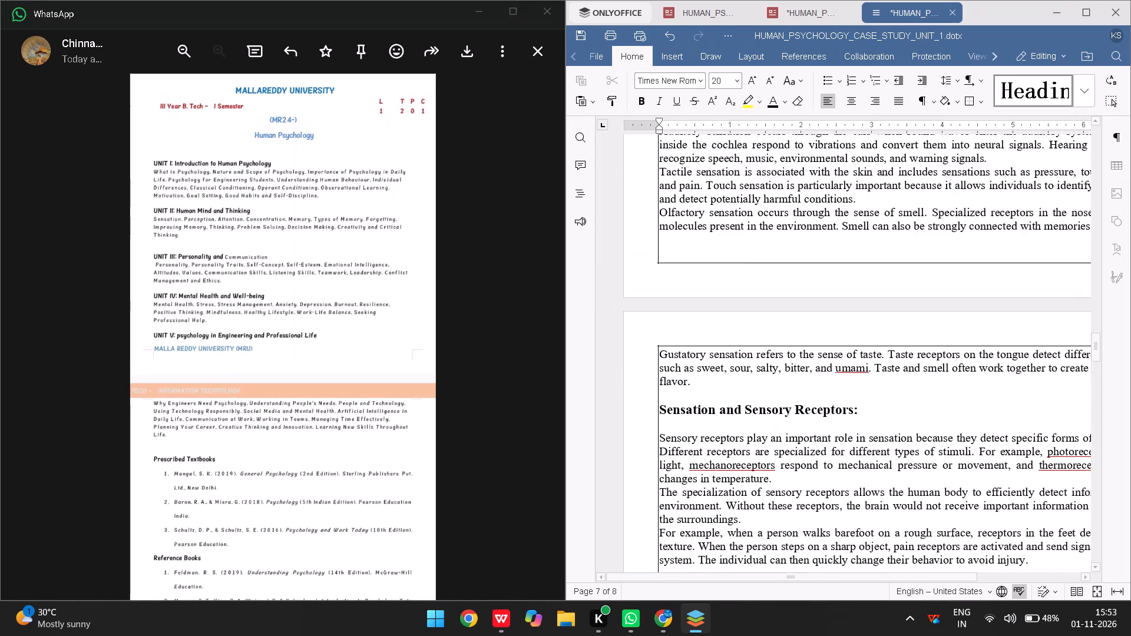
scroll(879, 250, "up", 6)
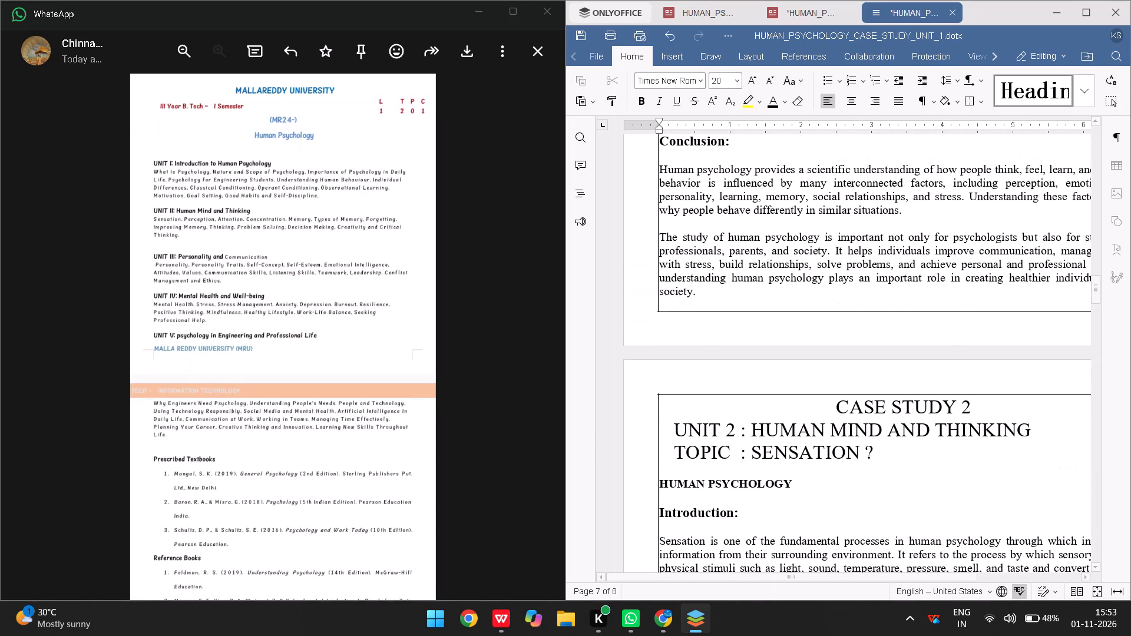
scroll(879, 250, "down", 2)
left_click_drag(884, 433, 836, 409)
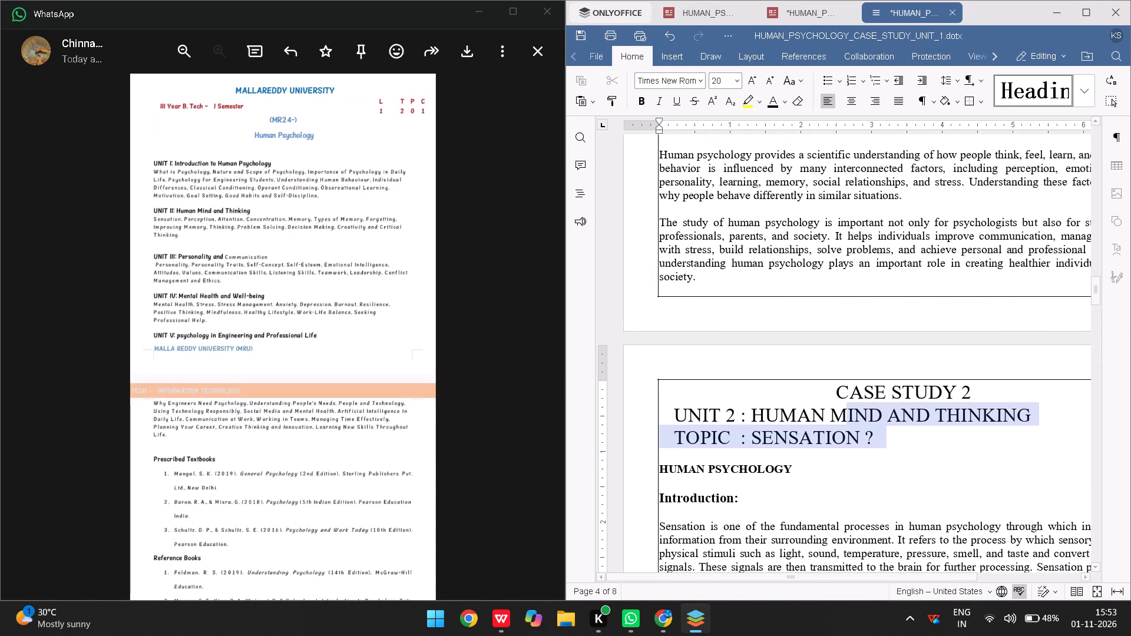
left_click_drag(836, 409, 830, 395)
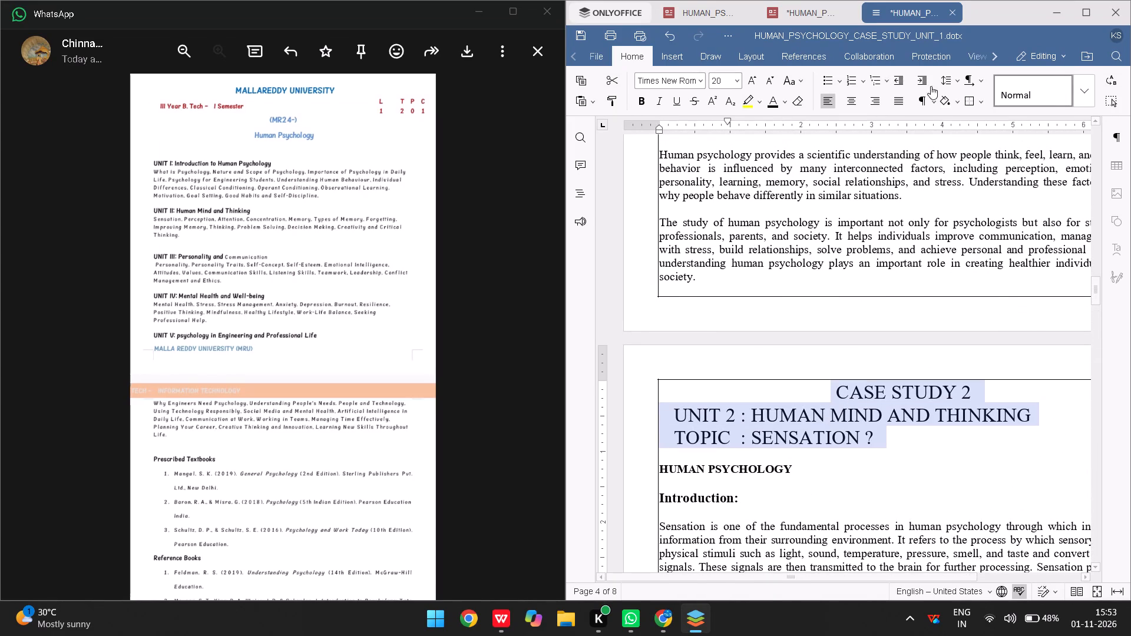
left_click(957, 83)
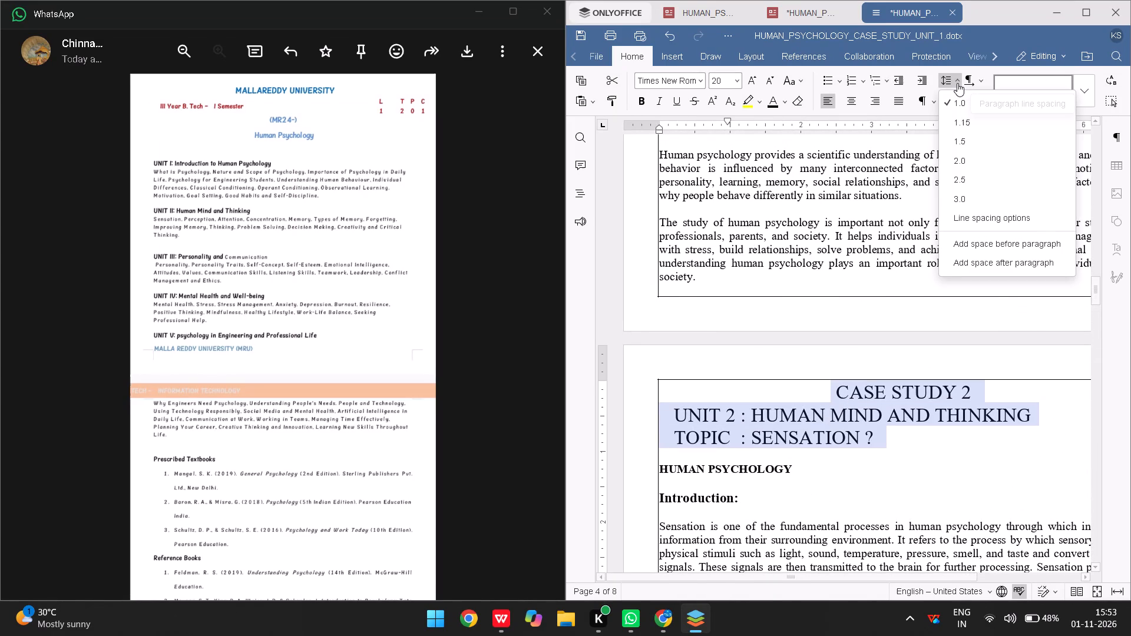
left_click(957, 83)
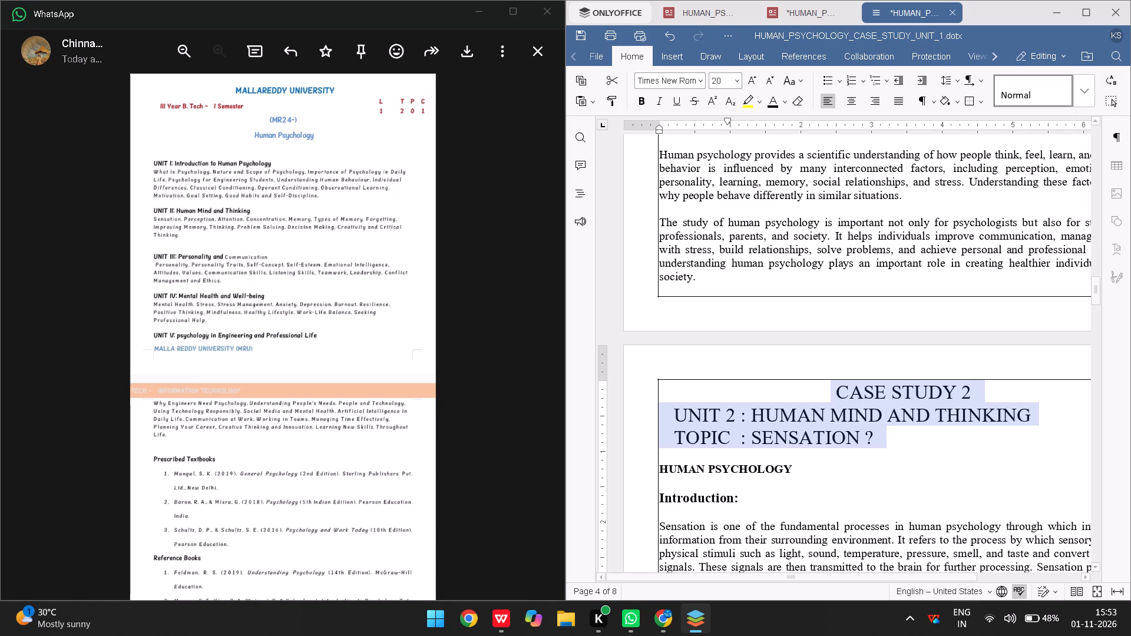
Set the line spacing of the CASE STUDY 3, UNIT 3 and TOPIC title lines to 1.0.
scroll(886, 313, "down", 5)
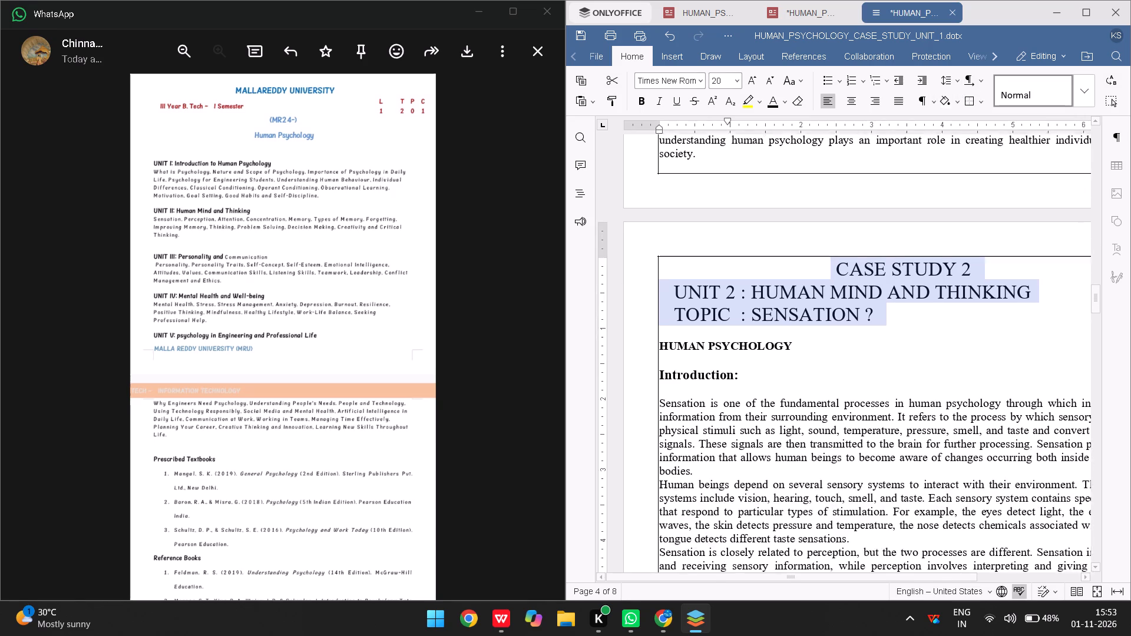
scroll(886, 313, "down", 13)
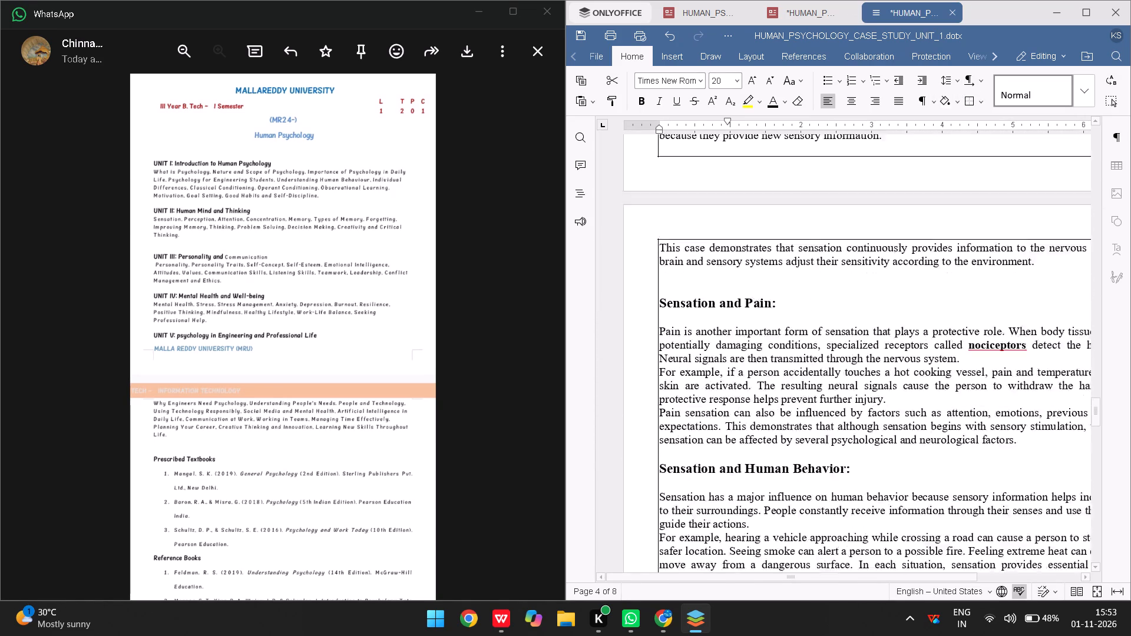
scroll(886, 313, "down", 5)
scroll(886, 313, "up", 1)
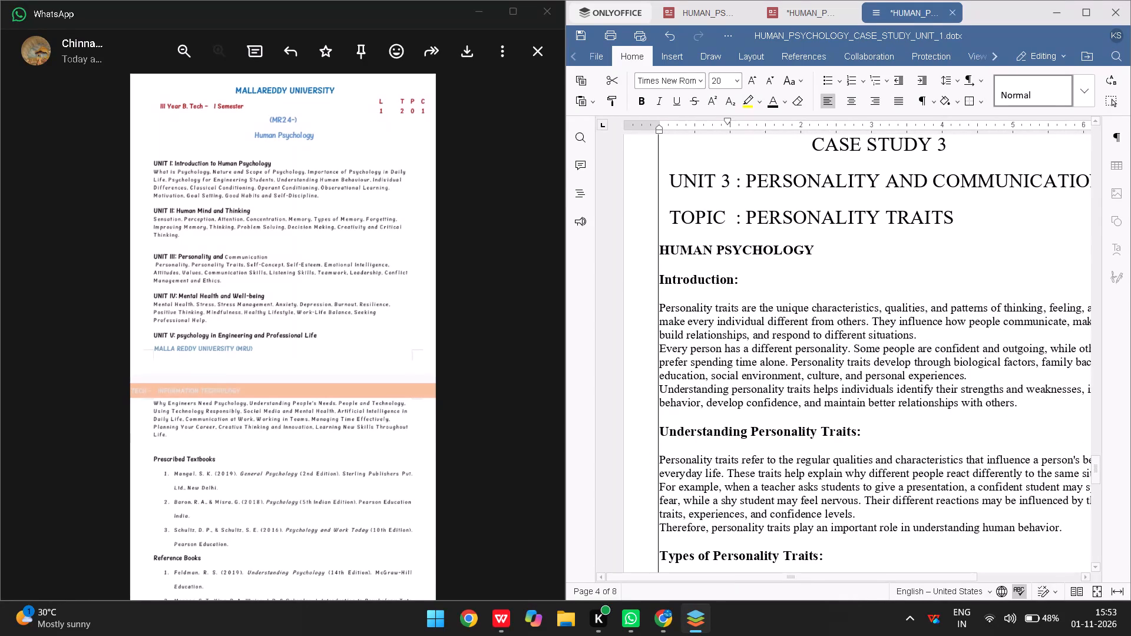
left_click_drag(968, 220, 814, 150)
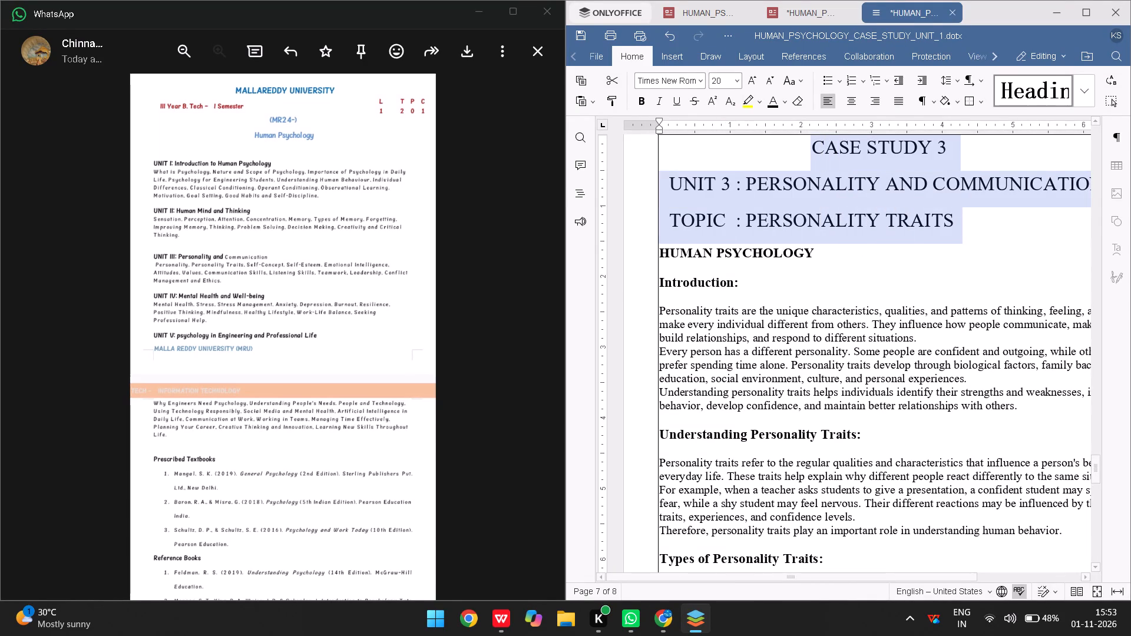
left_click(957, 83)
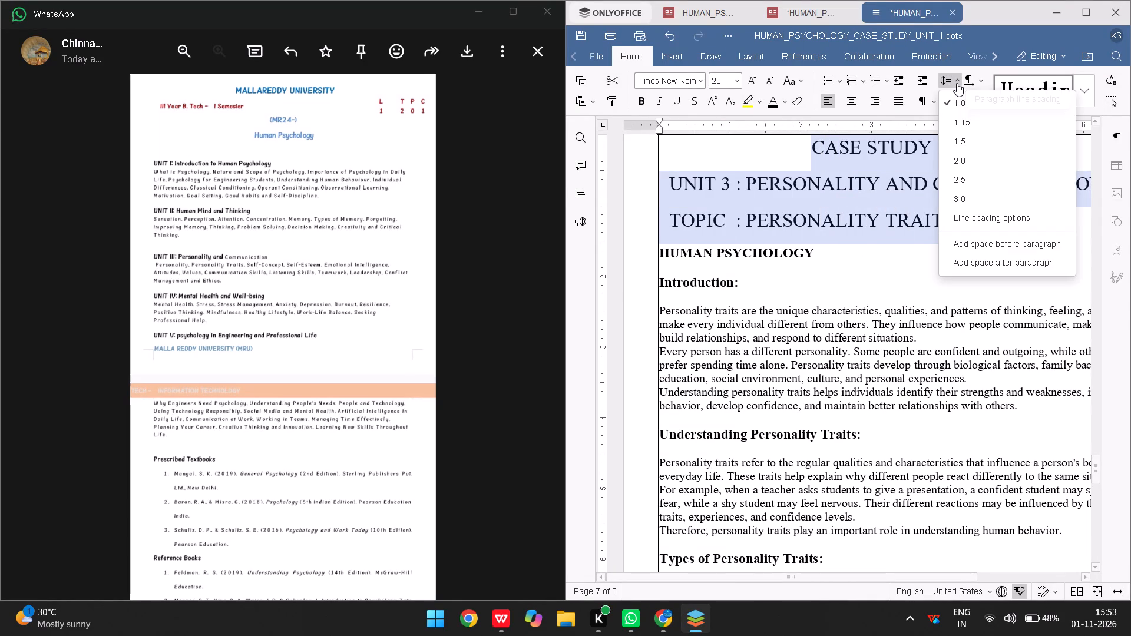
left_click(964, 104)
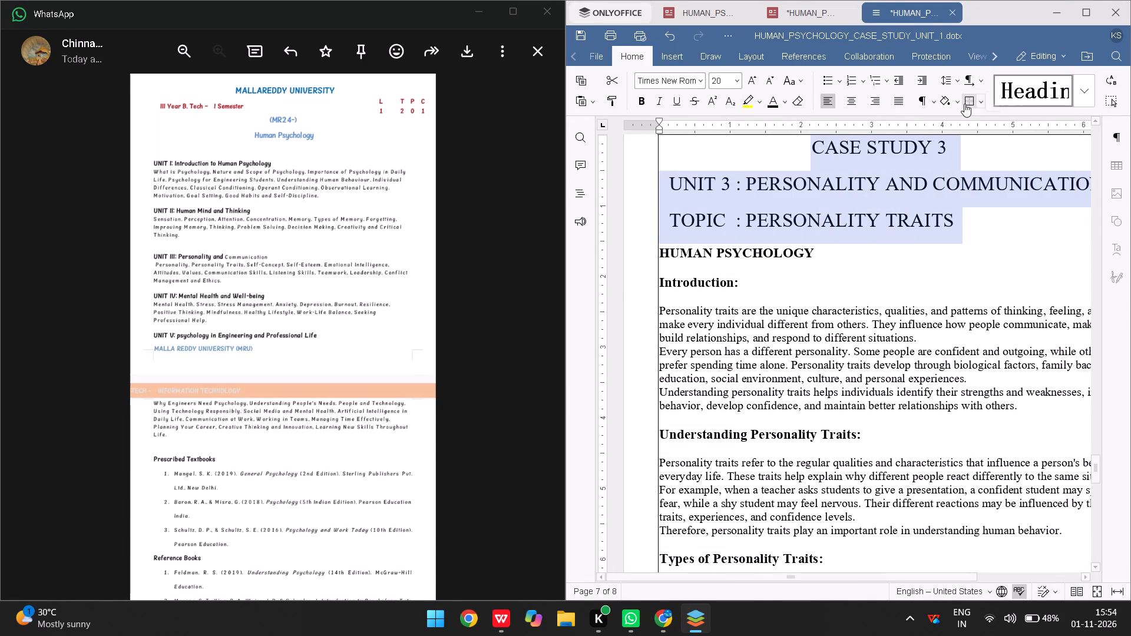
left_click(985, 244)
scroll(985, 244, "up", 3)
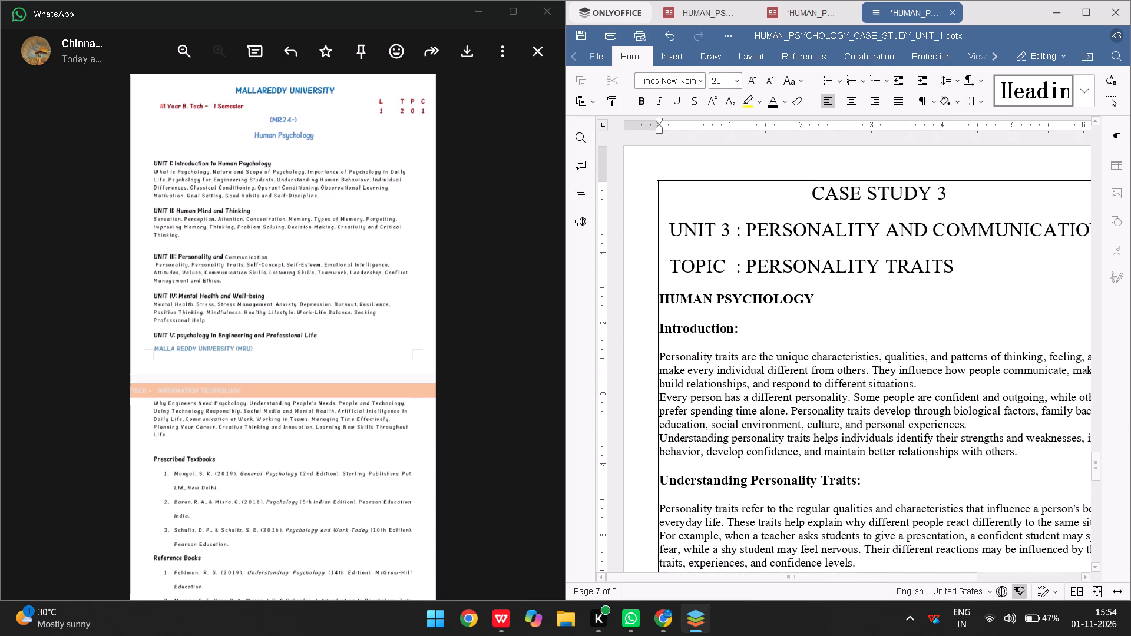
Apply left alignment to the TOPIC : PERSONALITY TRAITS line.
left_click(831, 102)
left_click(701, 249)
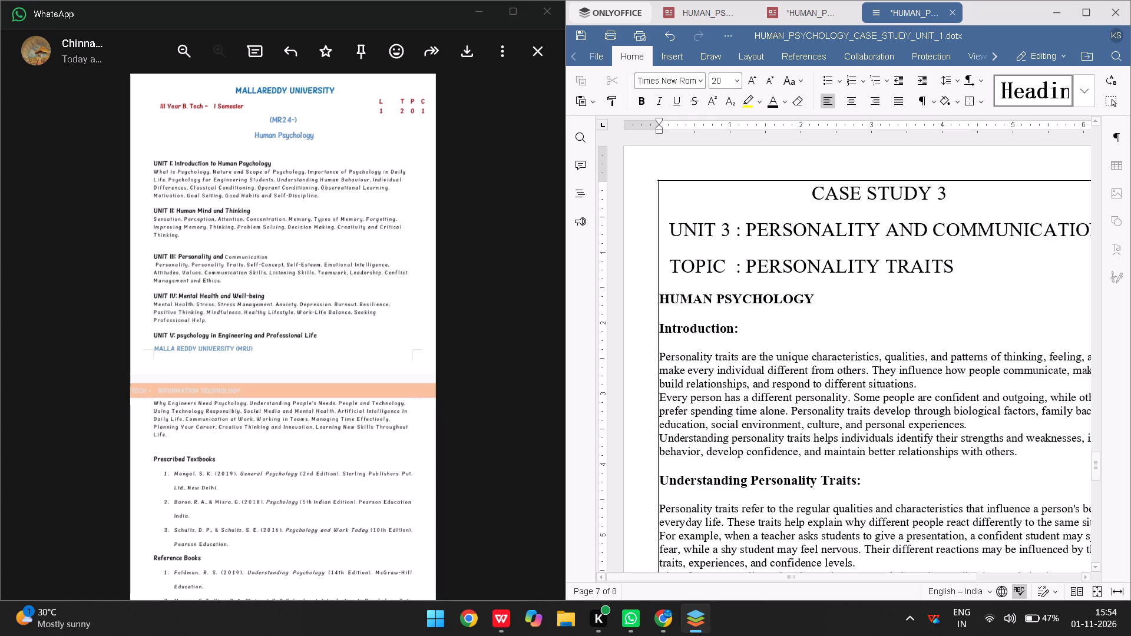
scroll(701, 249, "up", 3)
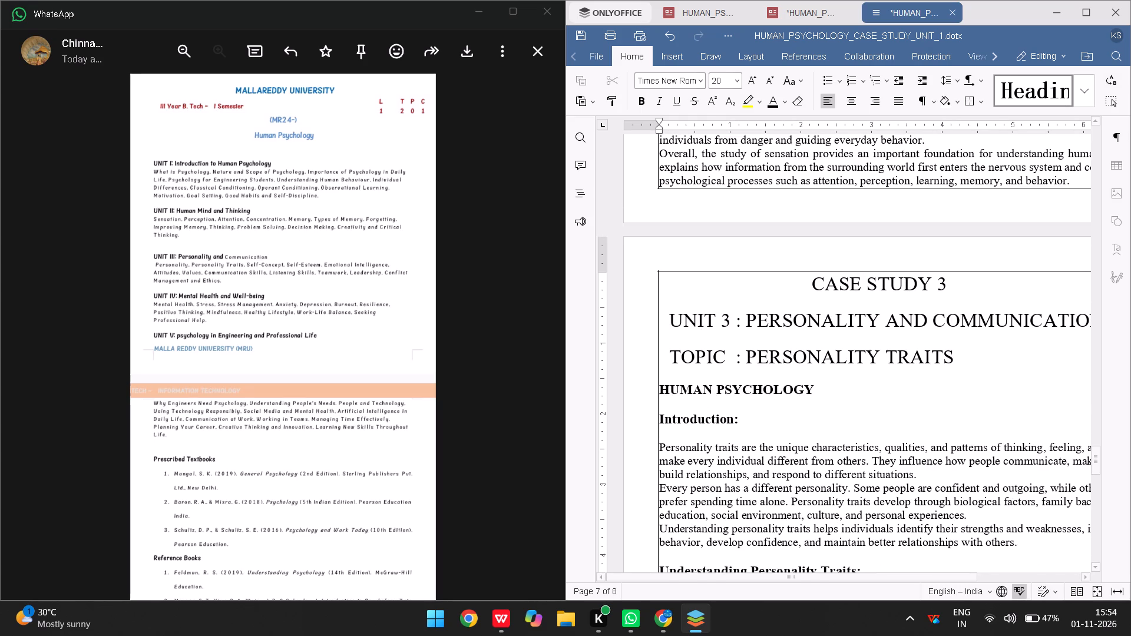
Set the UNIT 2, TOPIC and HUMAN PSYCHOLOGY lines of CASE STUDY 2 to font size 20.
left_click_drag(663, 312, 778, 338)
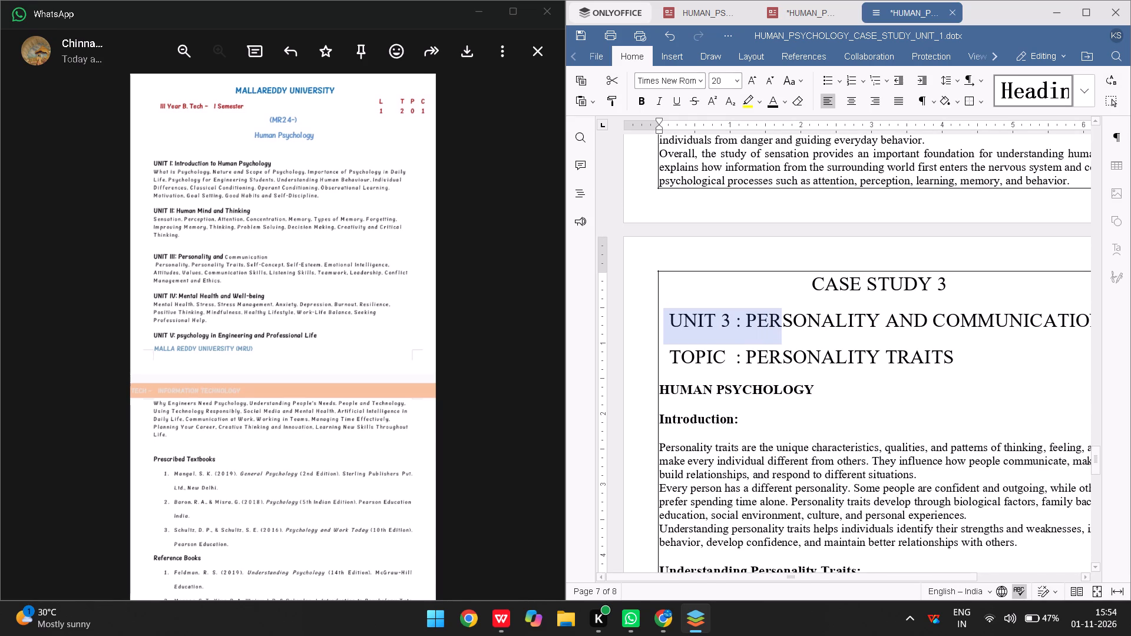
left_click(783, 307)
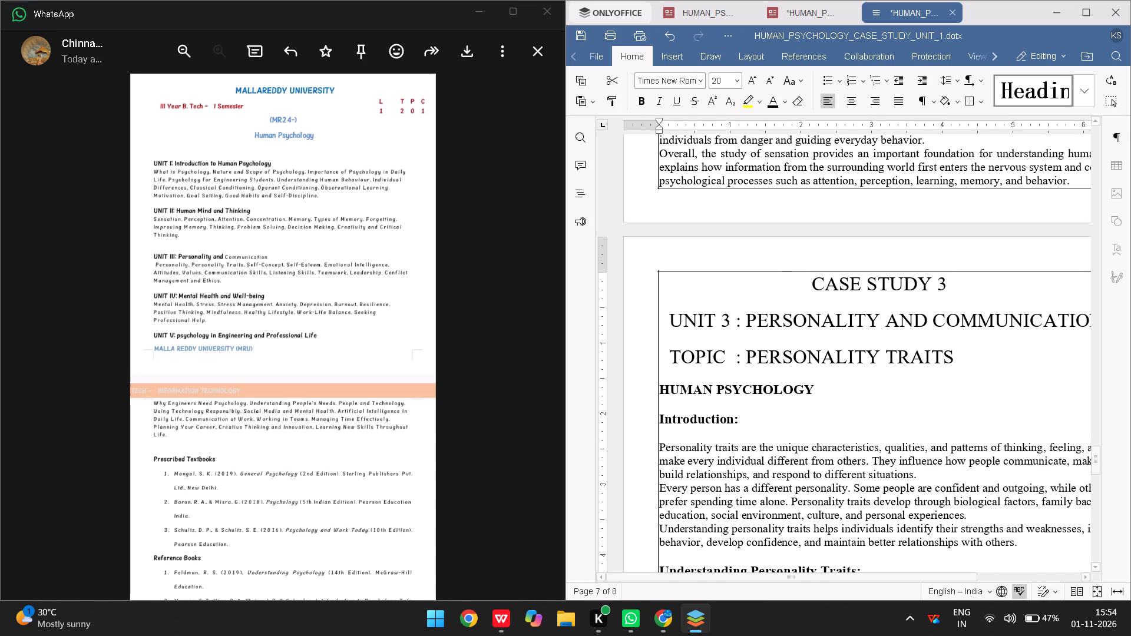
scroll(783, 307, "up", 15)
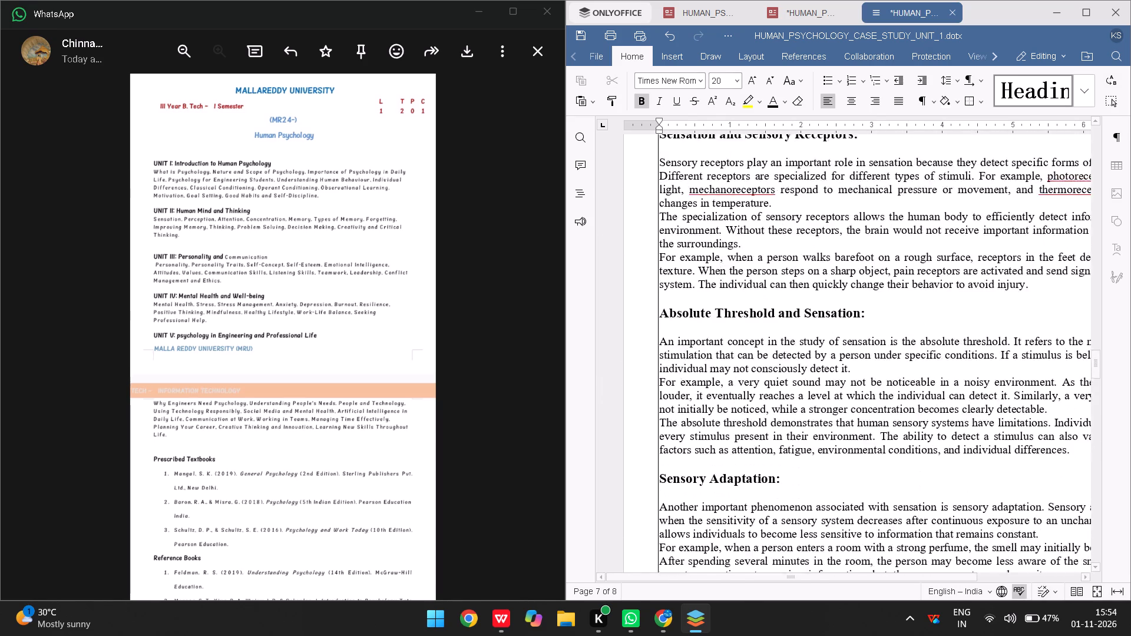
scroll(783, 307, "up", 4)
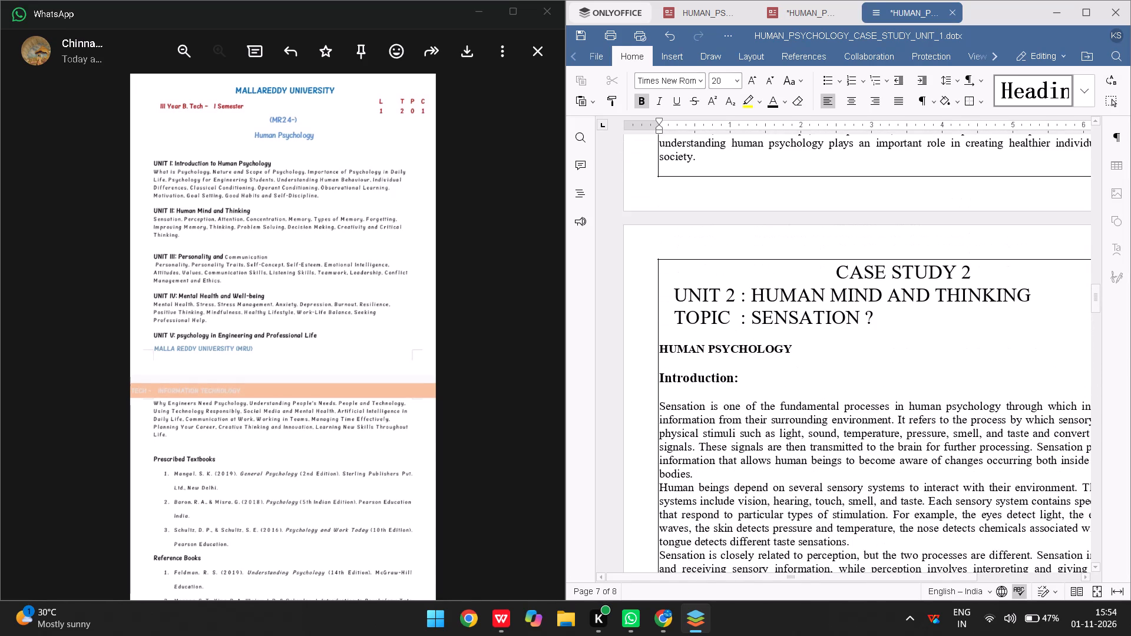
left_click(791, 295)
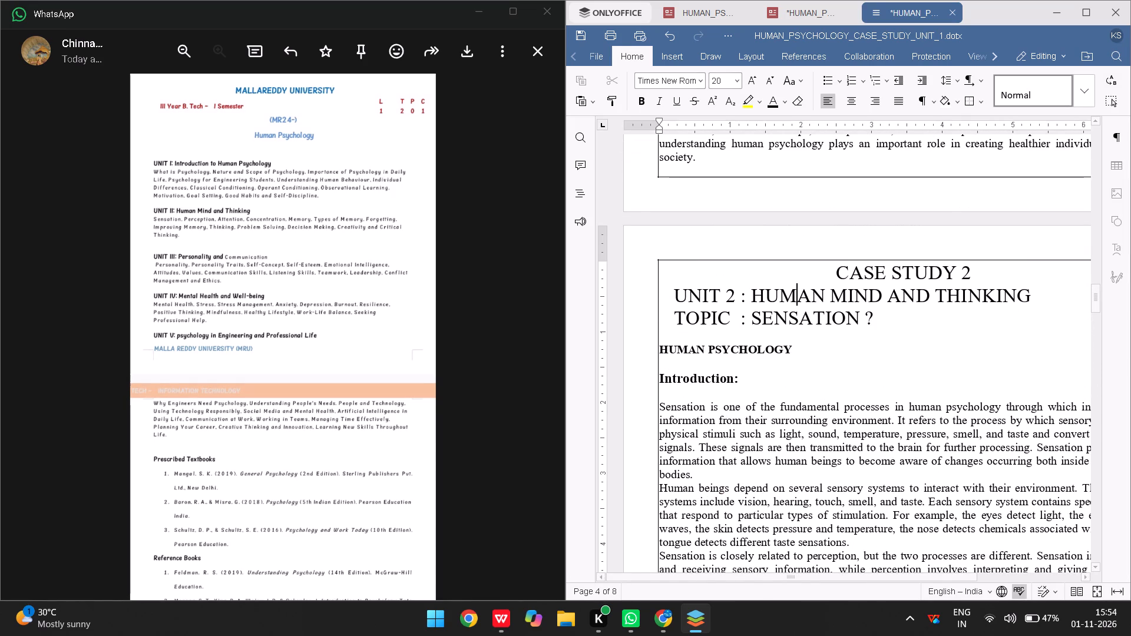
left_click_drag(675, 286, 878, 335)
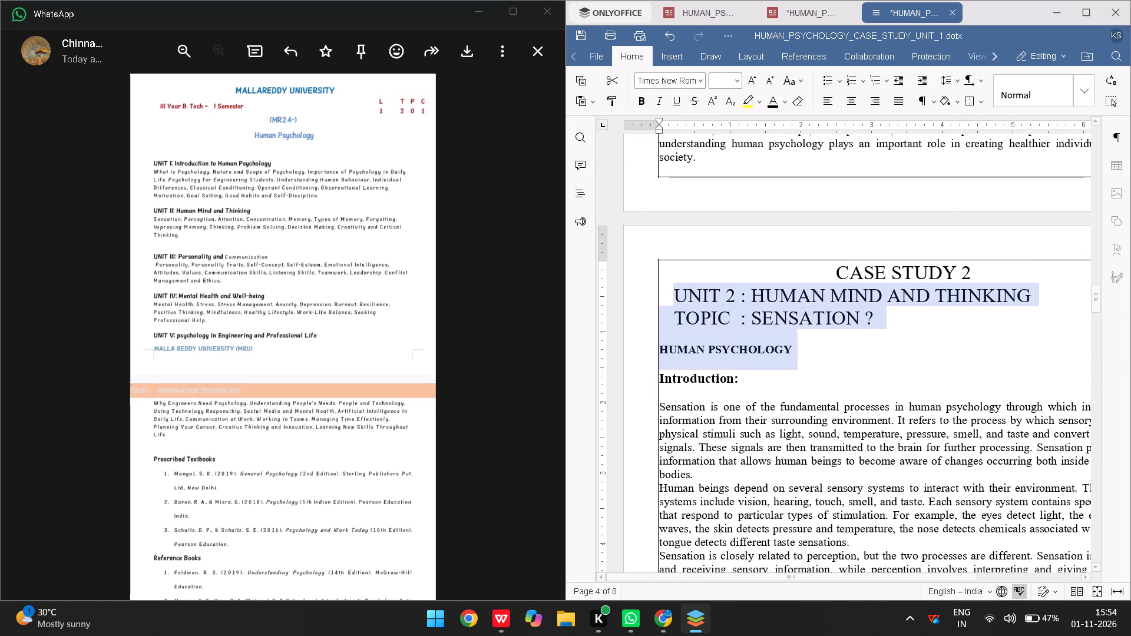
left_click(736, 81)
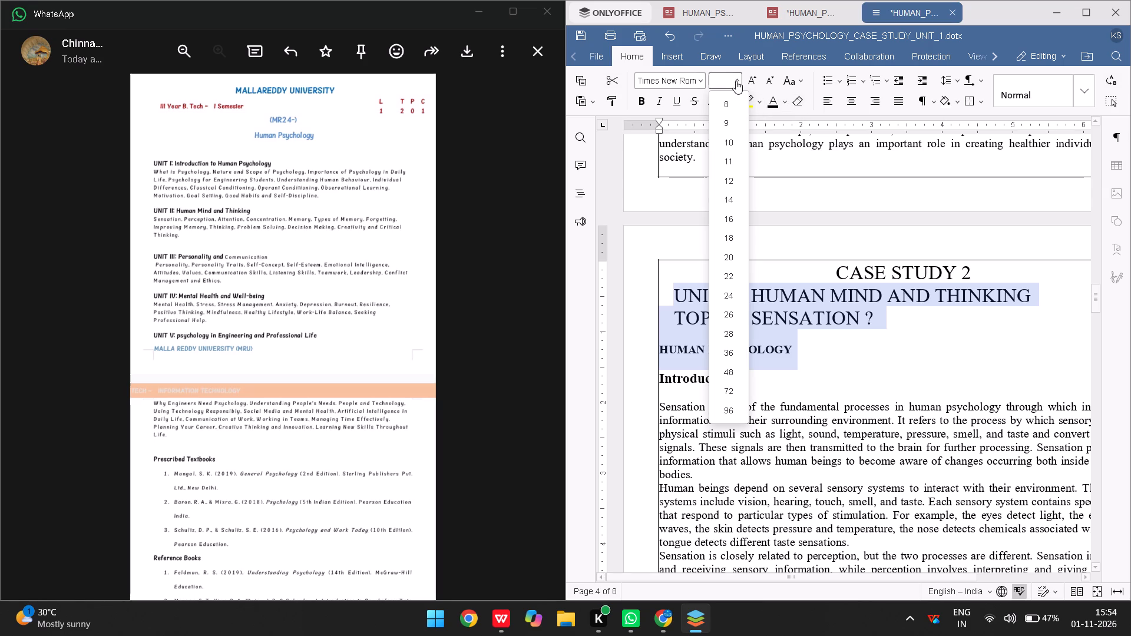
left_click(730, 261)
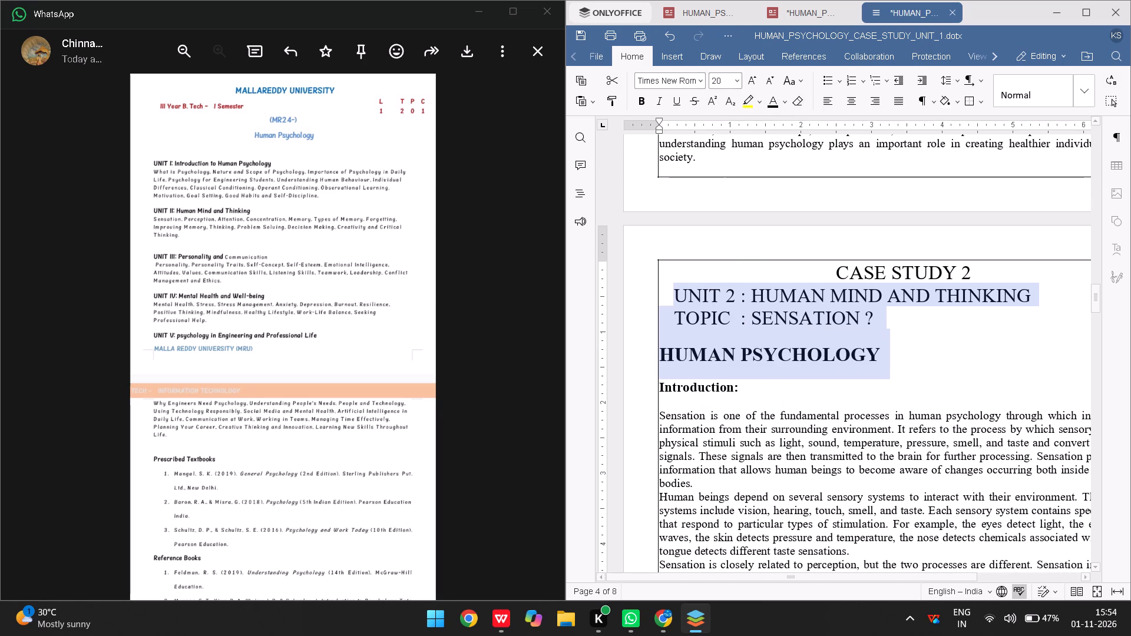
Set the HUMAN PSYCHOLOGY heading under the CASE STUDY 2 title lines to font size 14.
left_click(889, 347)
left_click_drag(889, 347, 663, 379)
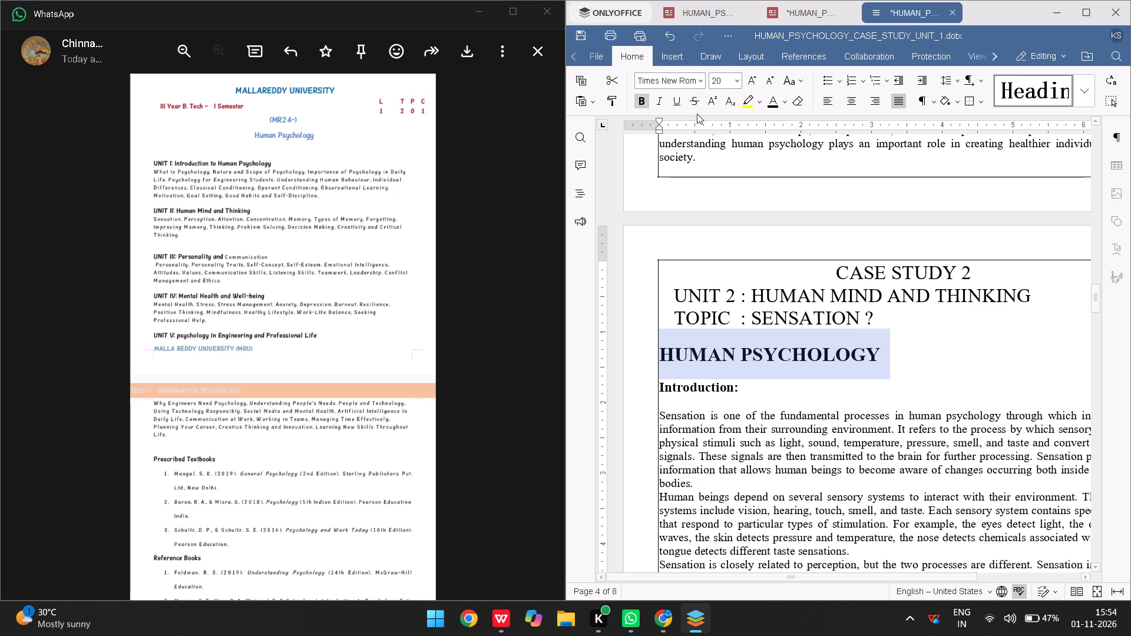
left_click(733, 82)
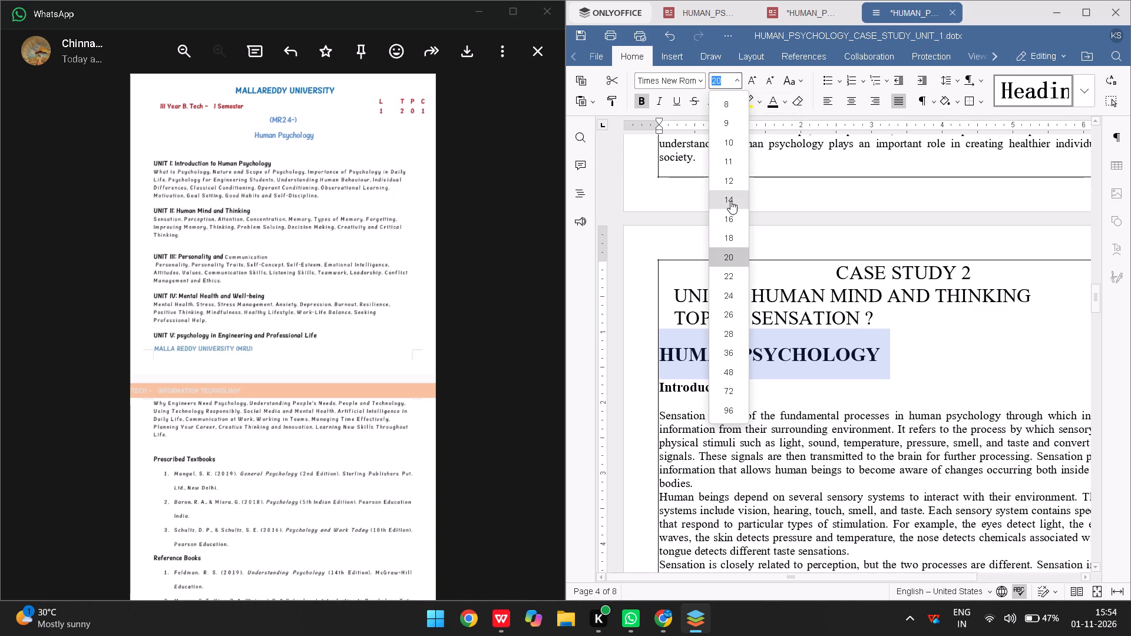
left_click(730, 201)
left_click(882, 365)
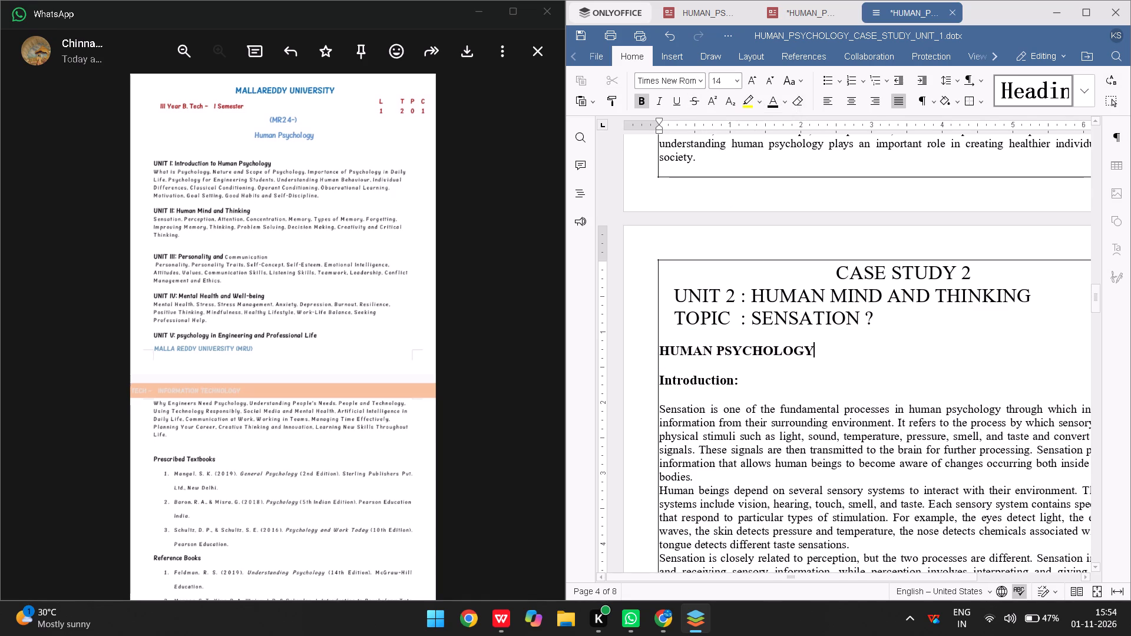
Replace the three CASE STUDY 3 title lines with a copy of the CASE STUDY 2 title lines, removing the extra blank line below.
left_click_drag(879, 322, 822, 281)
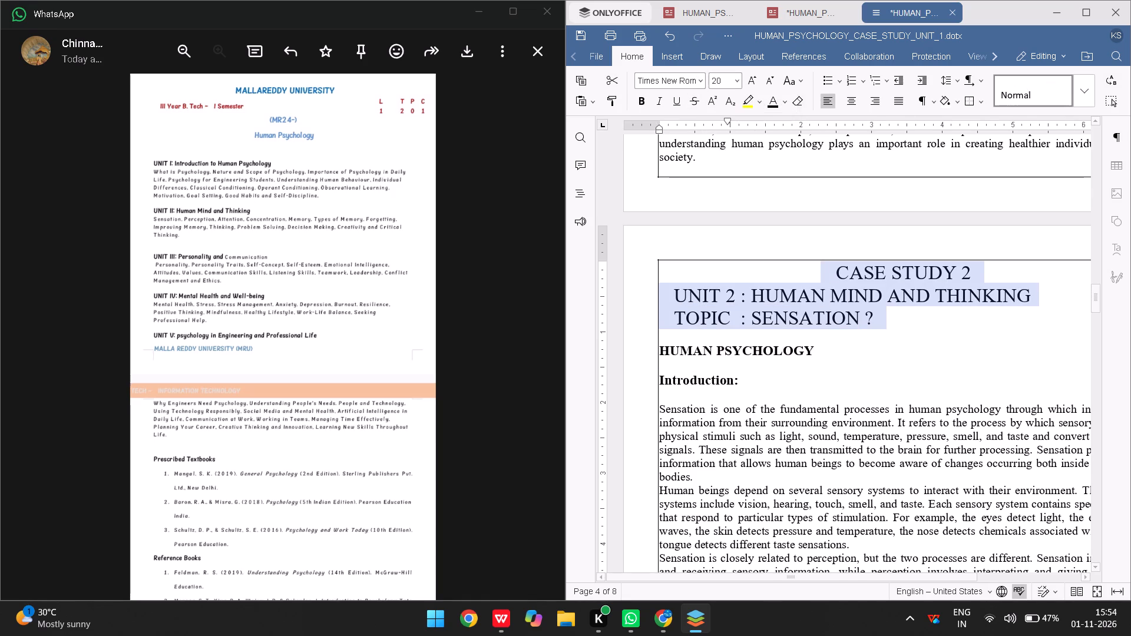
key("ctrl+c")
scroll(828, 387, "down", 7)
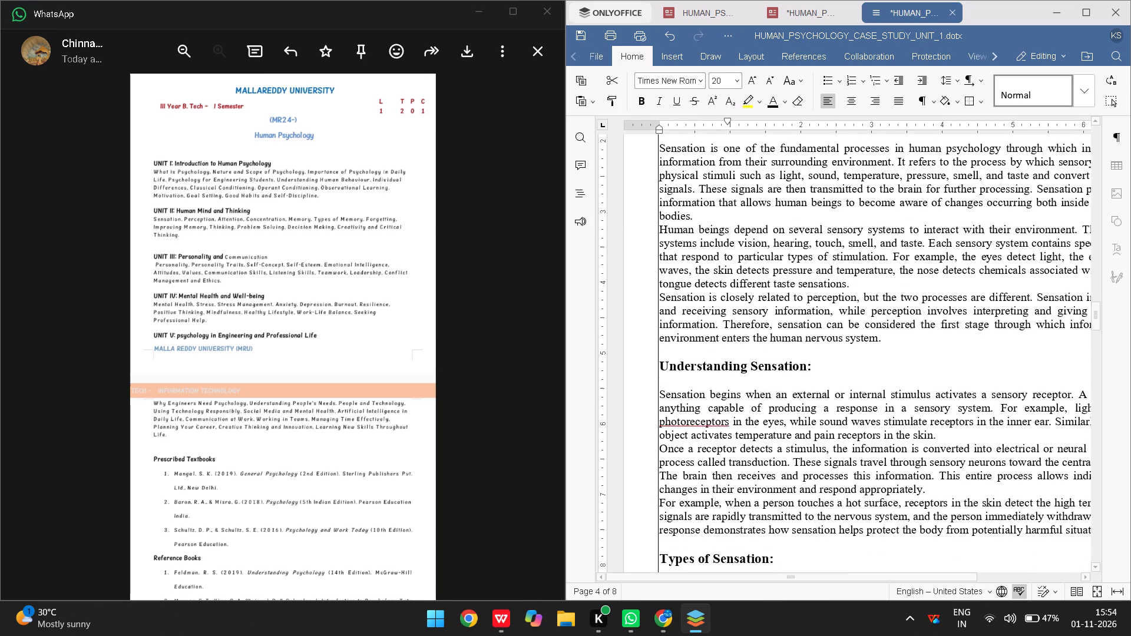
scroll(828, 387, "down", 14)
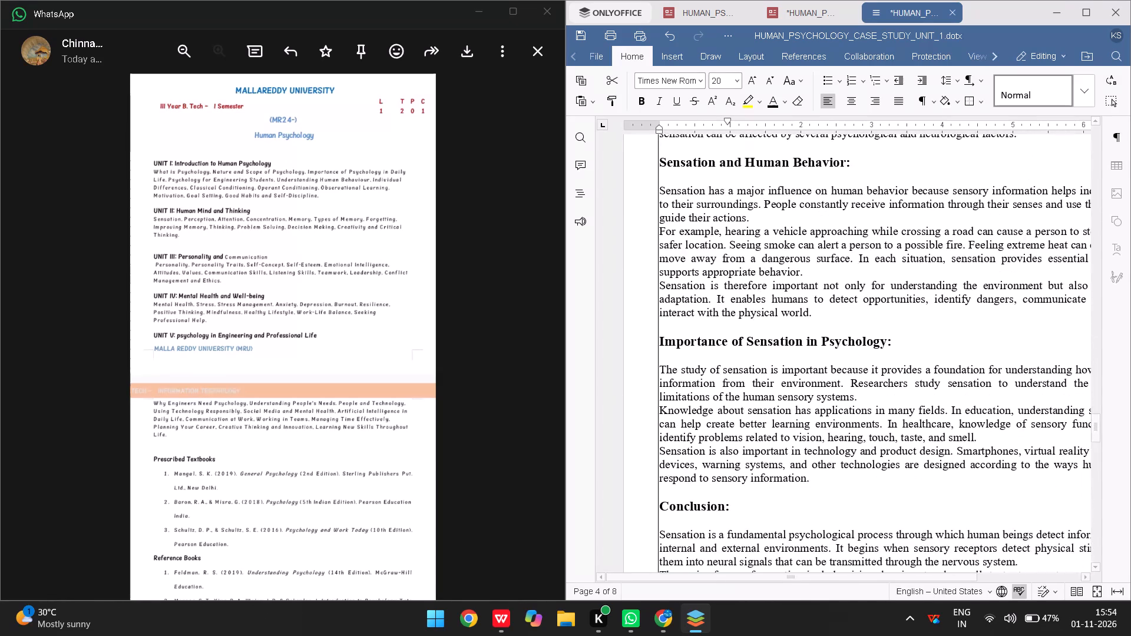
scroll(828, 387, "down", 3)
left_click_drag(962, 352, 808, 281)
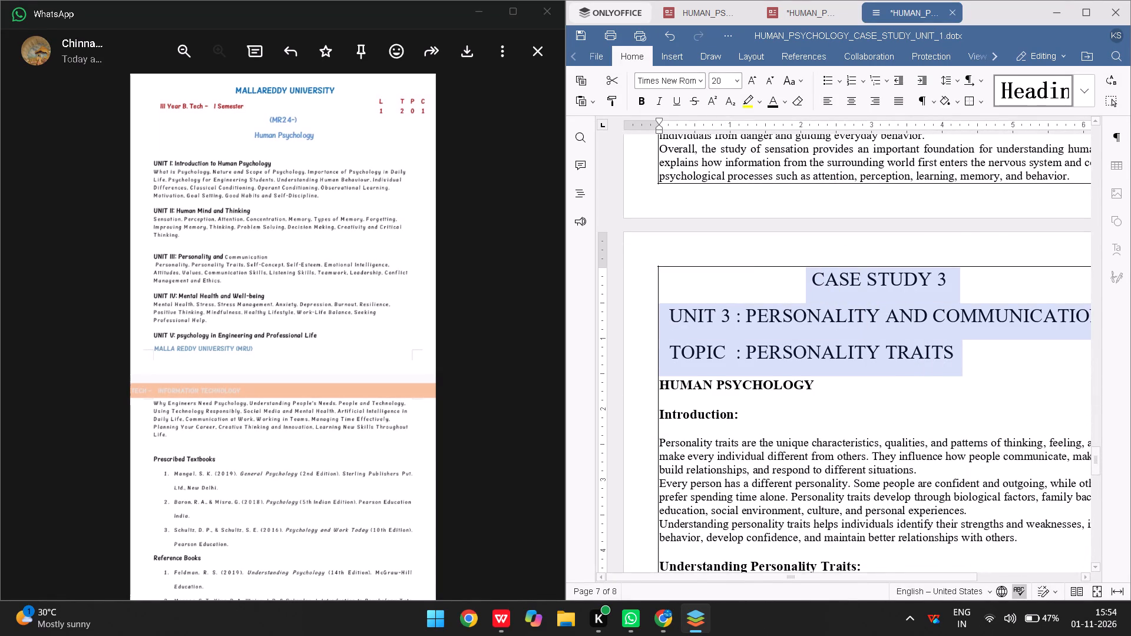
key("ctrl+v")
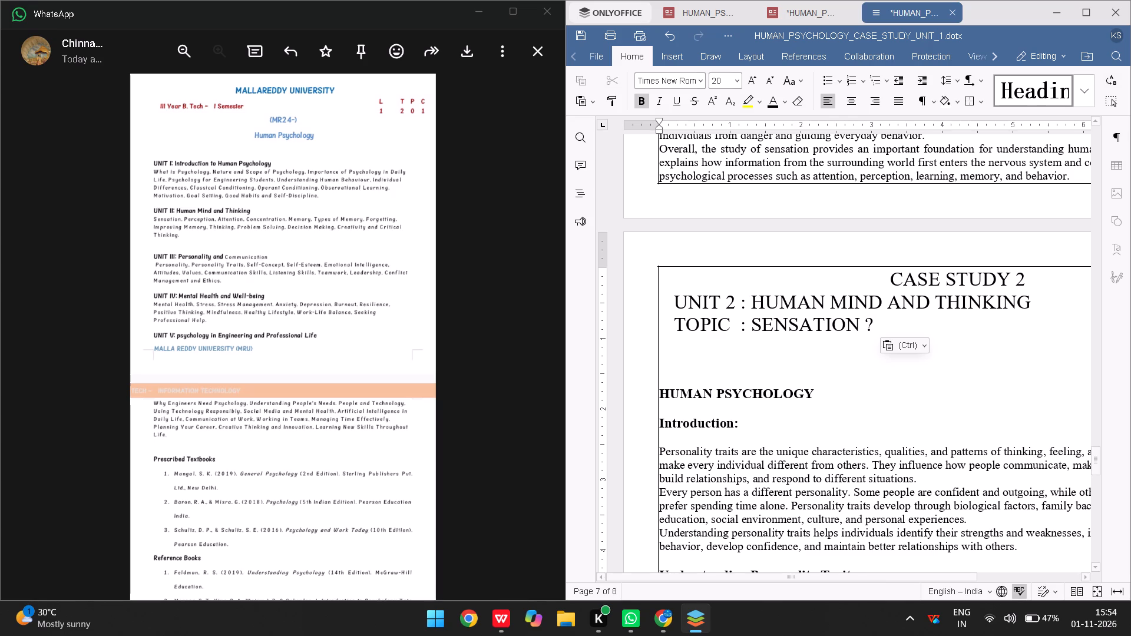
key("BackSpace")
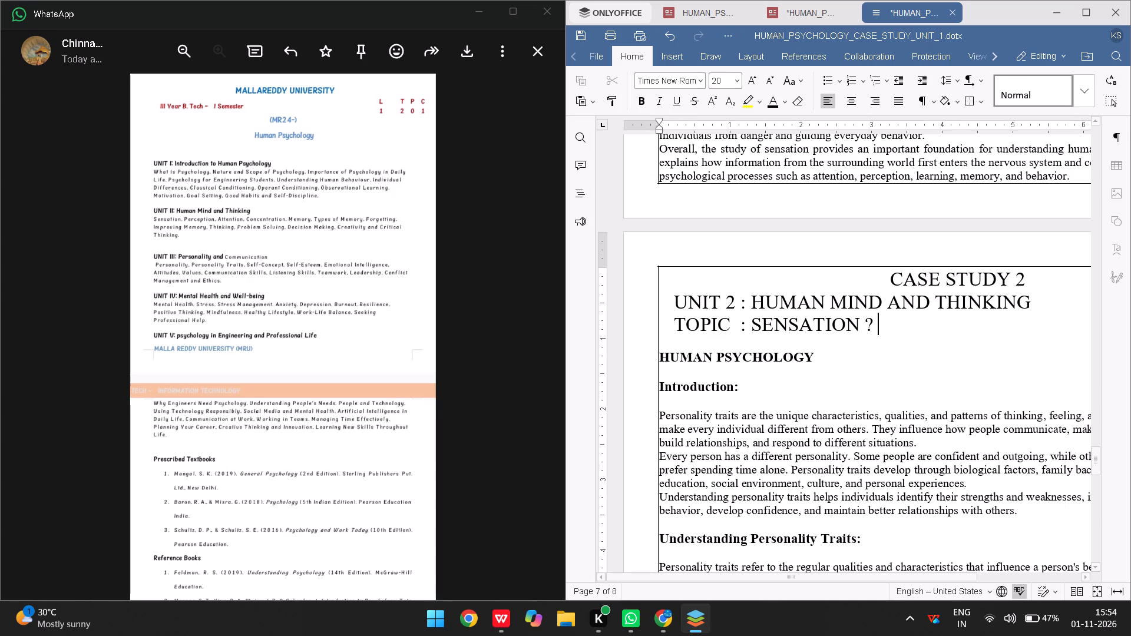
Change the case study number in the pasted title above the personality traits text to 3.
left_click(1027, 280)
key("BackSpace")
key("3")
Replace the unit name HUMAN MIND AND THINKING under CASE STUDY 3 with PERSONALITY AND COMMUNICATION.
left_click(1037, 304)
key("BackSpace")
key("BackSpace")
key("BackSpace")
key("BackSpace")
key("BackSpace")
key("BackSpace")
key("BackSpace")
key("BackSpace")
key("BackSpace")
key("BackSpace")
key("BackSpace")
key("BackSpace")
key("BackSpace")
key("BackSpace")
key("BackSpace")
key("BackSpace")
key("BackSpace")
key("BackSpace")
key("BackSpace")
key("BackSpace")
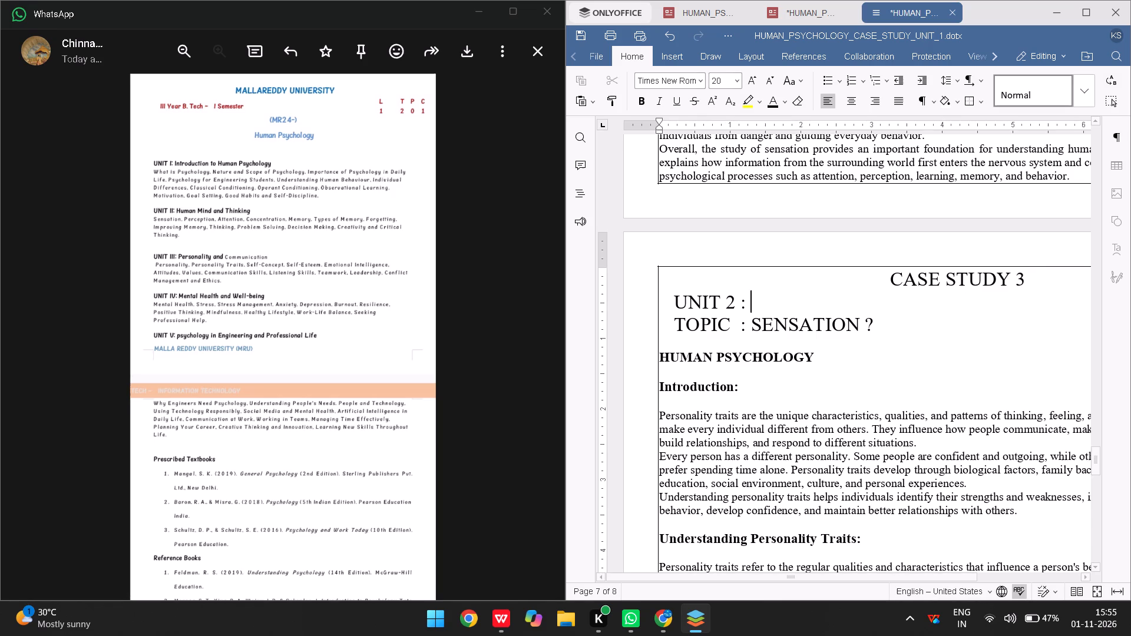
type("PER")
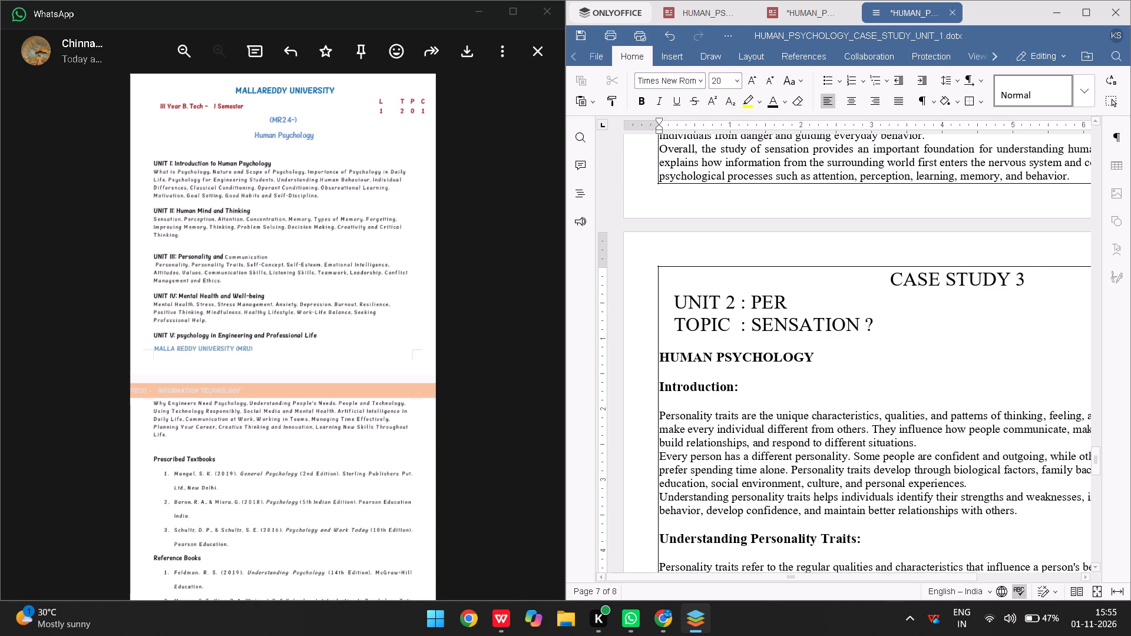
type("SON")
type("ALITY AND")
key("space")
type("TH")
key("shift+BackSpace")
key("shift+BackSpace")
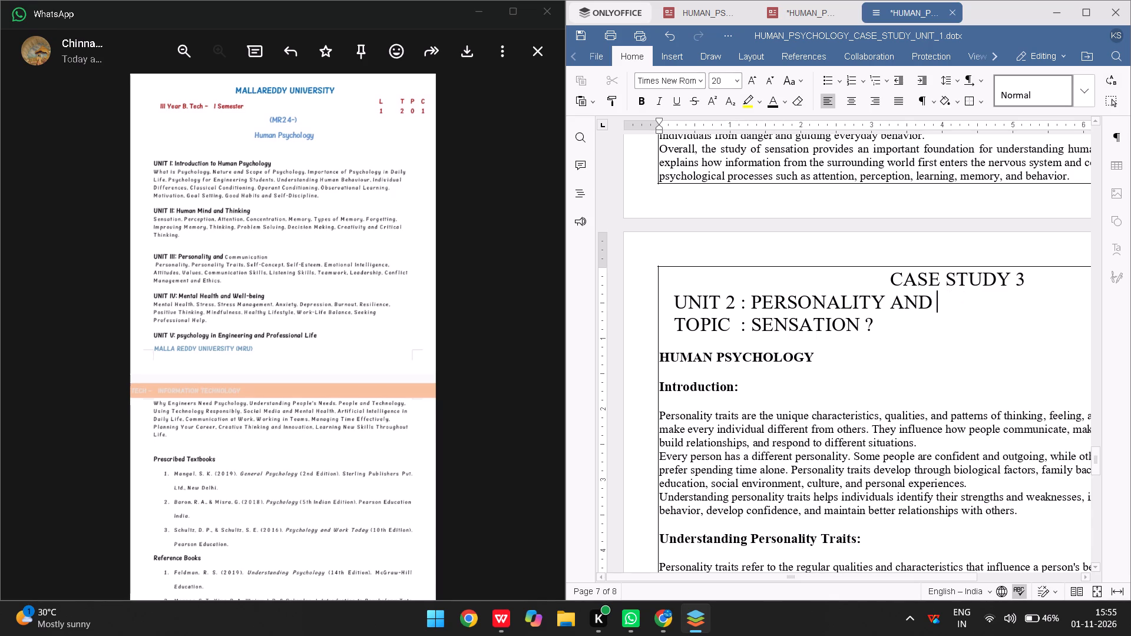
type("COMM")
type("UN")
type("ICATION")
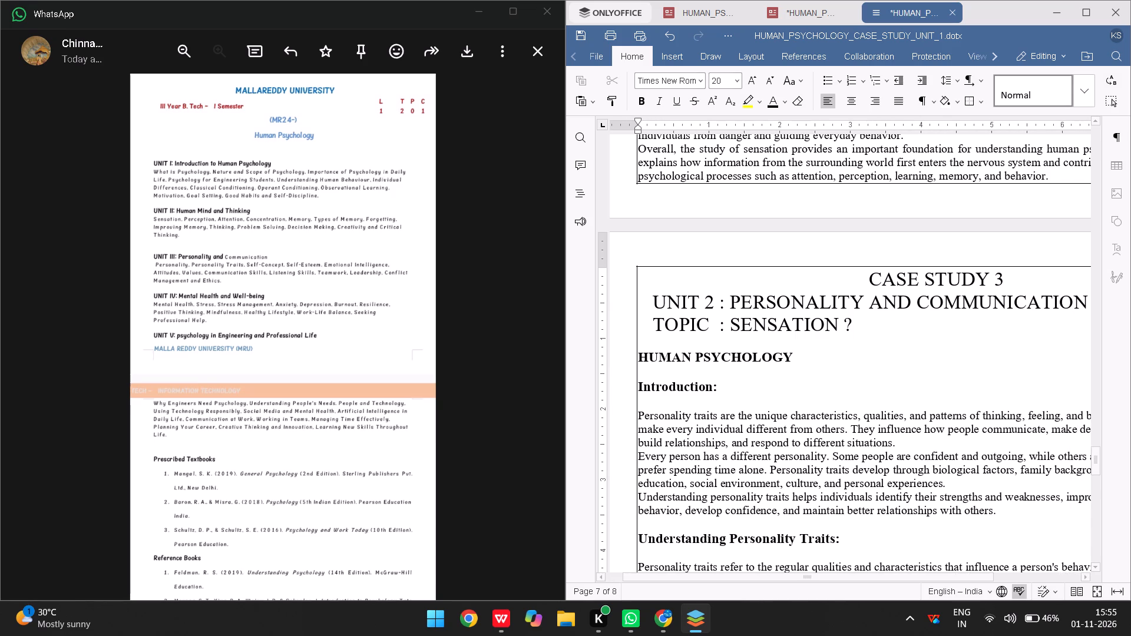
Replace SENSATION in the CASE STUDY 3 TOPIC line with PERSONALITY TRAITS, keeping a space before the question mark.
left_click(843, 324)
key("BackSpace")
key("BackSpace")
key("BackSpace")
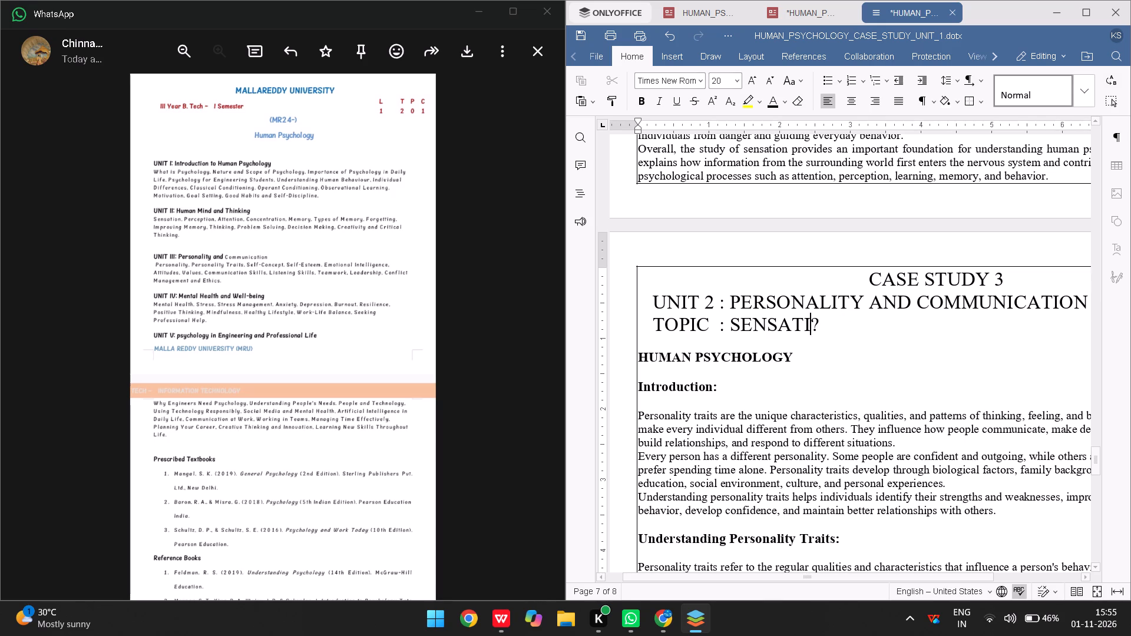
key("BackSpace")
key("BackSpace")
key("BackSpace")
key("BackSpace")
key("BackSpace")
key("BackSpace")
key("BackSpace")
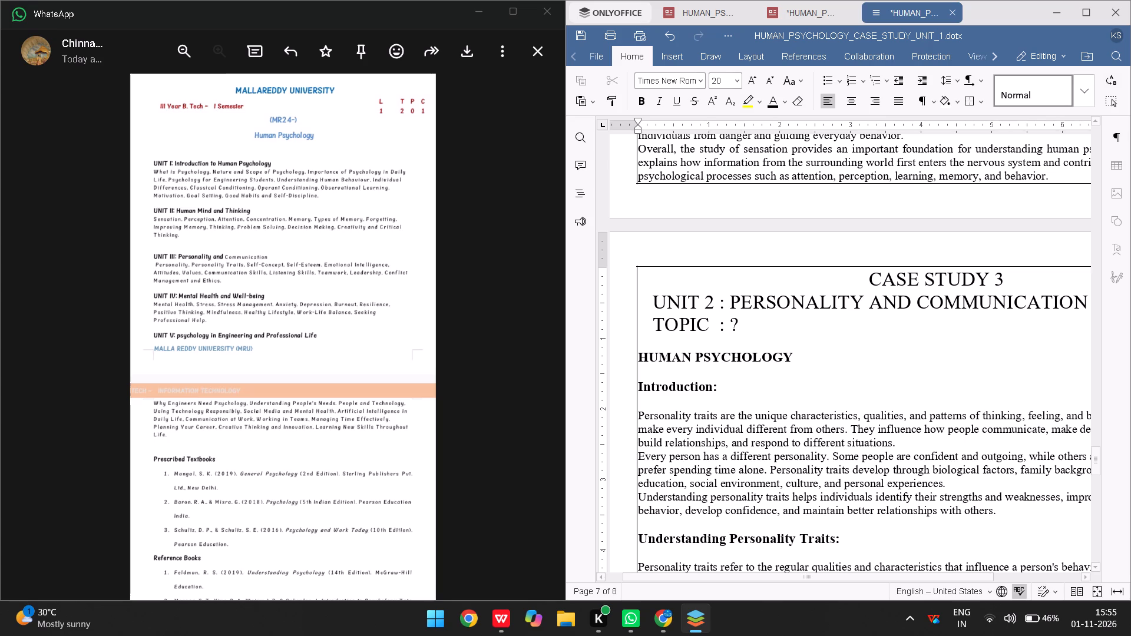
type("PER")
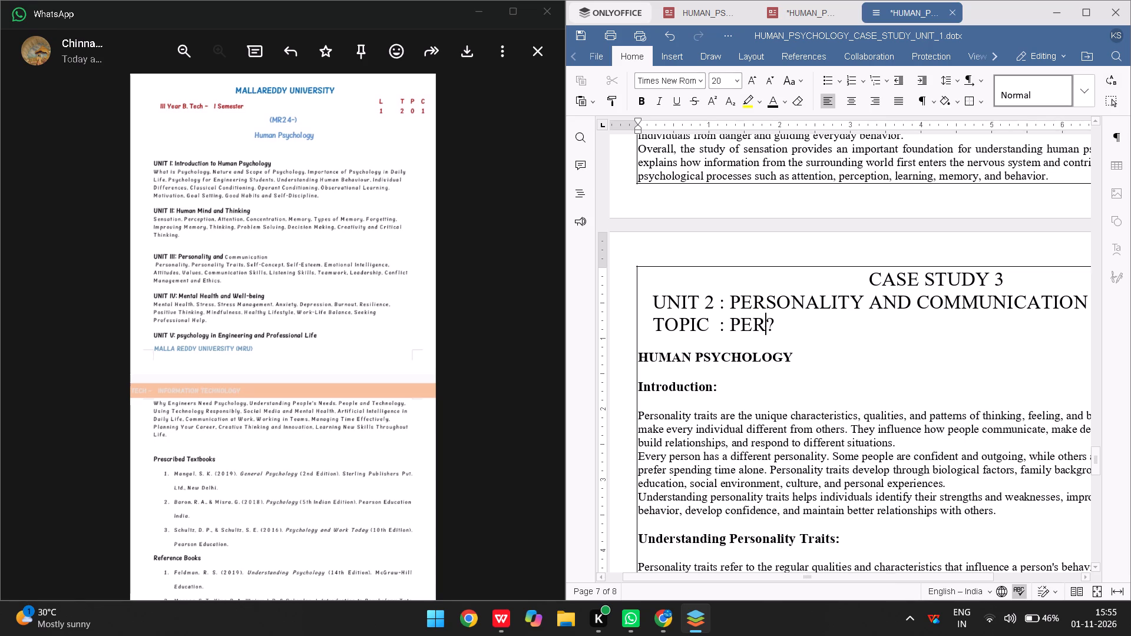
type("SON")
type("ALITY")
key("space")
type("TRAITS")
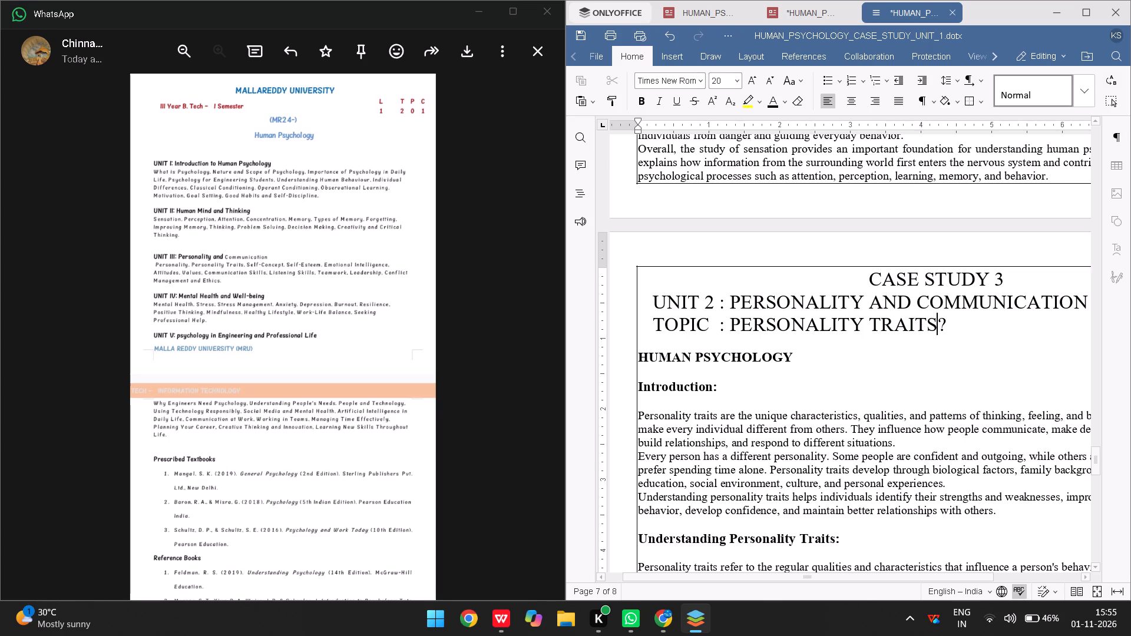
key("space")
Change the unit number in the CASE STUDY 3 title lines to 3.
left_click(713, 302)
key("BackSpace")
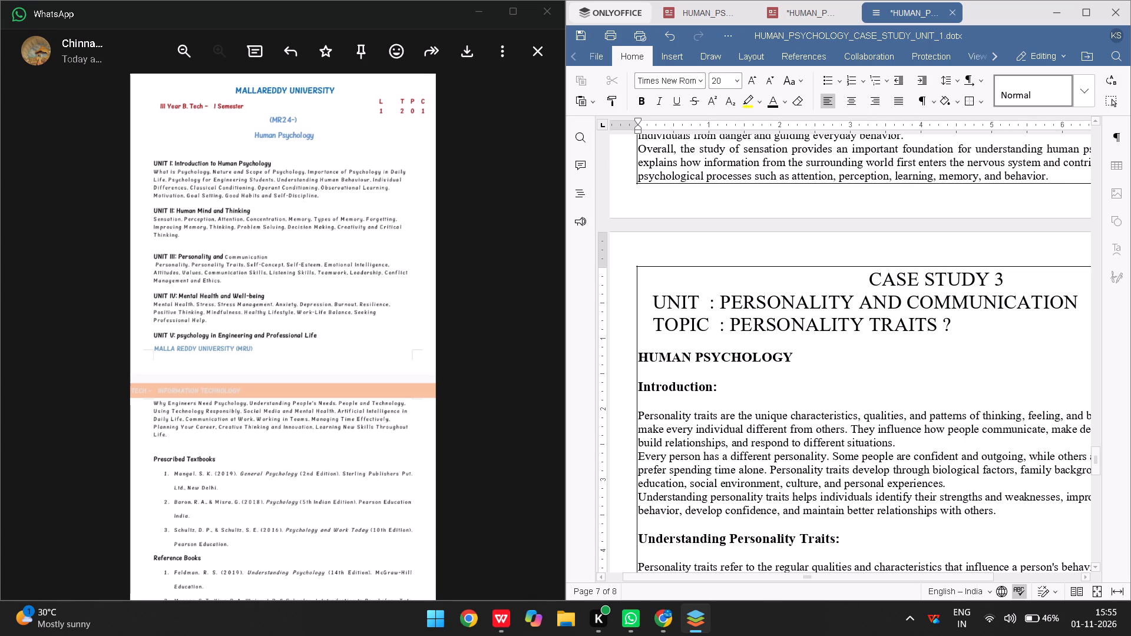
key("3")
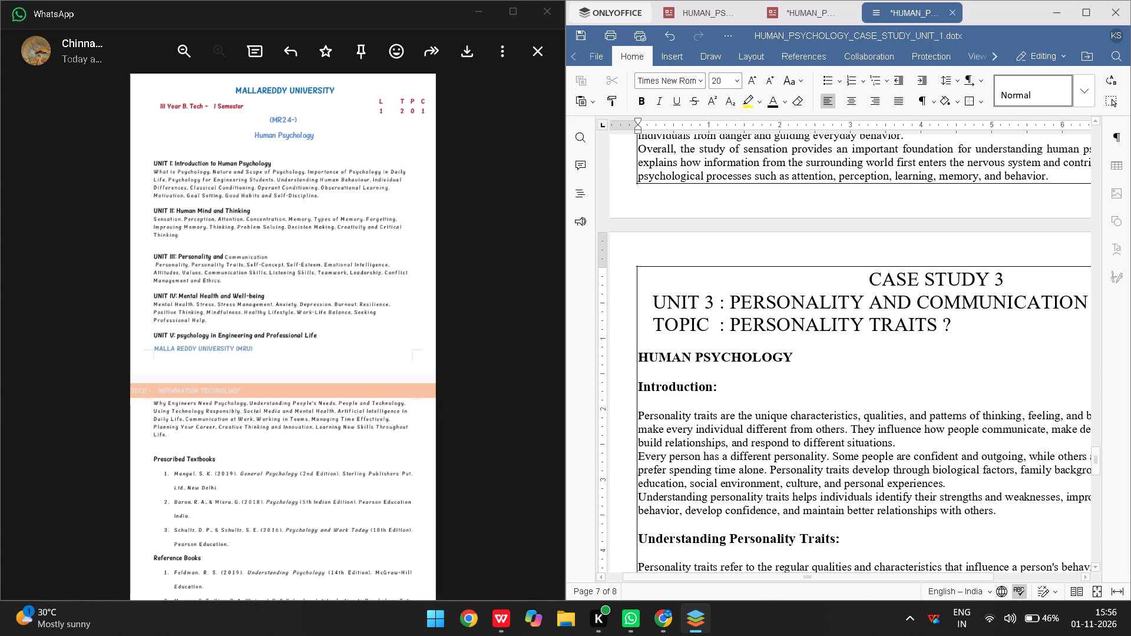
Compare the CASE STUDY 2 title lines with those of CASE STUDY 3, and review the personality traits text through its conclusion.
scroll(832, 367, "up", 11)
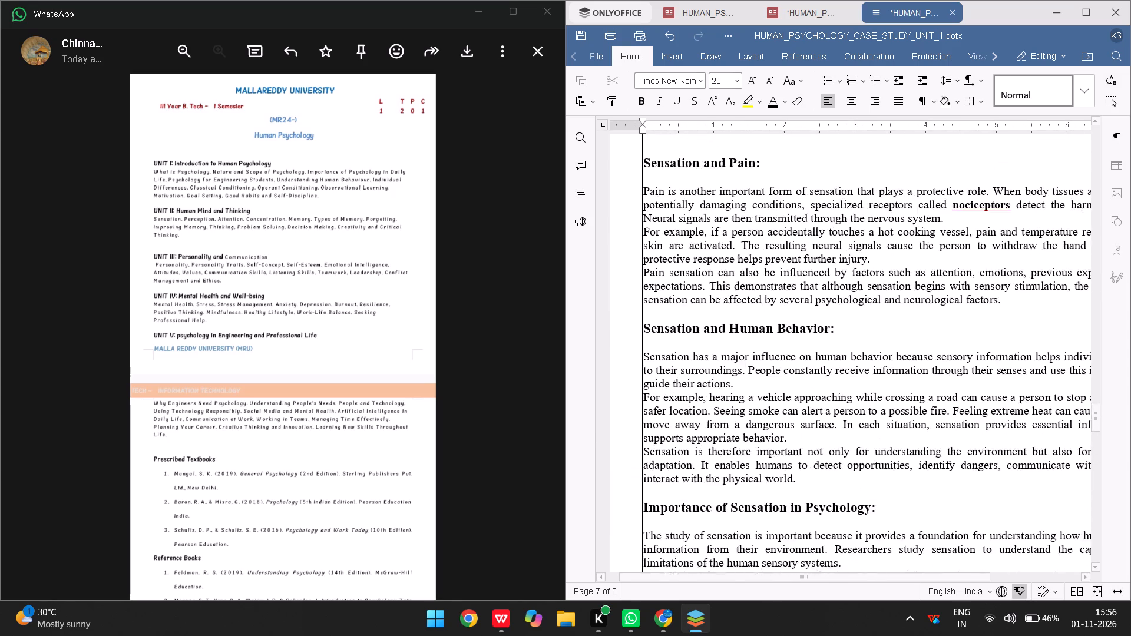
scroll(832, 367, "up", 6)
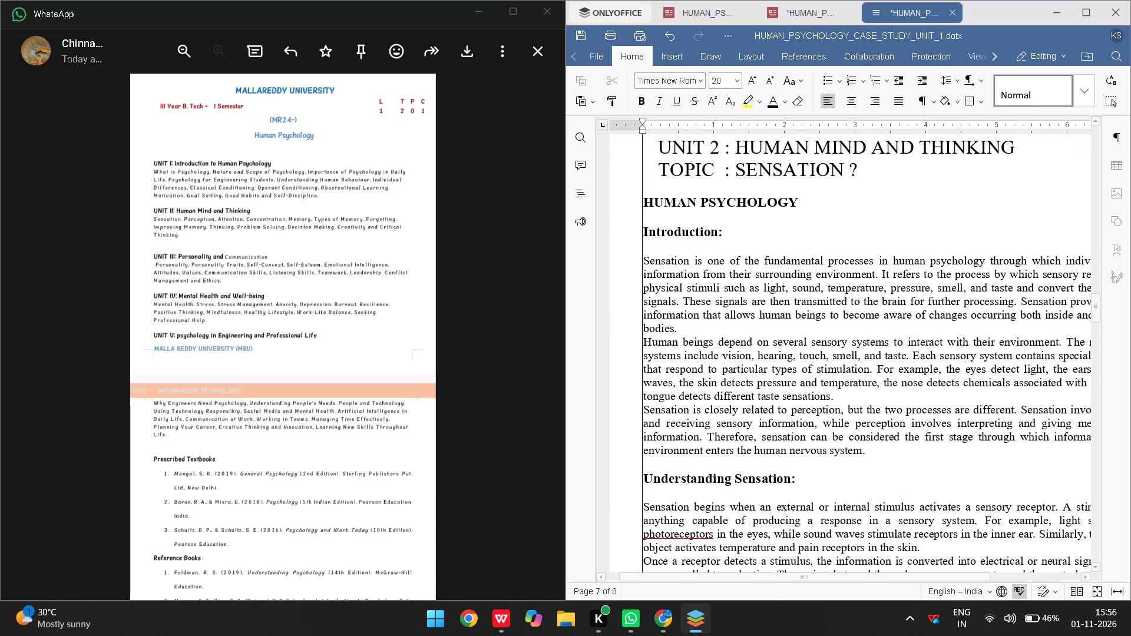
scroll(832, 367, "up", 3)
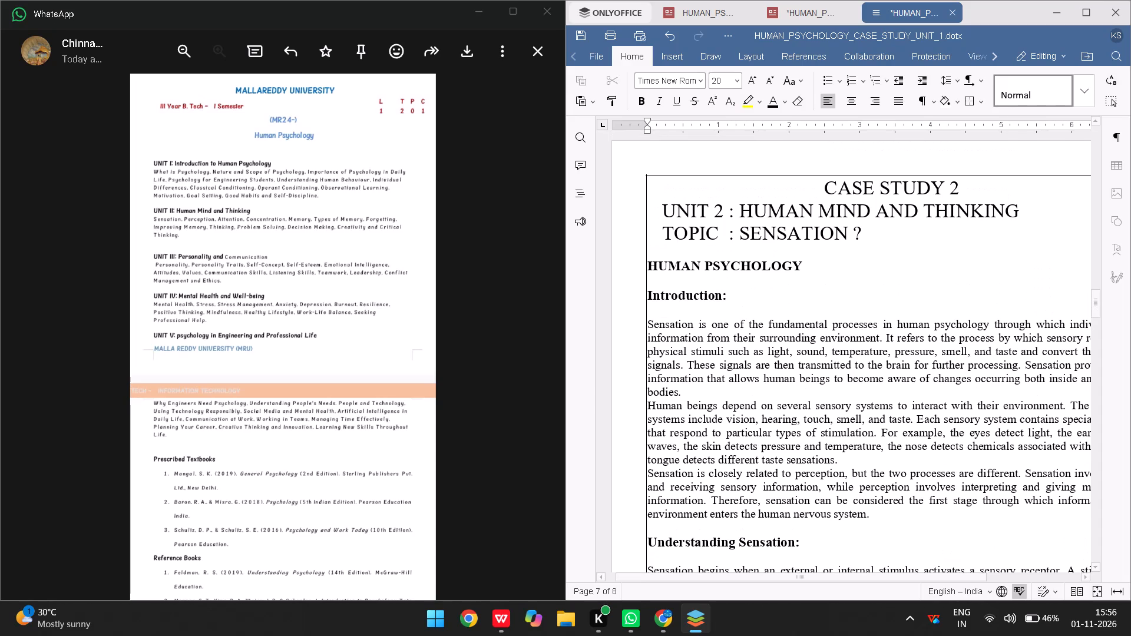
scroll(832, 367, "down", 9)
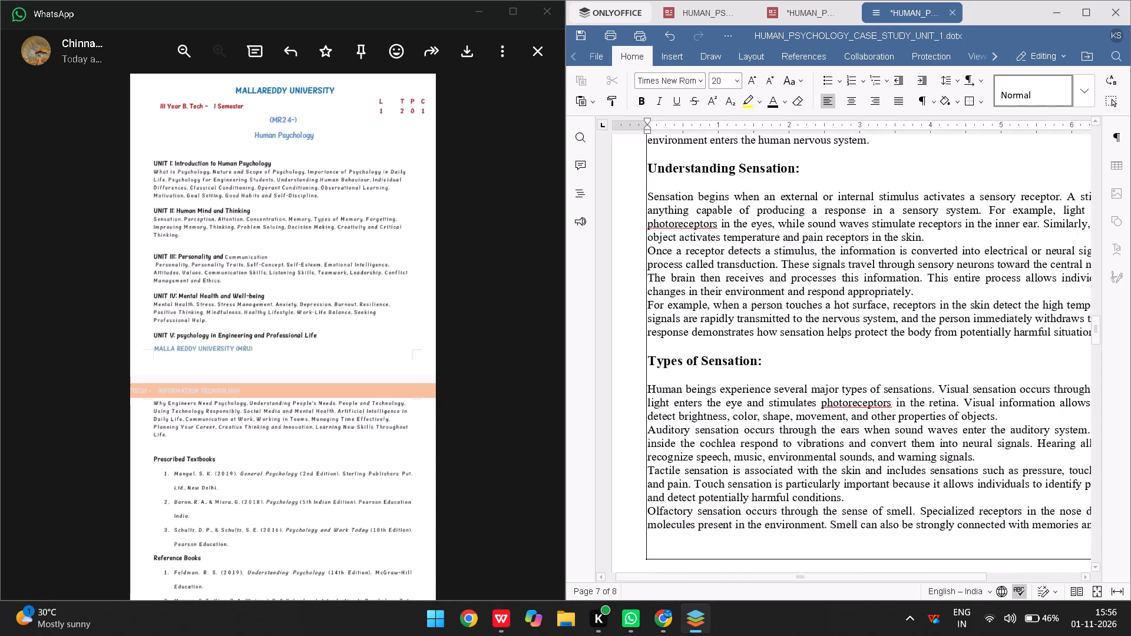
scroll(832, 367, "down", 11)
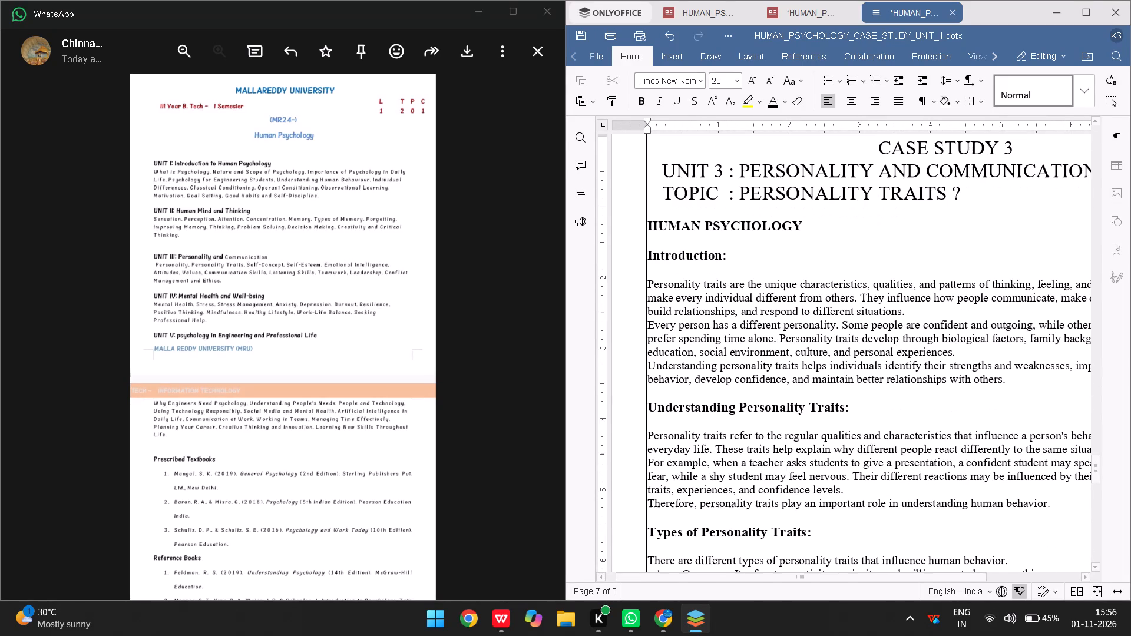
scroll(832, 367, "down", 9)
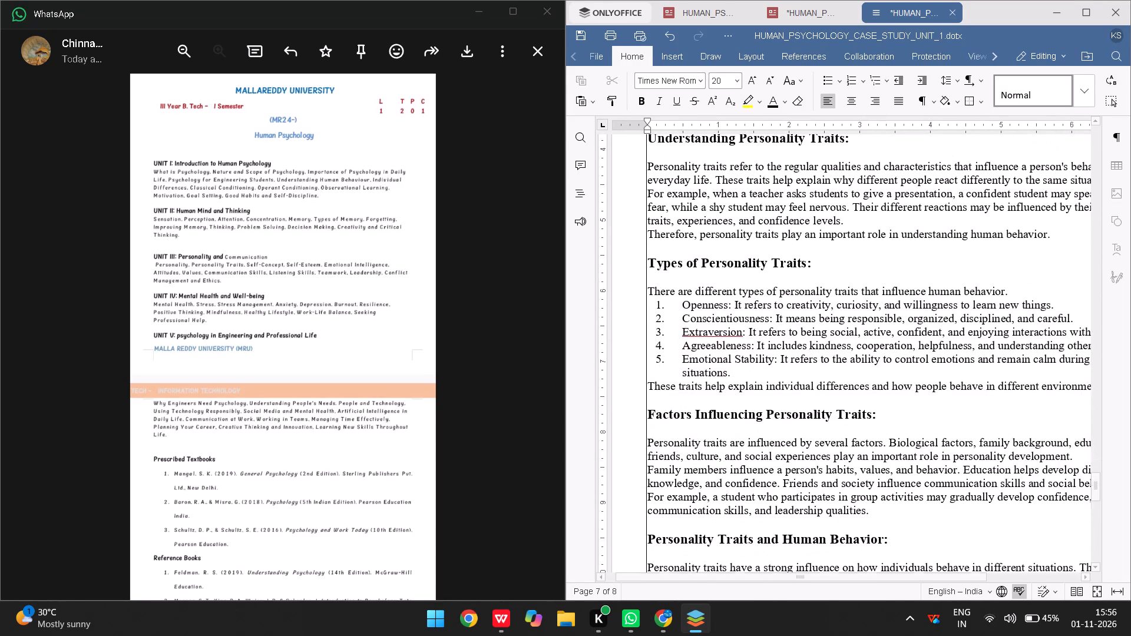
scroll(832, 367, "down", 5)
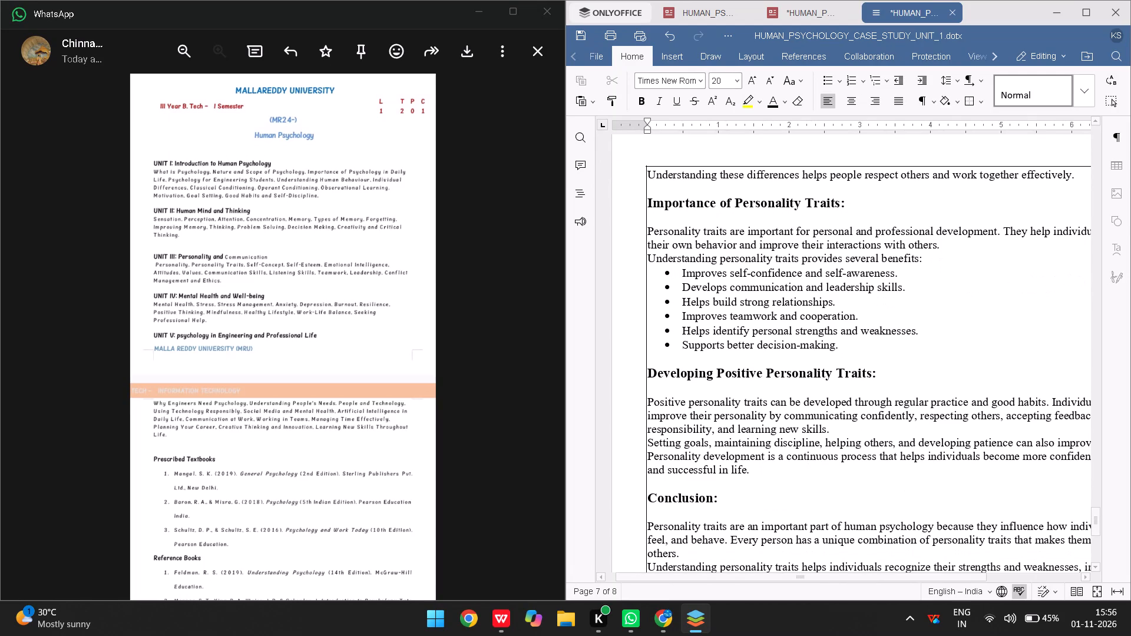
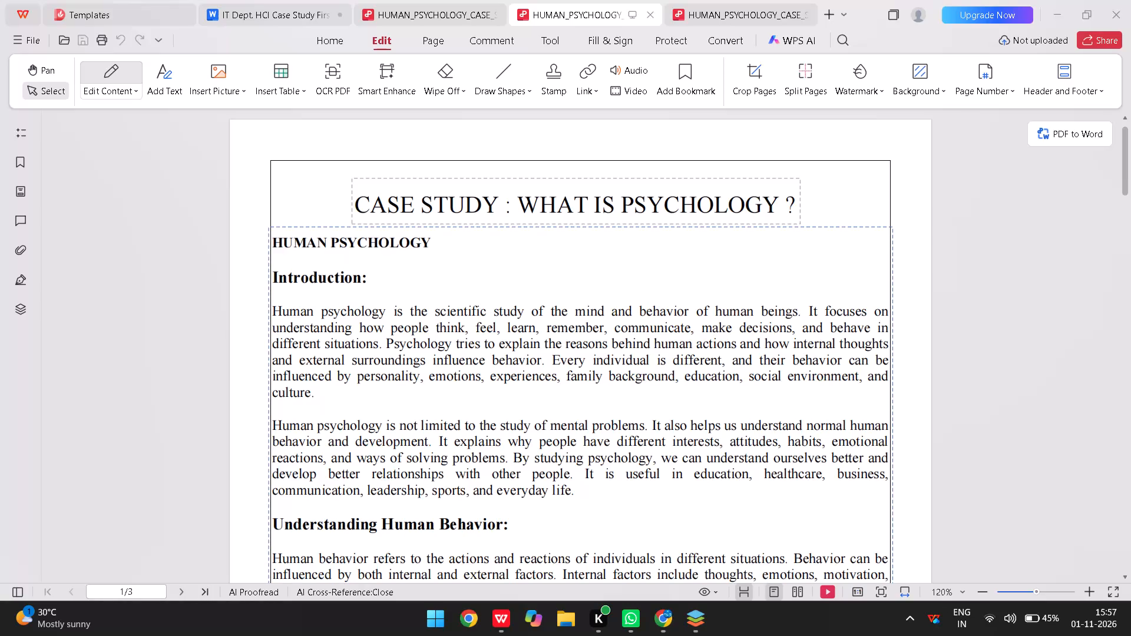
View the front page of the IT Dept. HCI Case Study document in WPS Office.
scroll(716, 294, "up", 2)
left_click(581, 250)
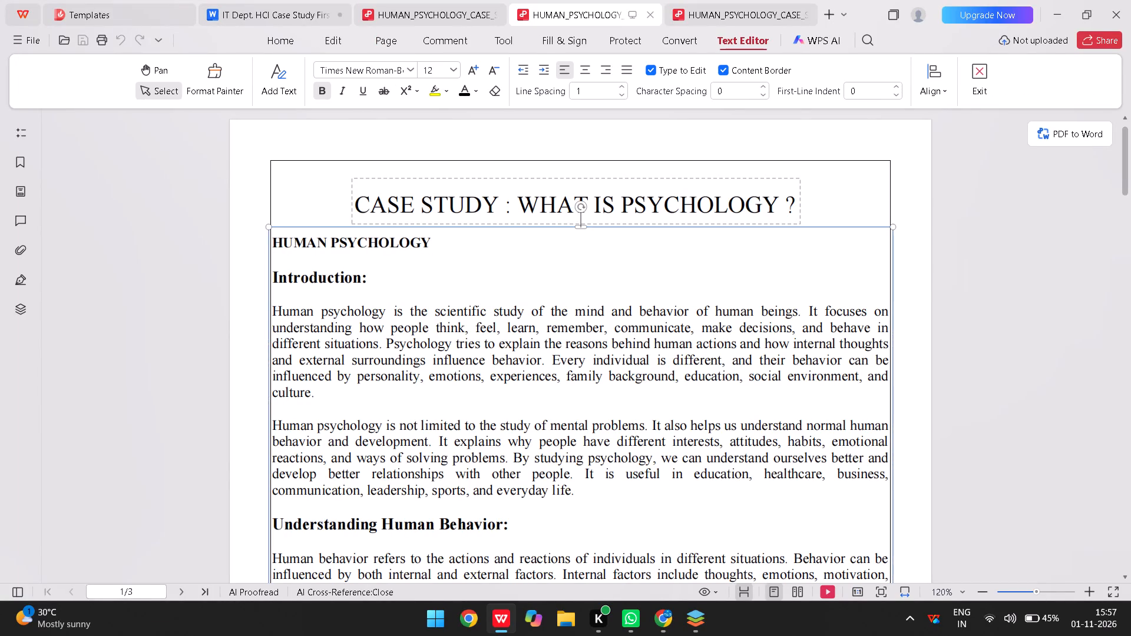
left_click(223, 2)
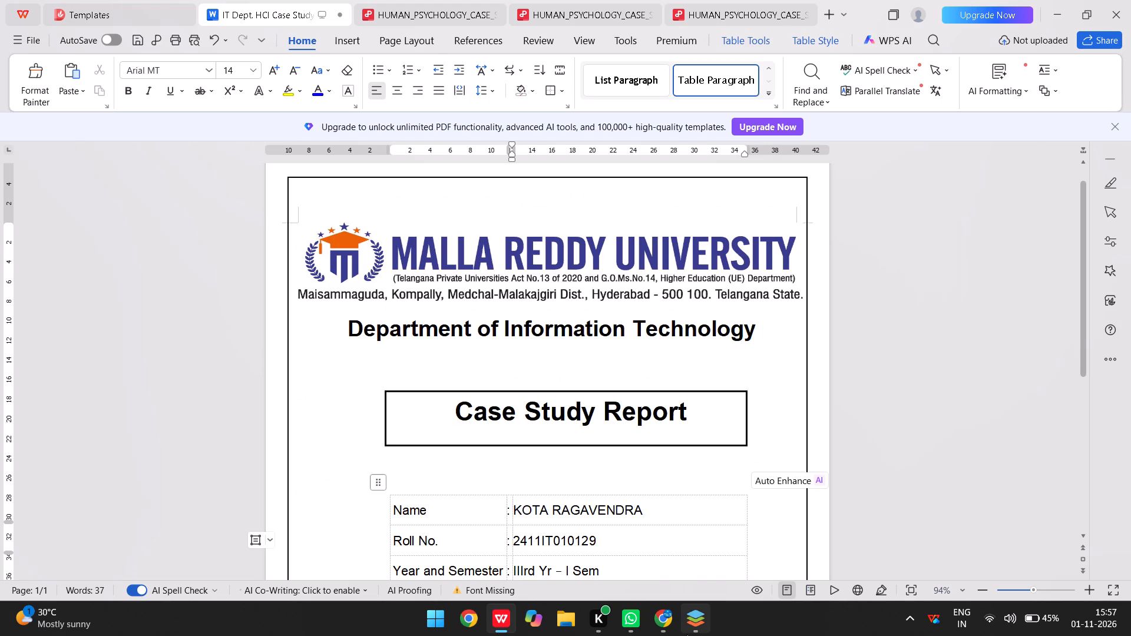
Switch to ONLYOFFICE and close HUMAN_PSYCHOLOGY_CASE_STUDY_UNIT_1.dotx, saving its changes, but cancel closing the read-only unit 1 PDF.
left_click(760, 549)
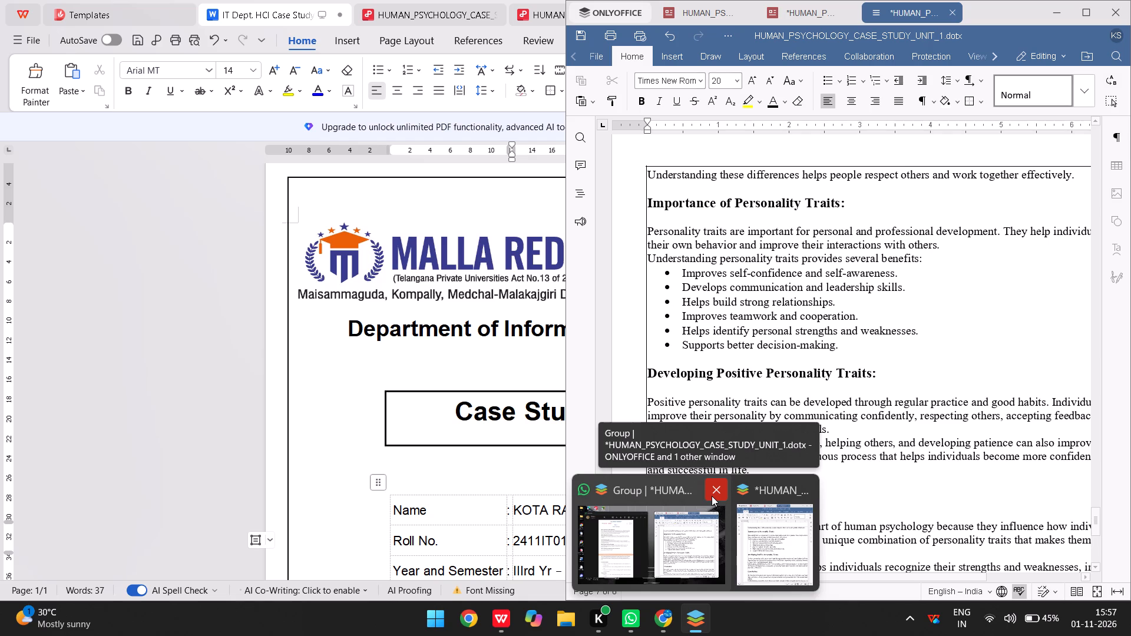
left_click(712, 496)
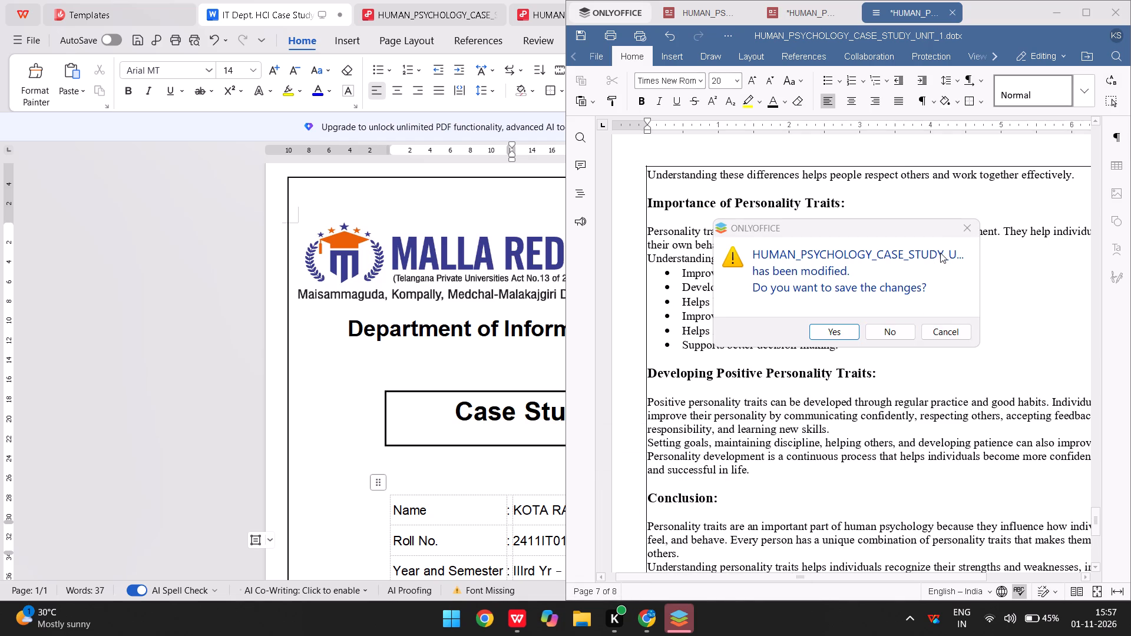
left_click(682, 621)
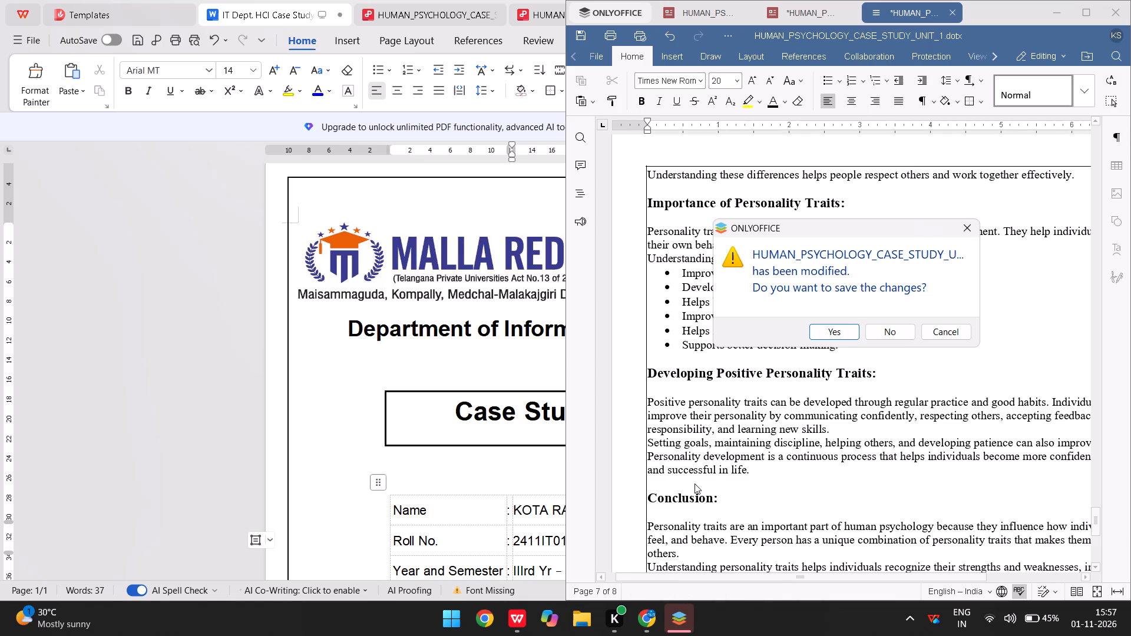
left_click(1077, 20)
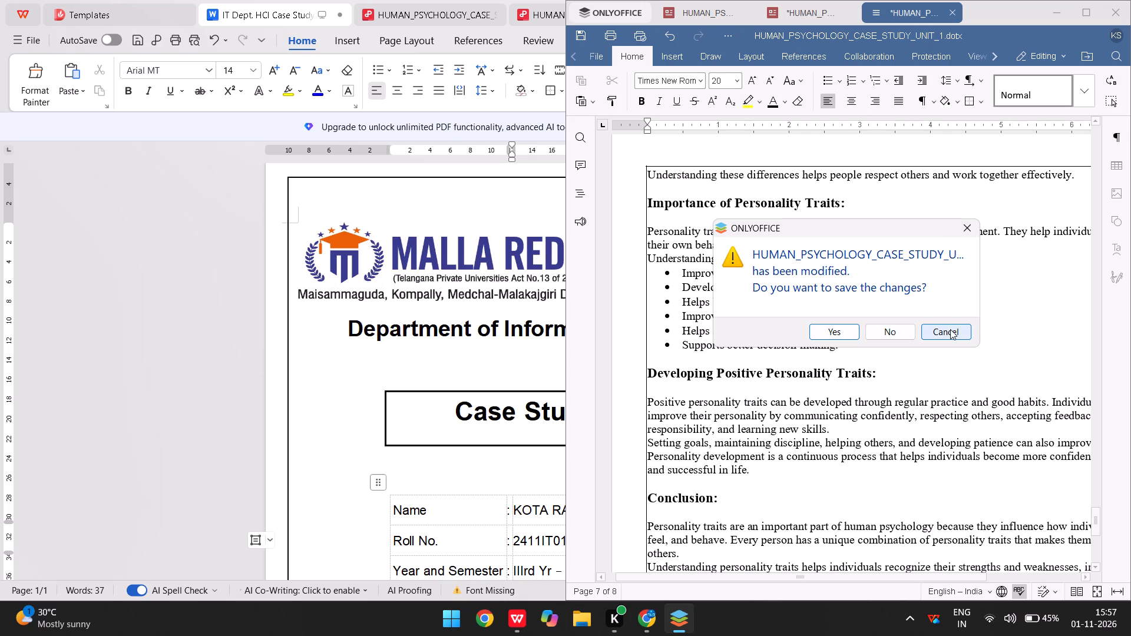
key("ctrl+z")
key("ctrl+z")
key("ctrl+z")
left_click(839, 330)
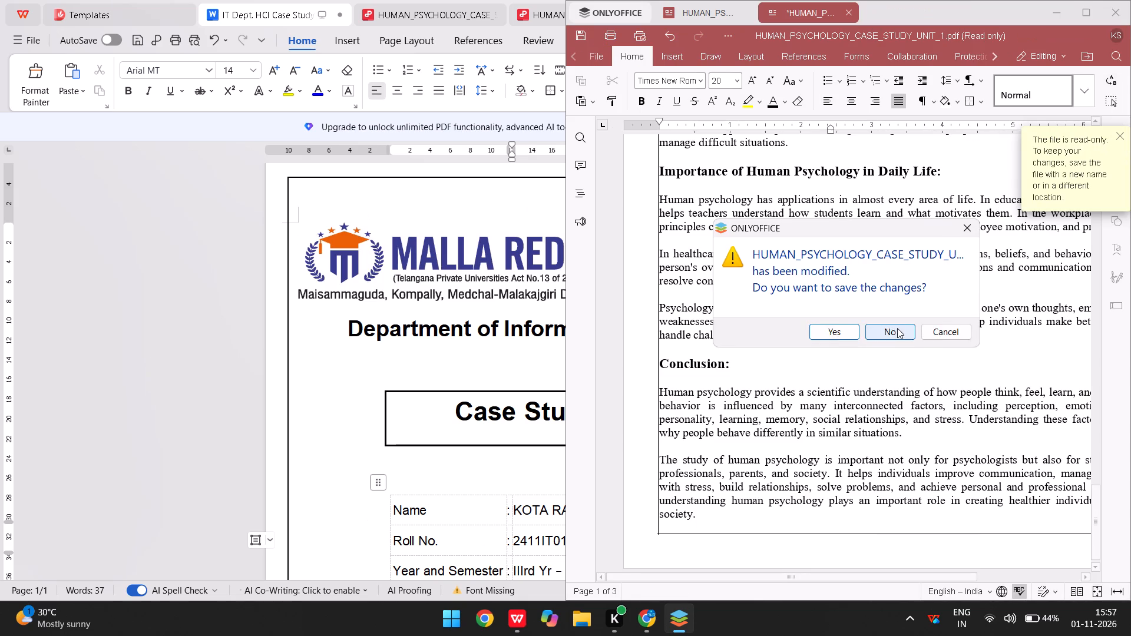
left_click(970, 225)
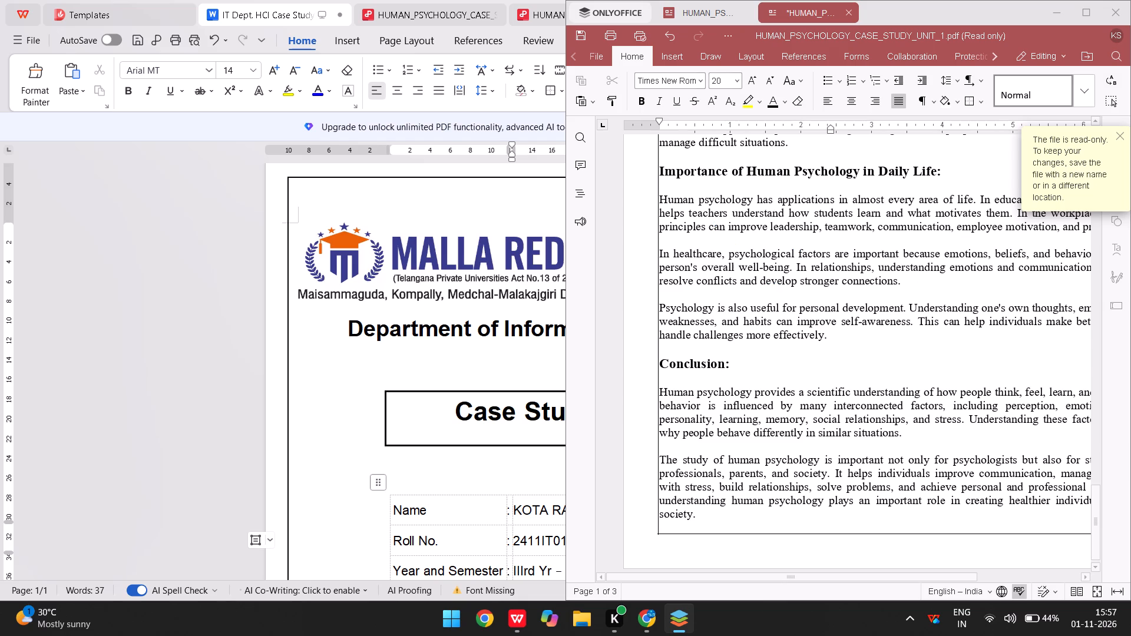
Maximize the window and reopen the HUMAN_PSYCHOLOGY_CASE_STUDY_UNIT_1 document template from the Downloads folder.
left_click(1089, 16)
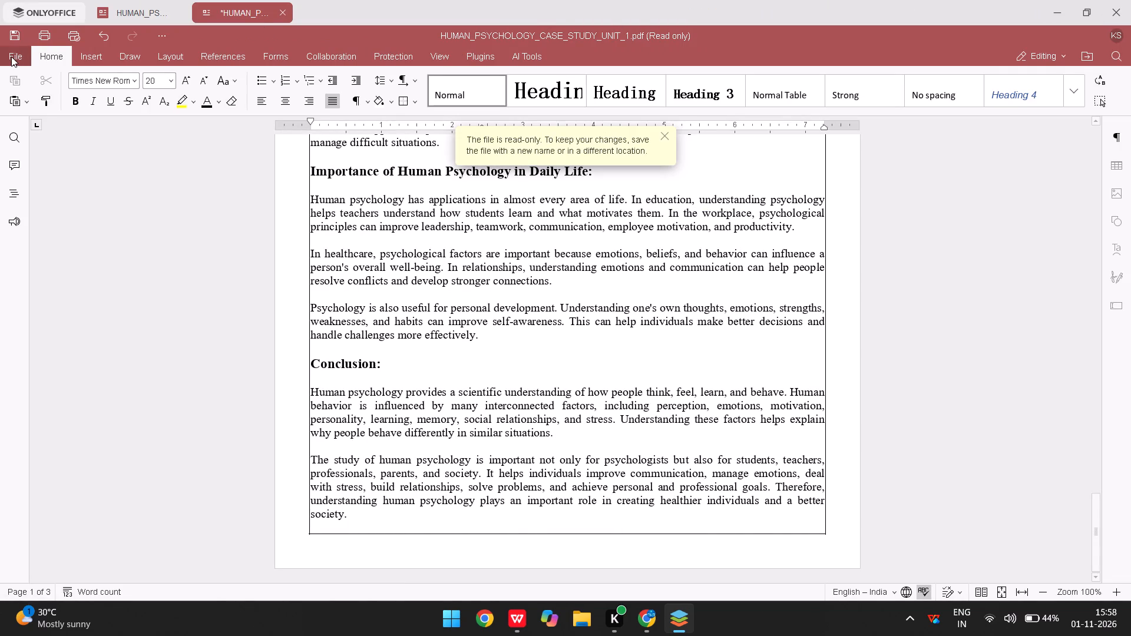
left_click(11, 57)
left_click(39, 175)
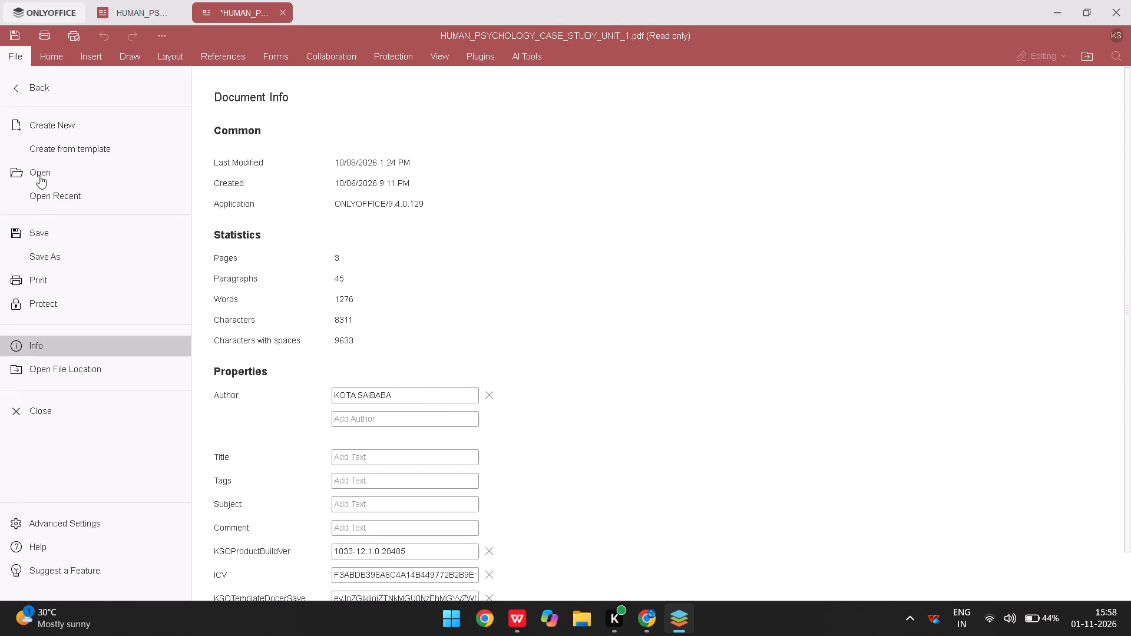
left_click(213, 123)
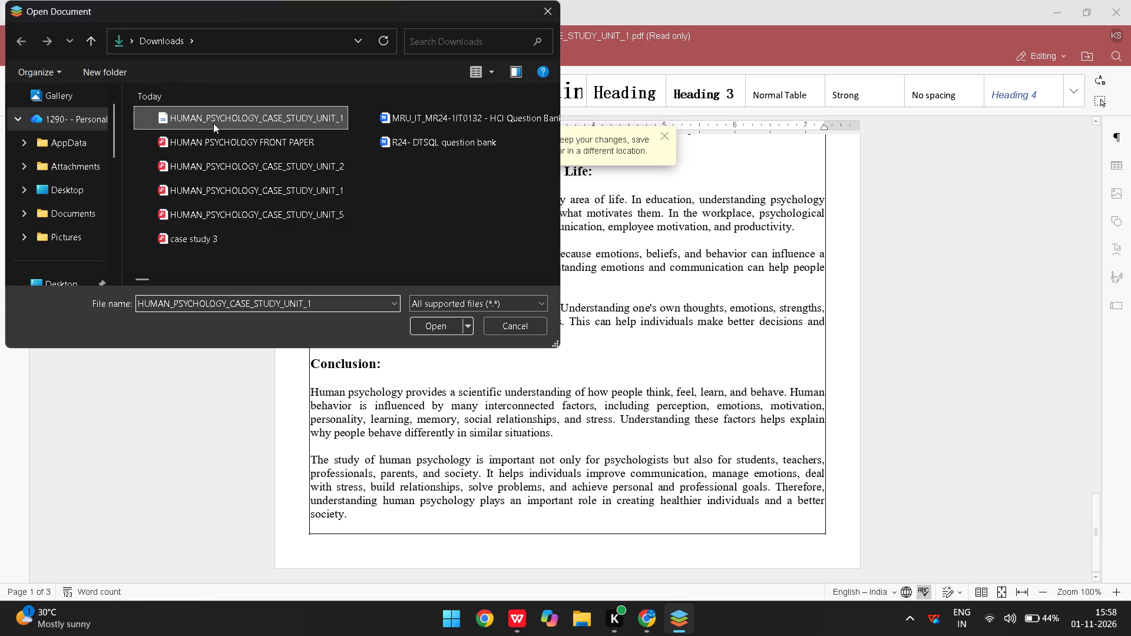
left_click(438, 325)
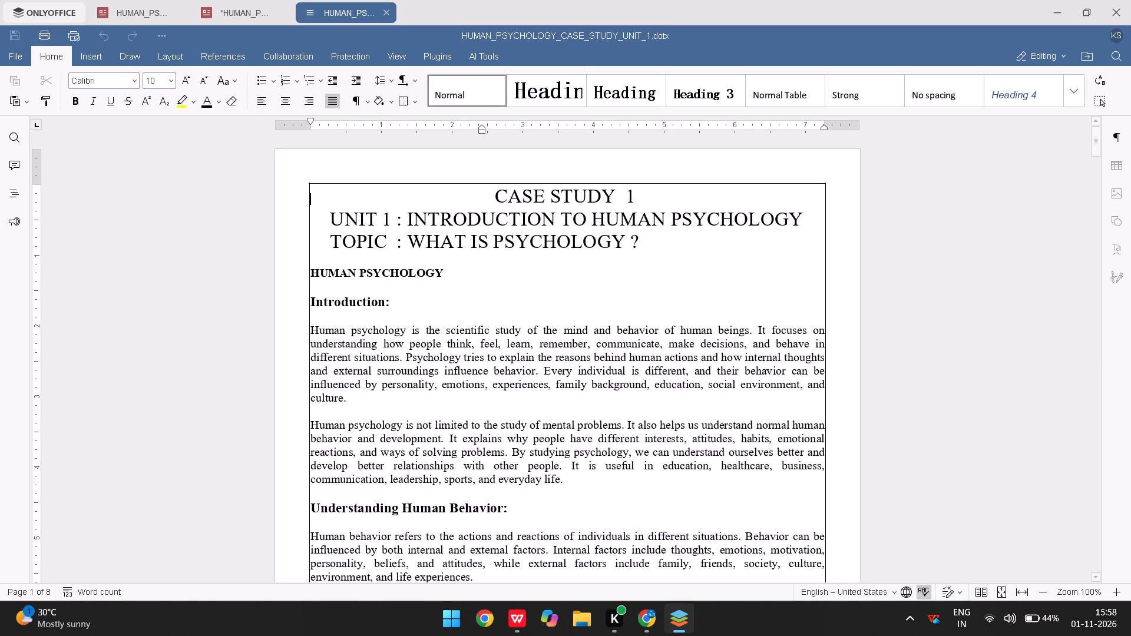
Review the reopened document from the CASE STUDY 1 title lines through the conclusion of CASE STUDY 3.
scroll(438, 325, "down", 5)
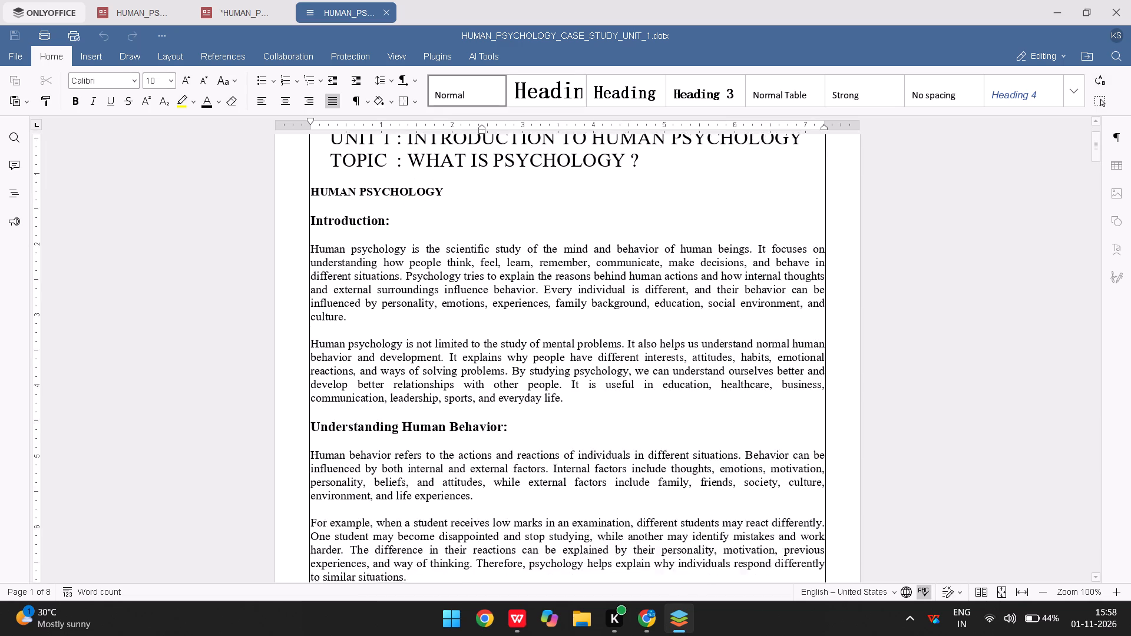
scroll(438, 325, "down", 9)
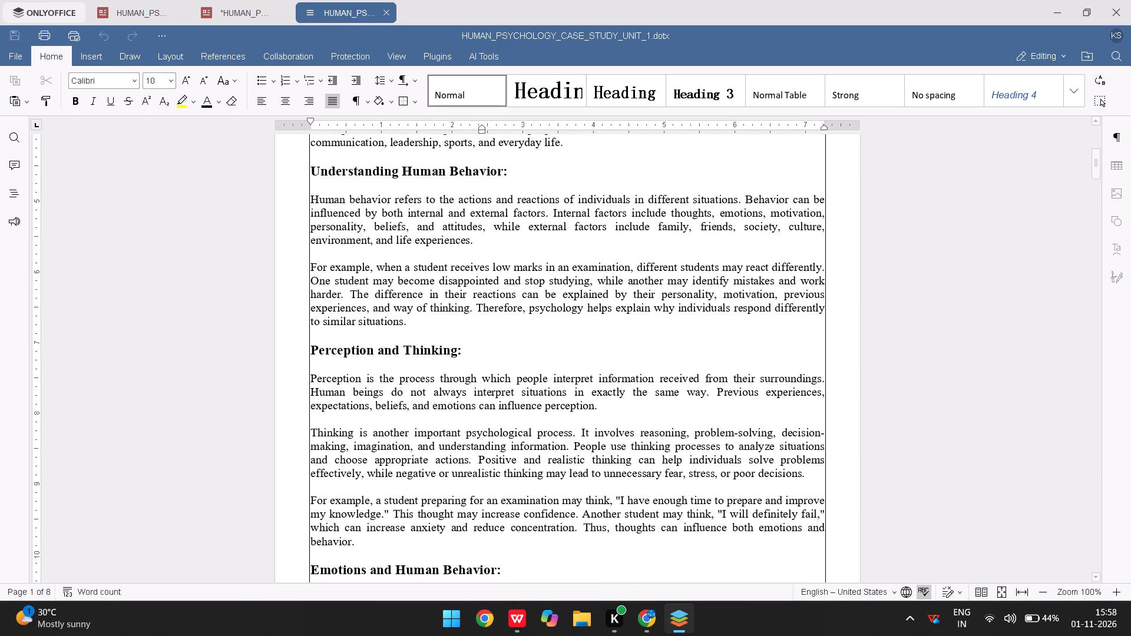
scroll(438, 325, "down", 7)
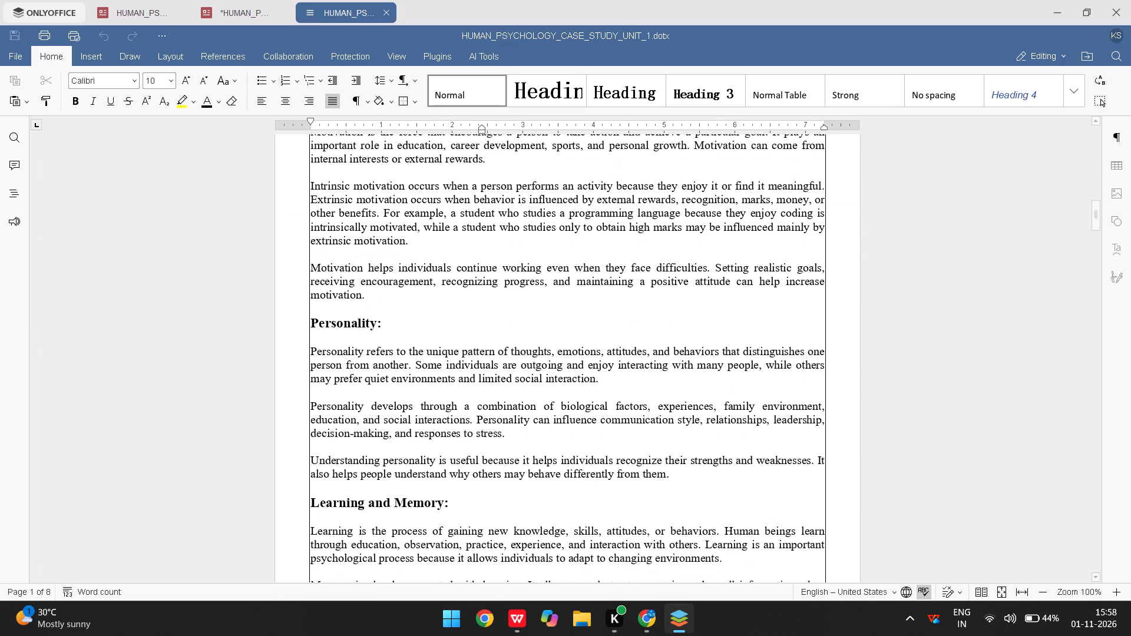
scroll(438, 325, "down", 12)
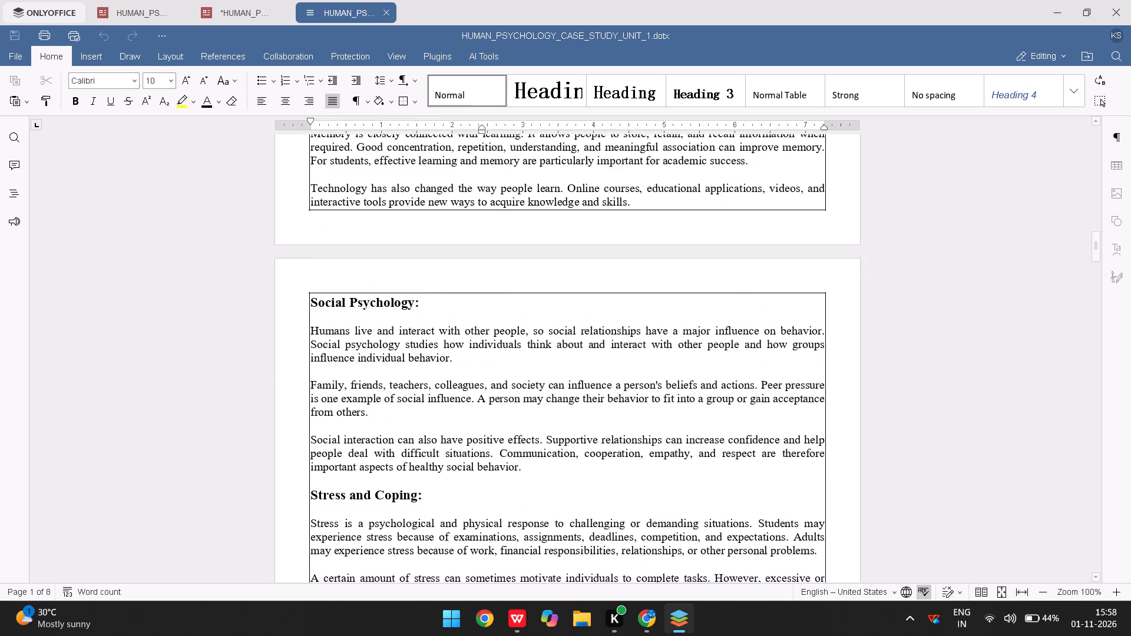
scroll(438, 325, "down", 6)
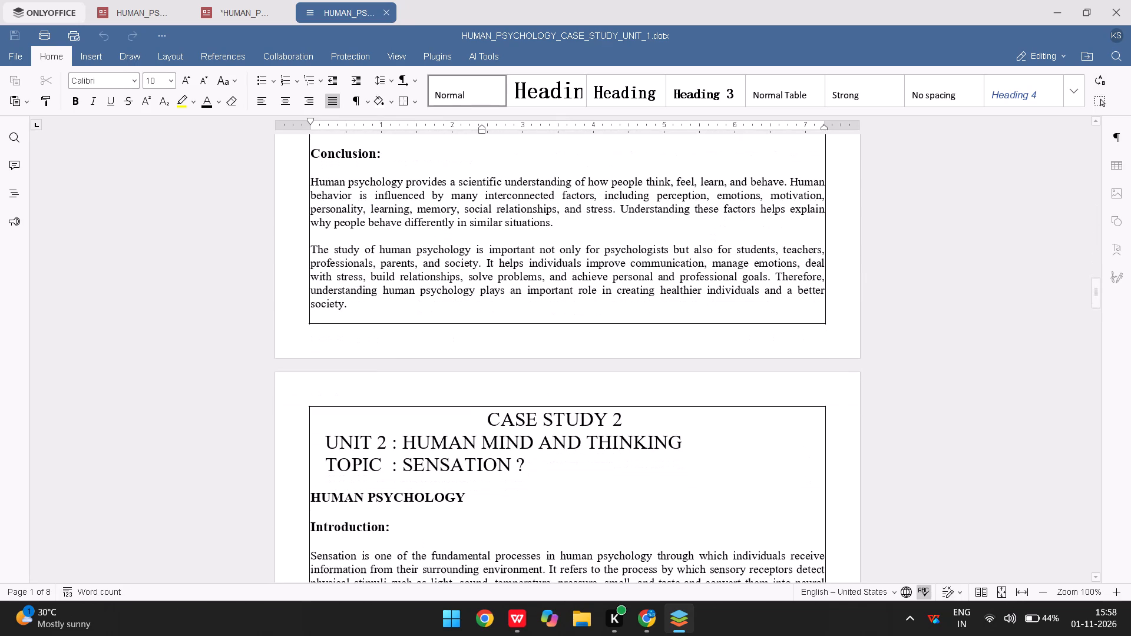
scroll(438, 325, "down", 5)
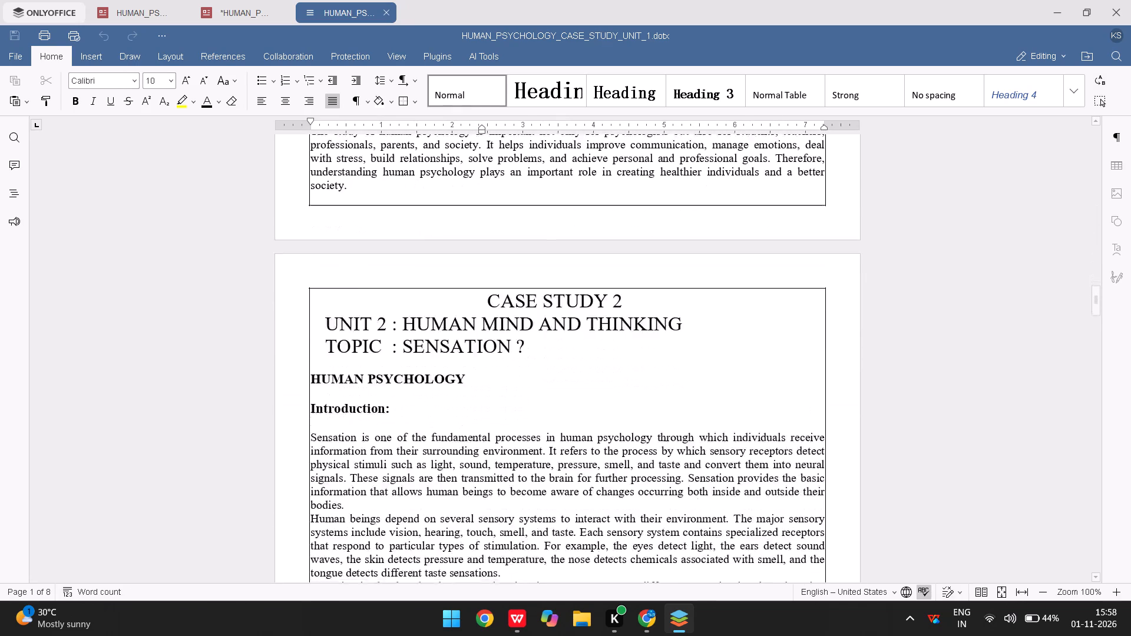
scroll(438, 325, "down", 1)
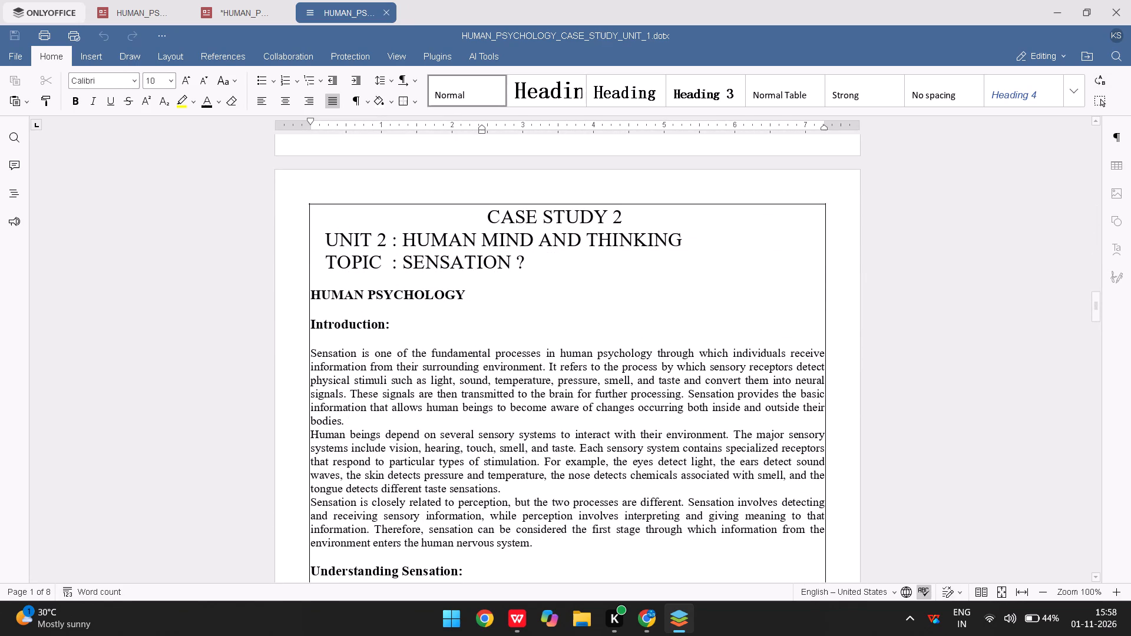
scroll(438, 325, "down", 2)
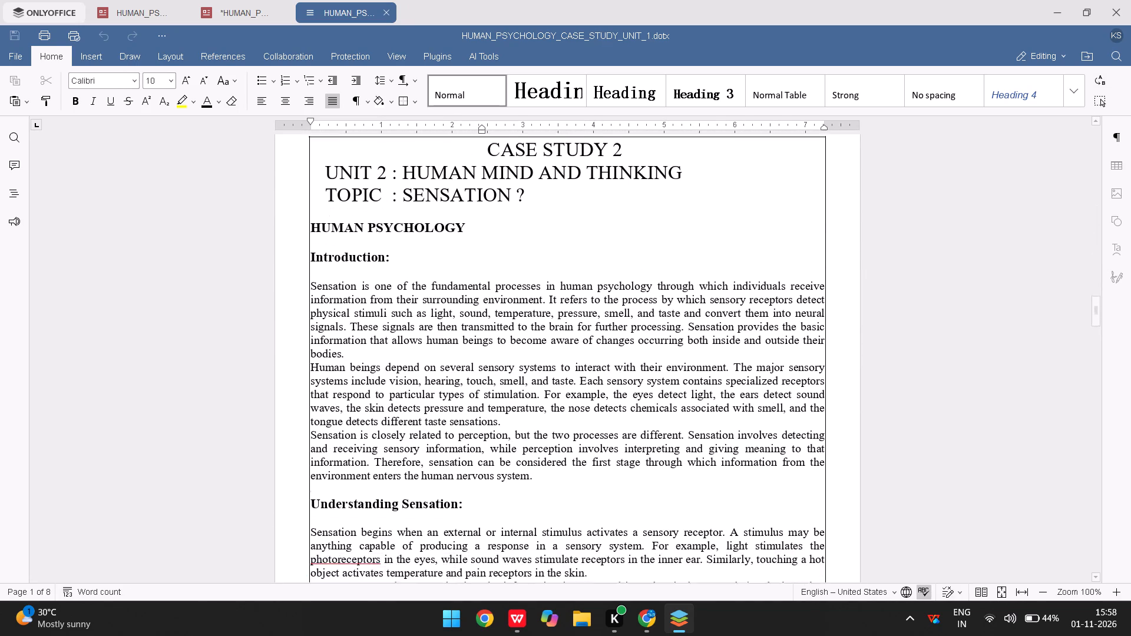
scroll(438, 325, "down", 11)
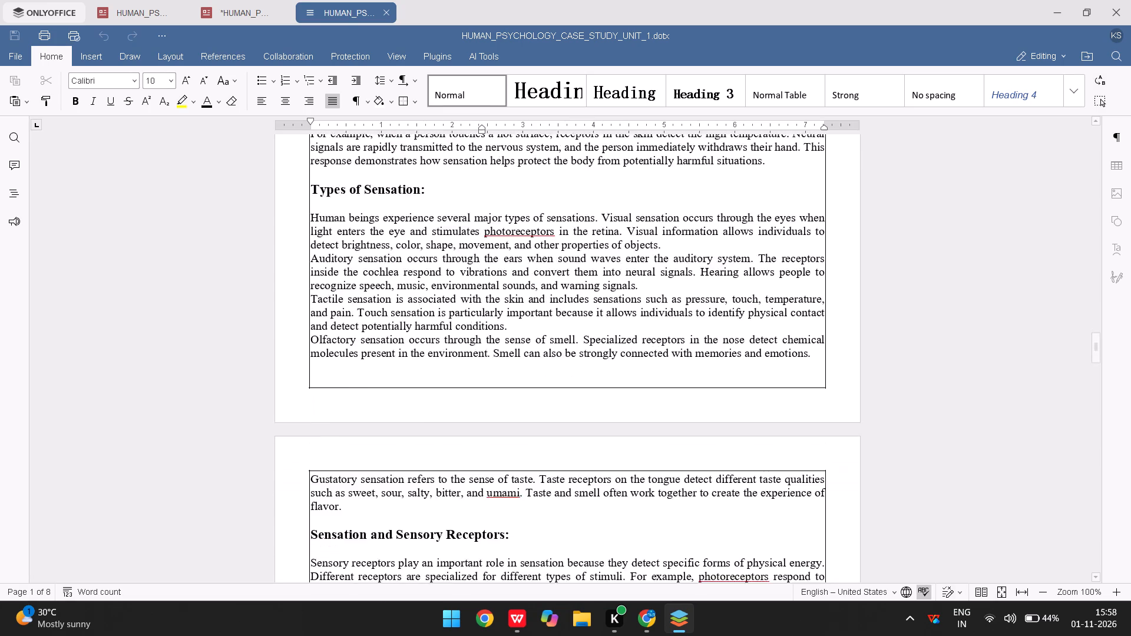
scroll(439, 320, "down", 10)
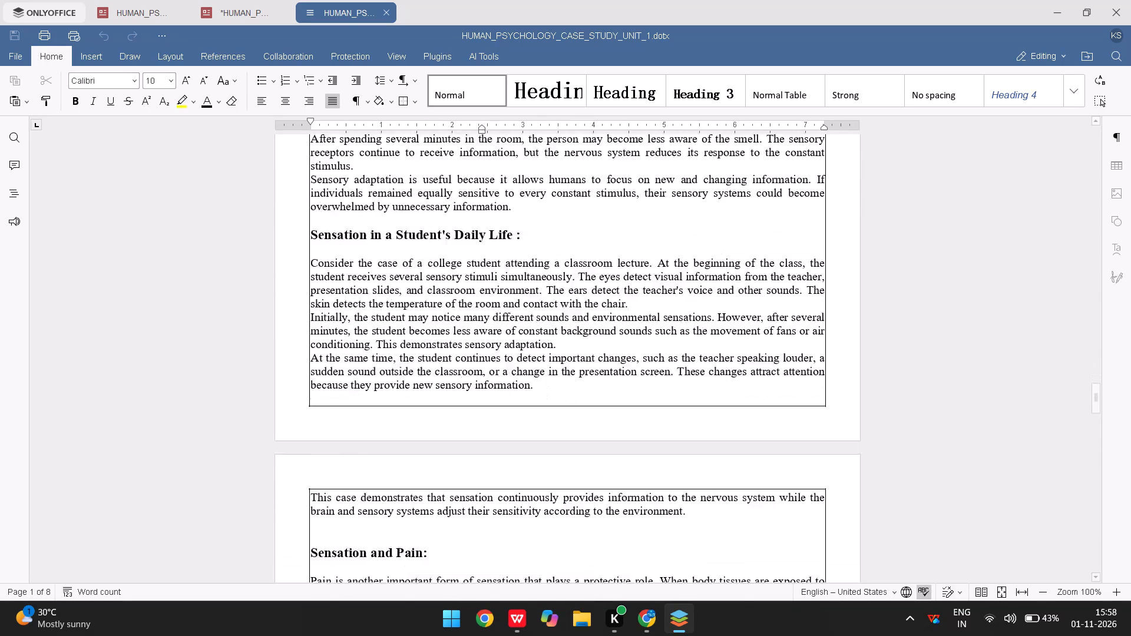
scroll(439, 320, "down", 7)
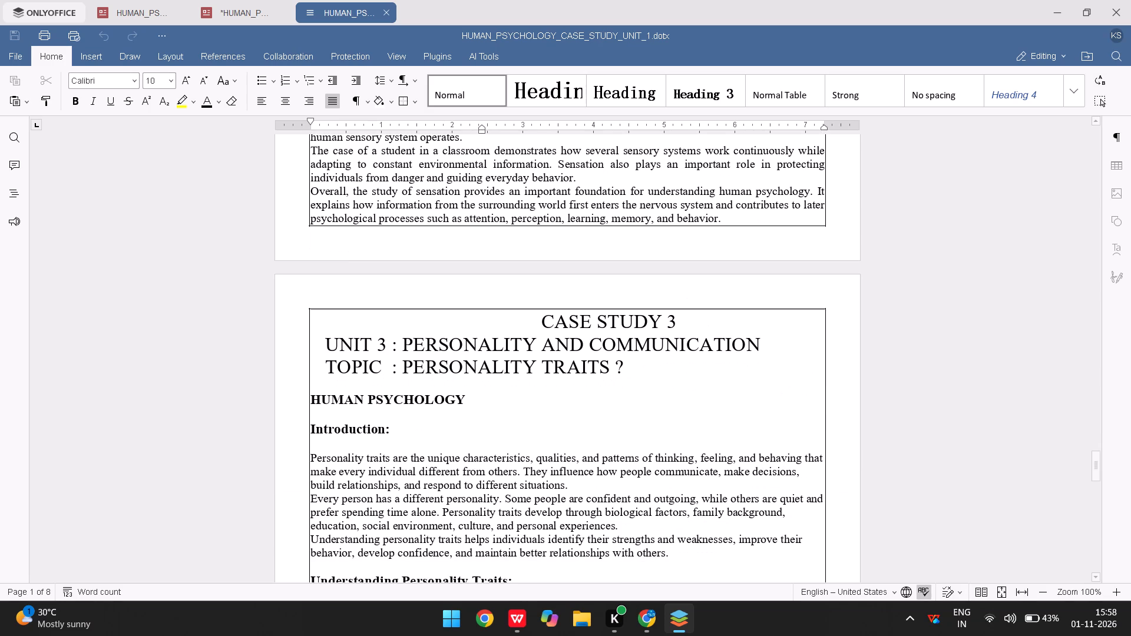
scroll(439, 320, "down", 15)
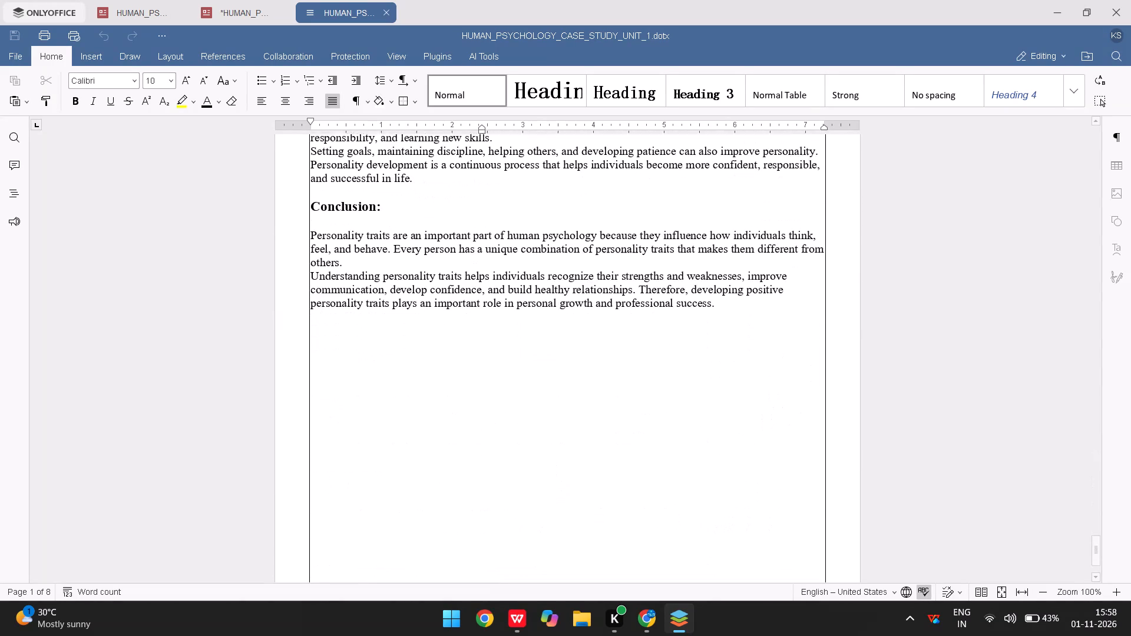
scroll(439, 320, "down", 1)
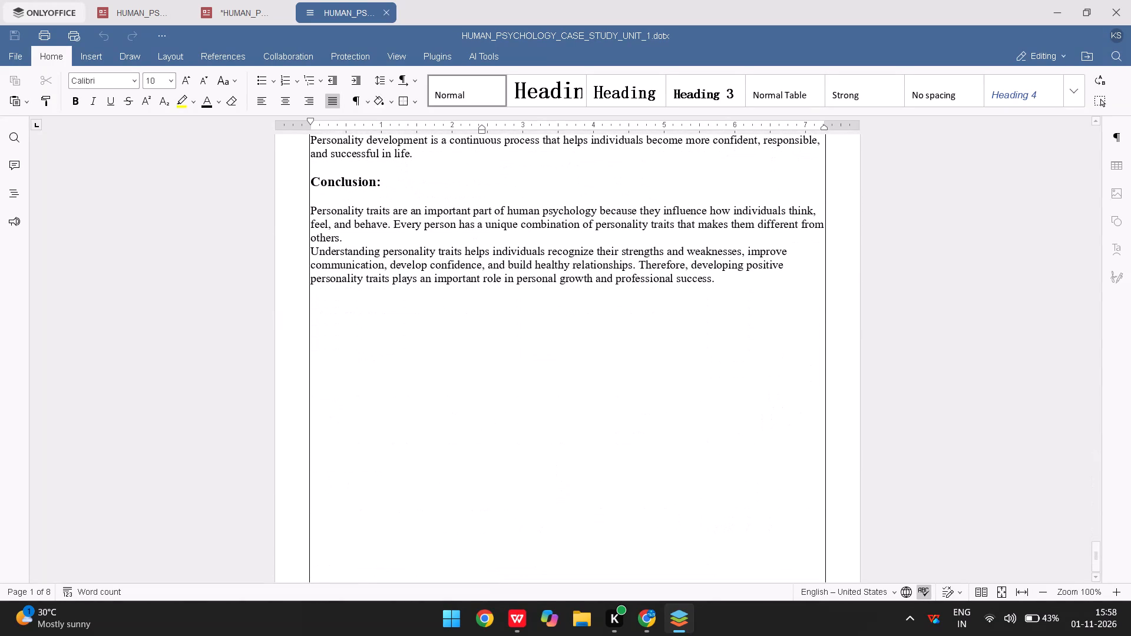
scroll(439, 320, "down", 1)
Go back through the end of CASE STUDY 2 and re-examine the CASE STUDY 3 title lines and opening sections.
scroll(439, 320, "up", 3)
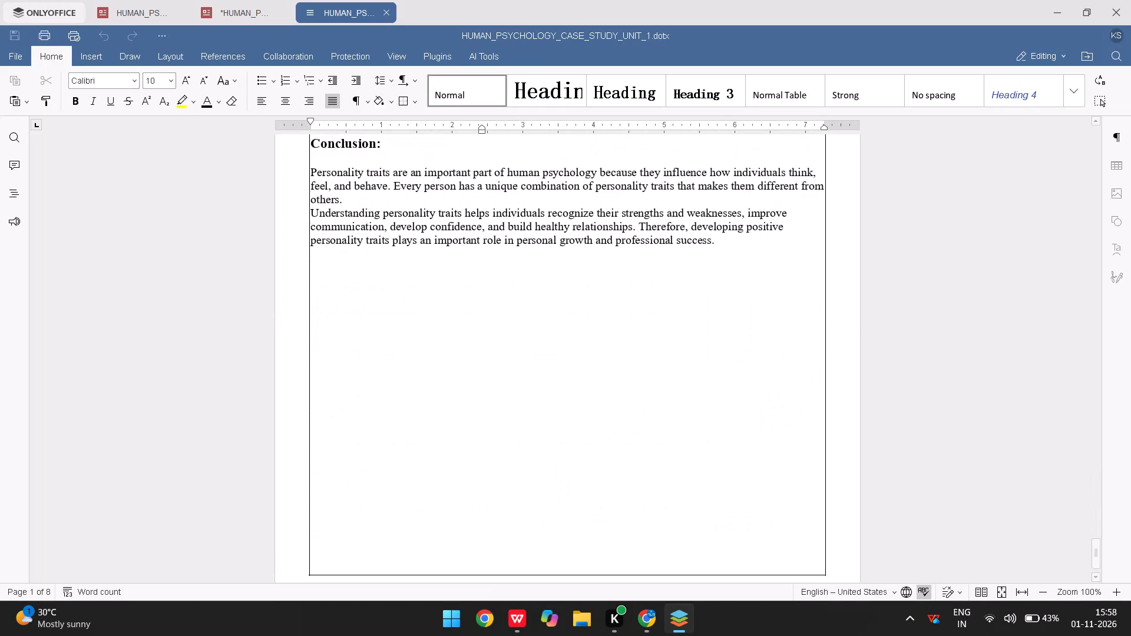
scroll(439, 320, "up", 1)
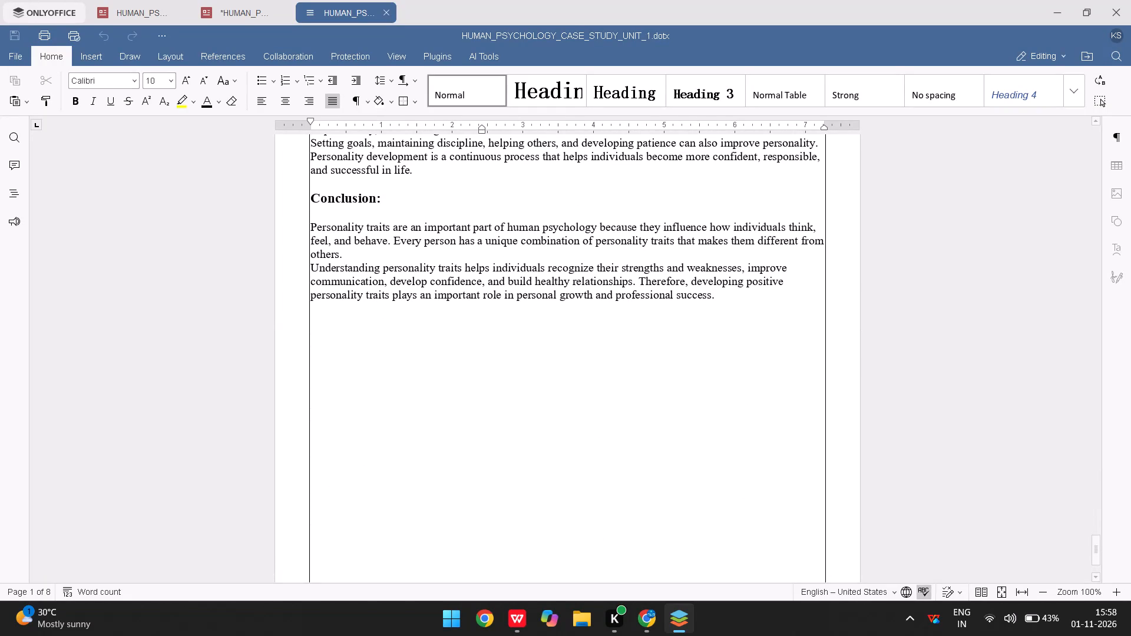
scroll(439, 320, "up", 14)
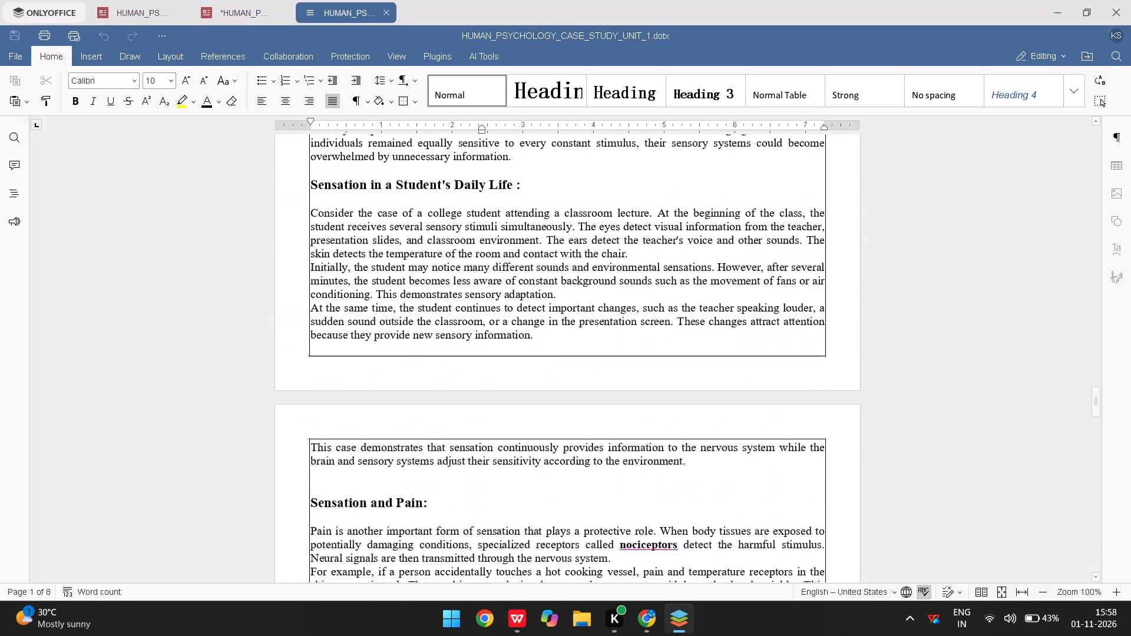
scroll(439, 320, "down", 12)
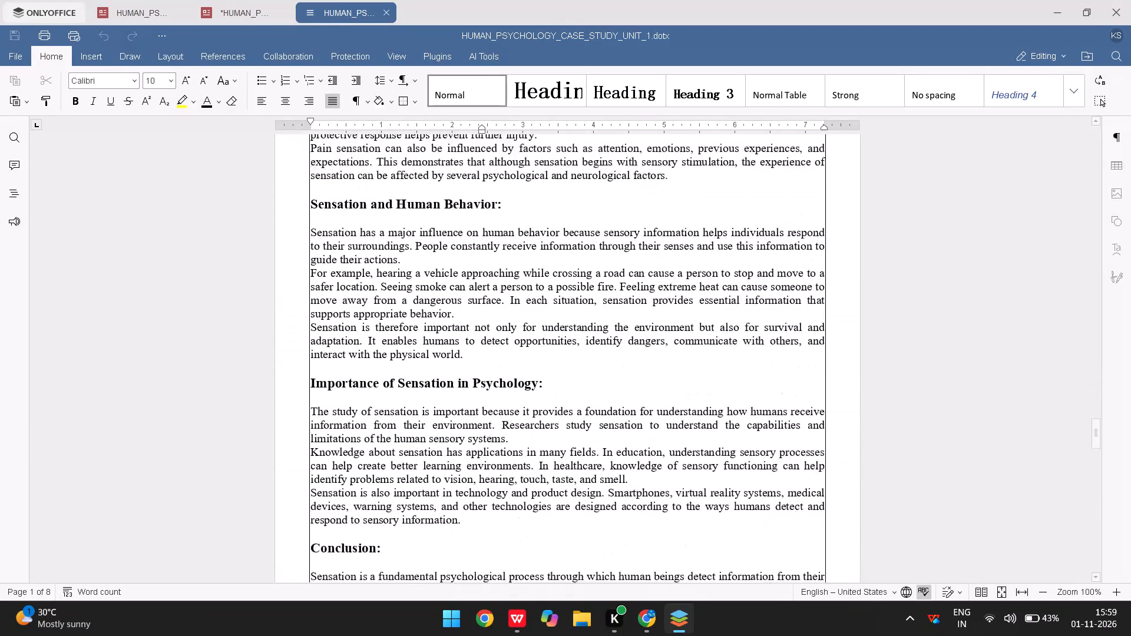
scroll(439, 320, "down", 10)
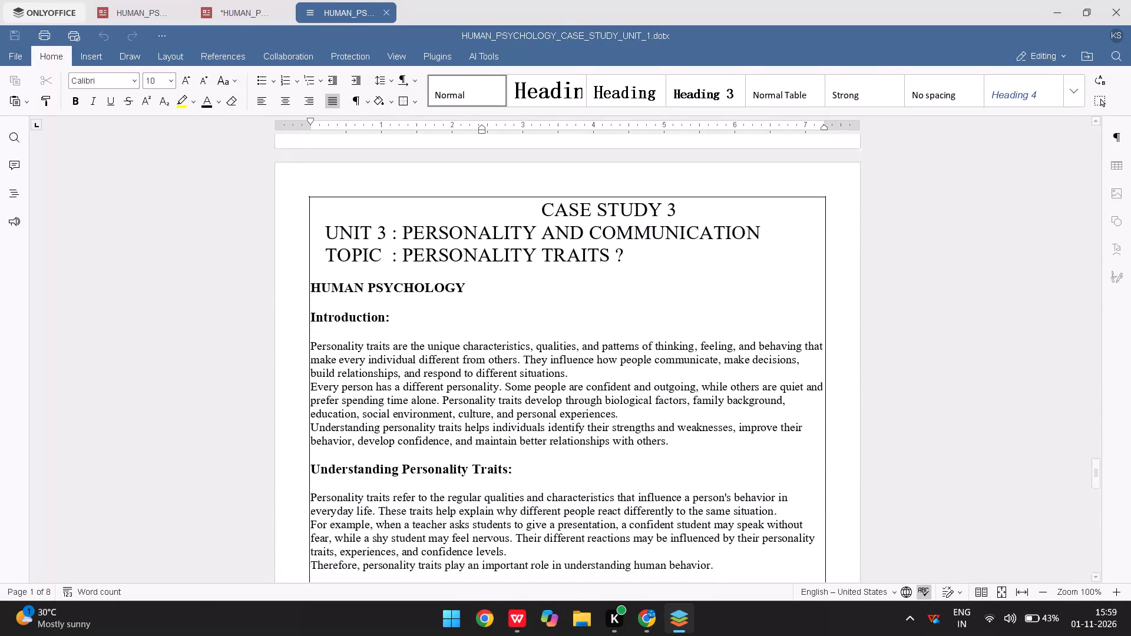
scroll(439, 320, "down", 3)
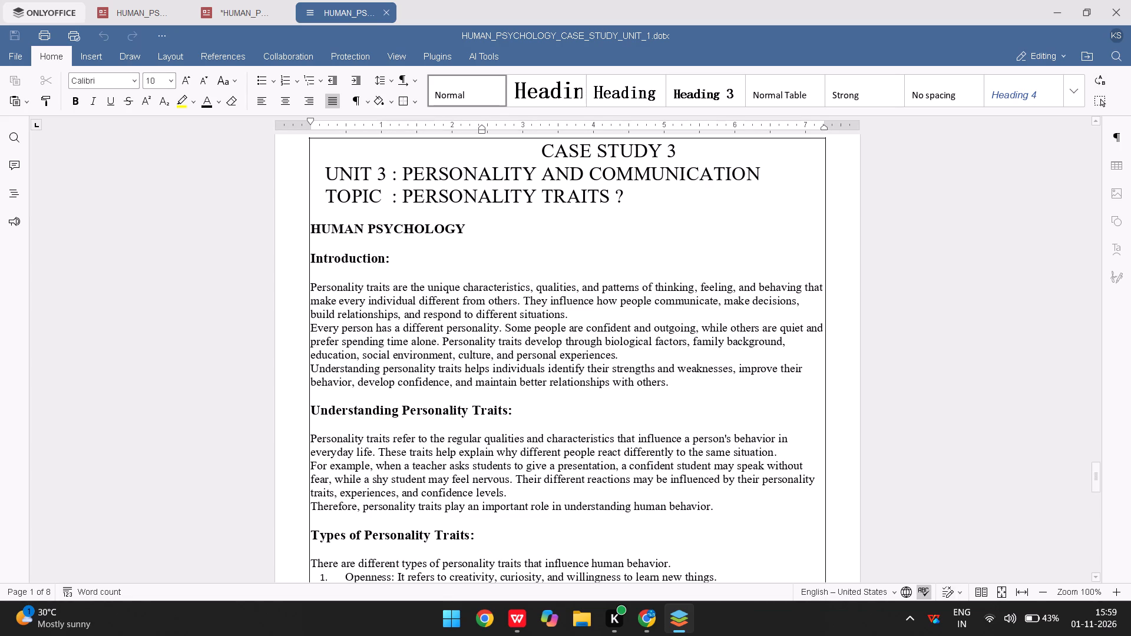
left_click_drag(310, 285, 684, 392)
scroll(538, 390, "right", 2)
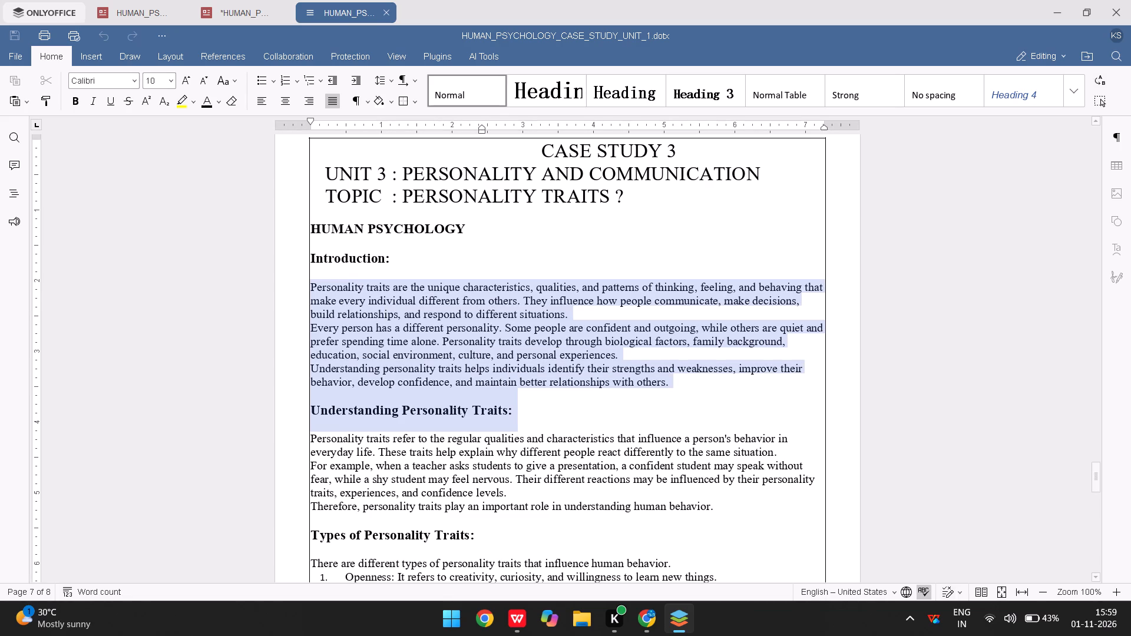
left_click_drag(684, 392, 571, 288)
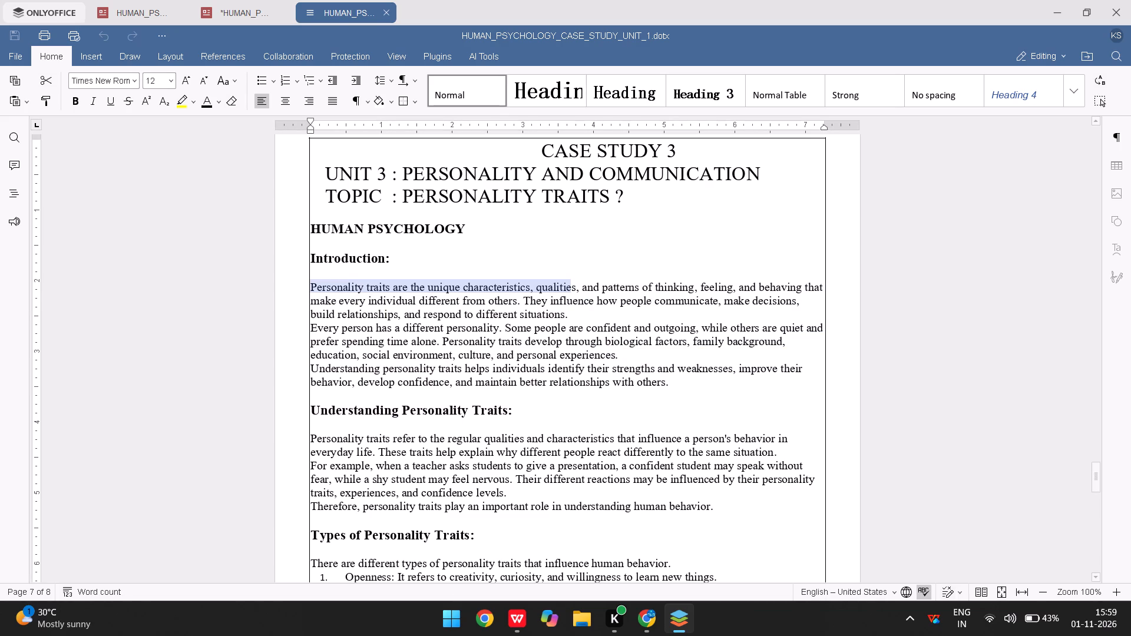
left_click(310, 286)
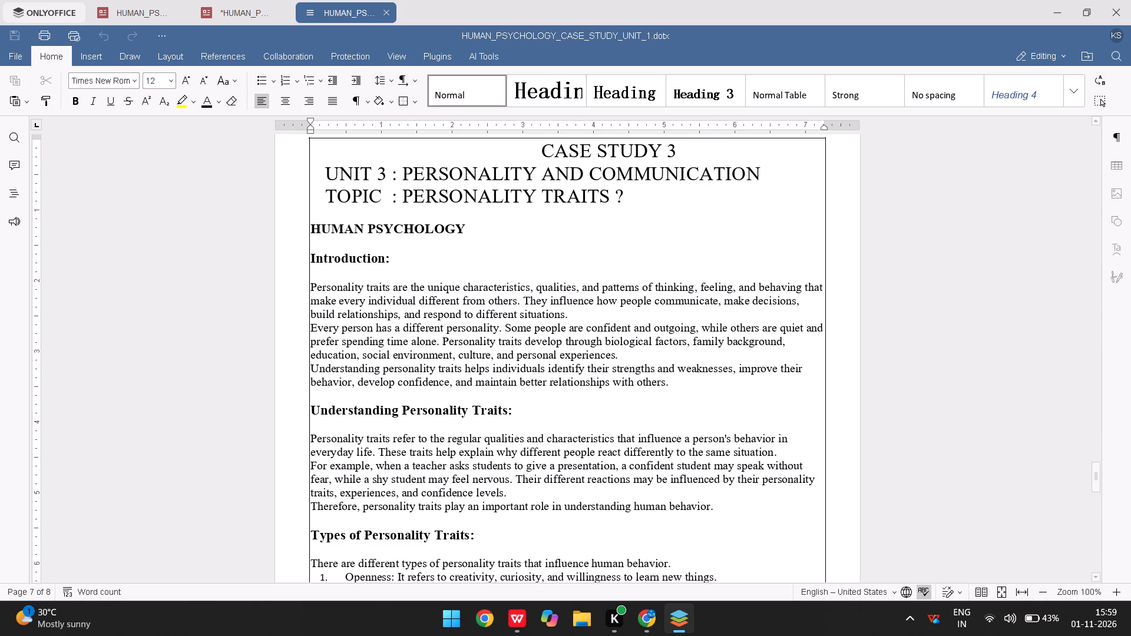
Justify the CASE STUDY 3 text from the Introduction heading through the end of the Conclusion.
left_click_drag(309, 256, 667, 624)
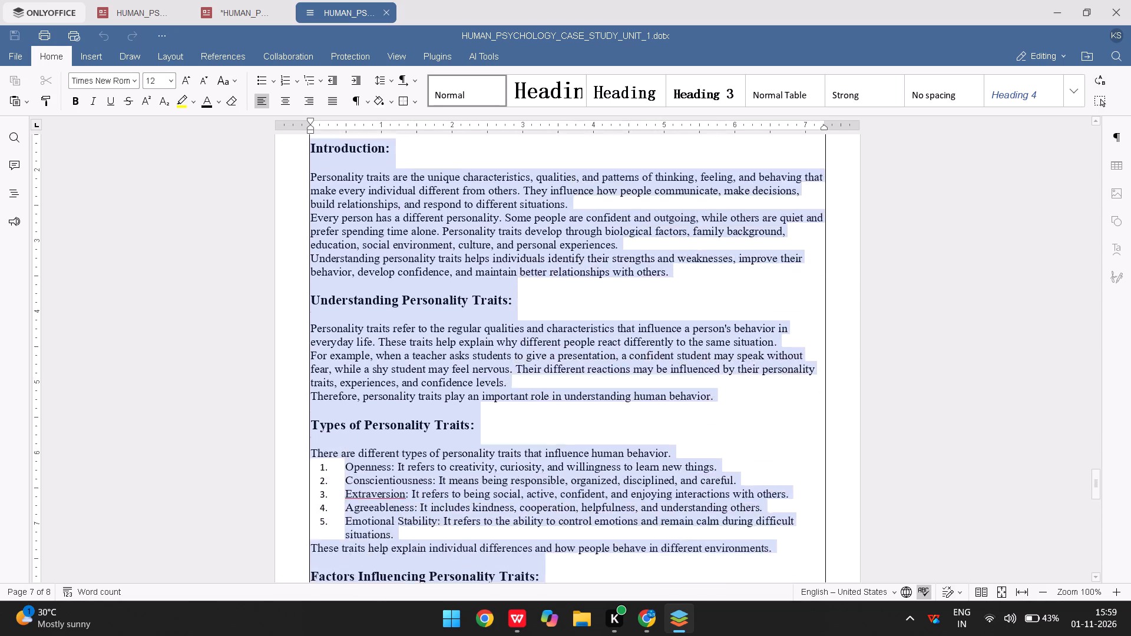
left_click_drag(667, 624, 641, 635)
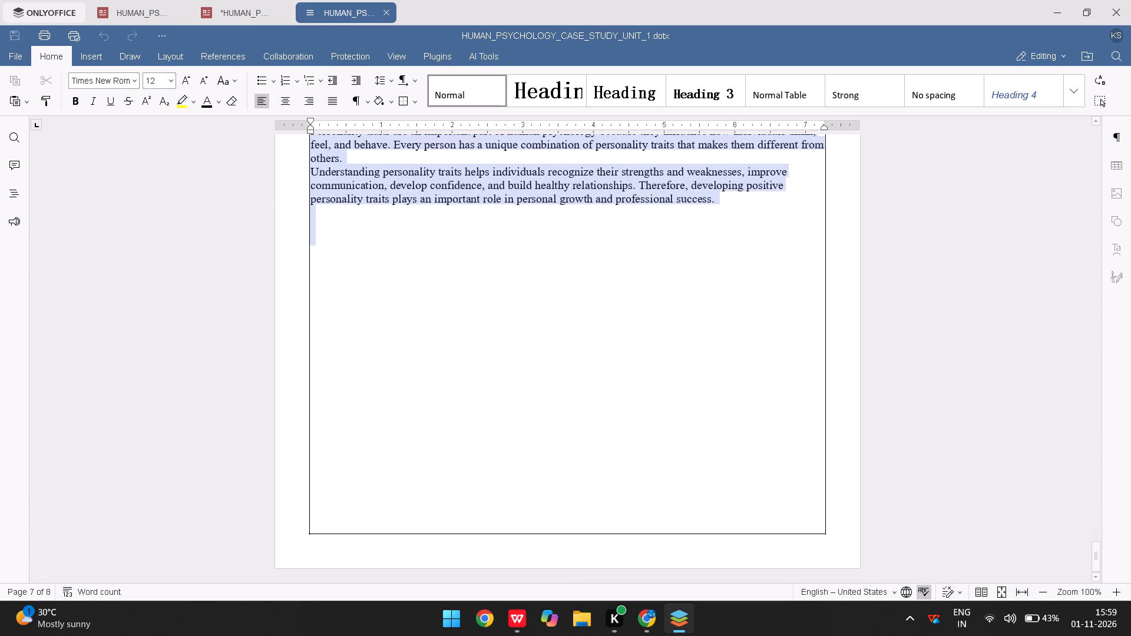
left_click_drag(641, 635, 619, 569)
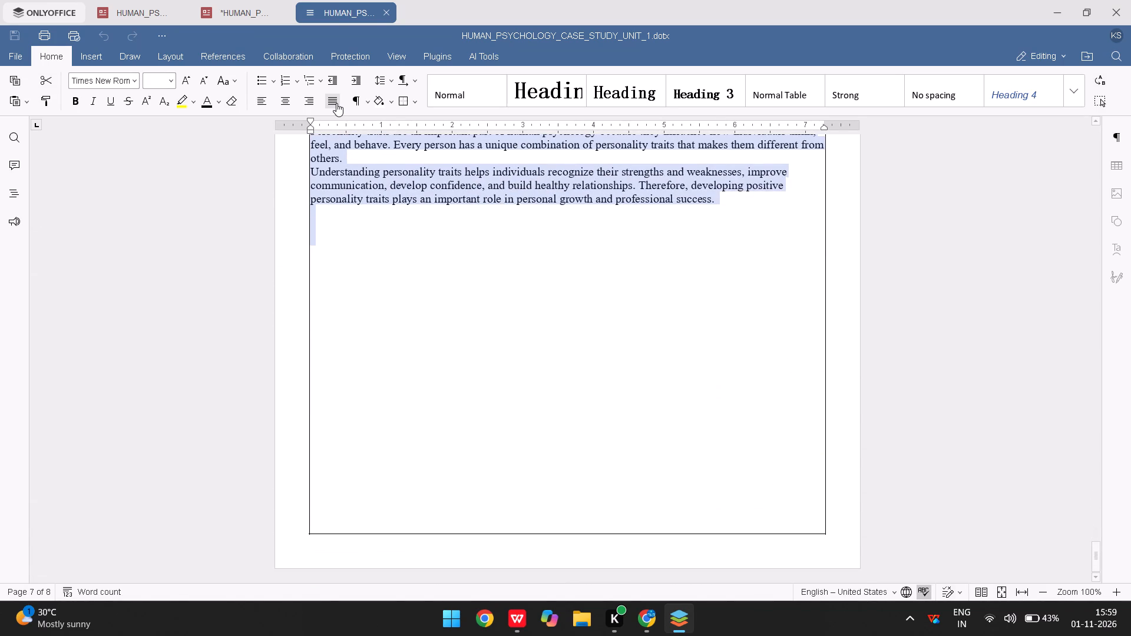
left_click(336, 103)
left_click(484, 291)
Remove nine leading spaces before the CASE STUDY 3 title so it sits nearer the middle of the bordered page.
scroll(484, 291, "up", 3)
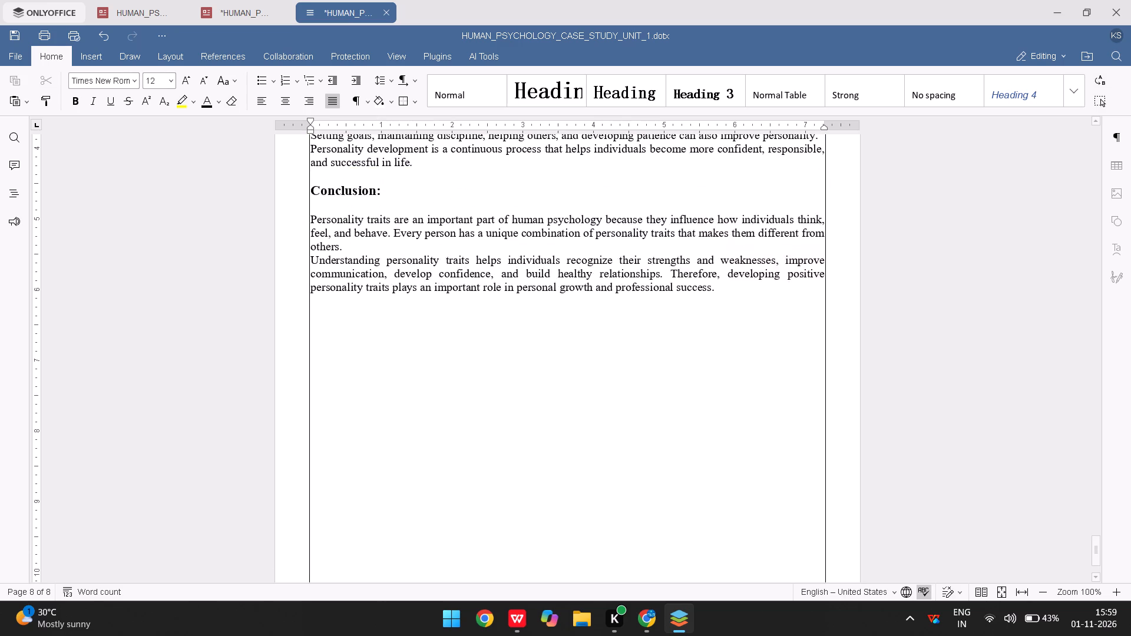
scroll(484, 291, "up", 6)
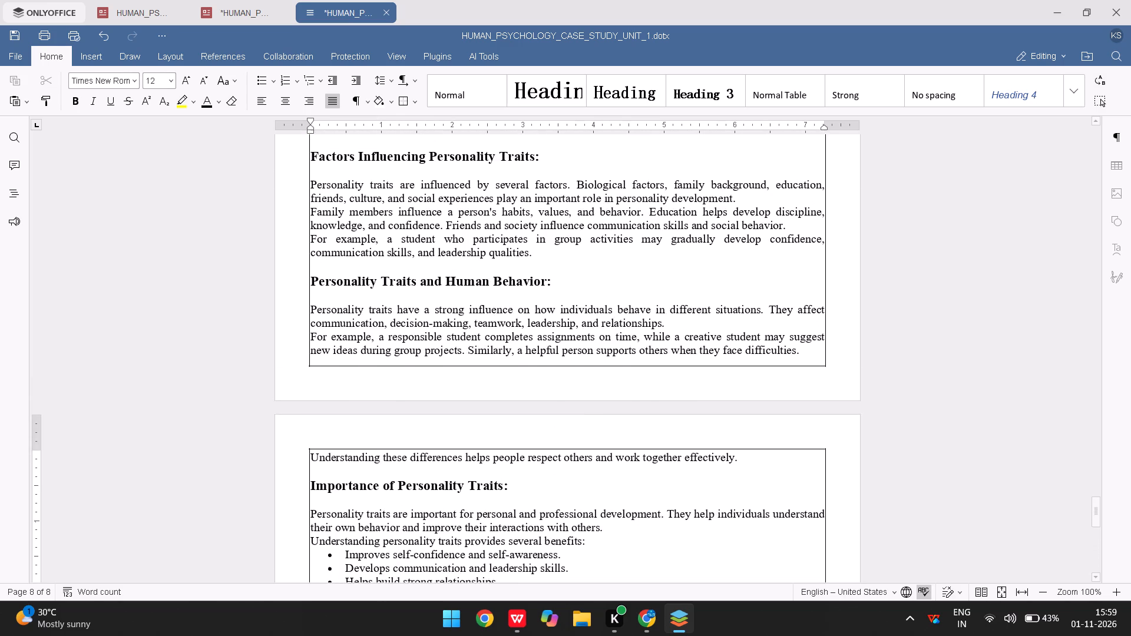
scroll(484, 291, "up", 3)
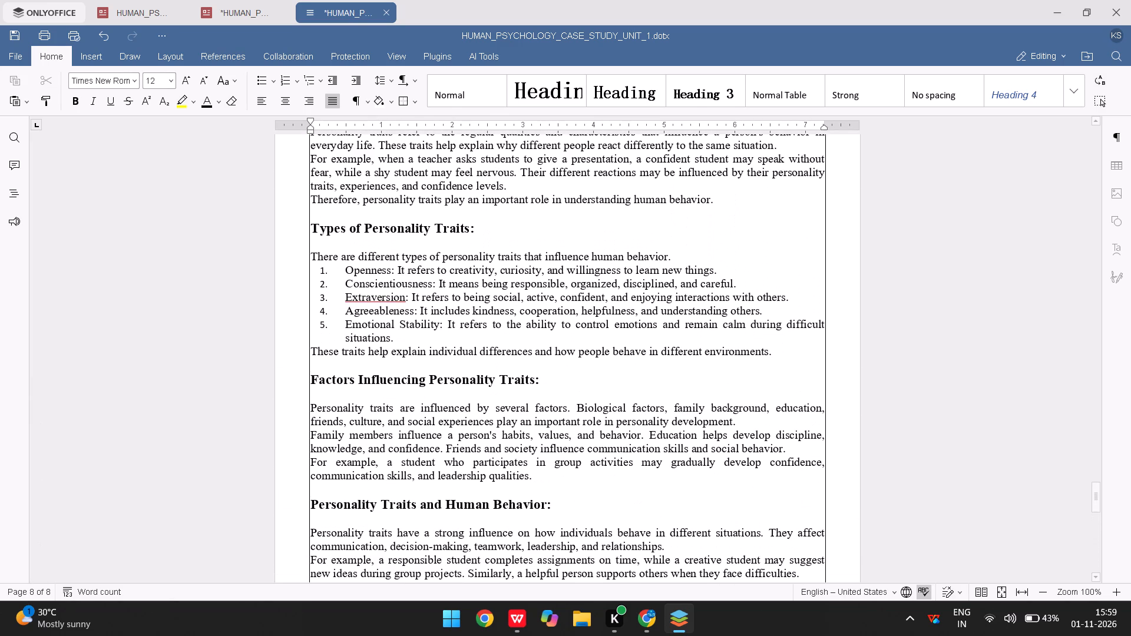
scroll(484, 291, "up", 4)
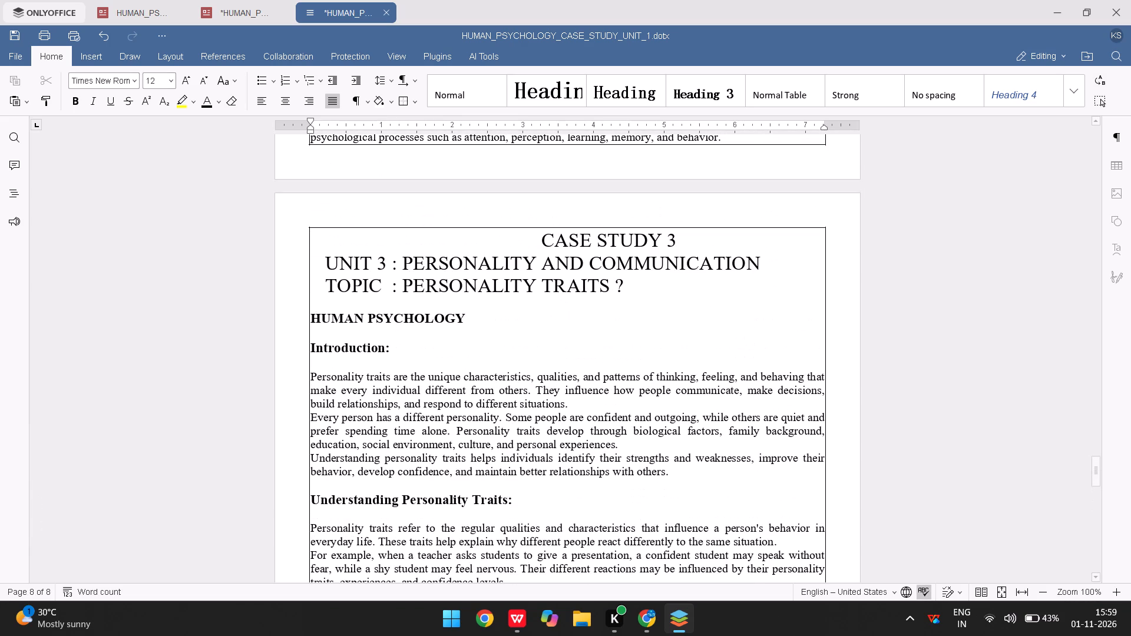
left_click(538, 244)
key("BackSpace")
key("BackSpace")
key("BackSpace")
key("BackSpace")
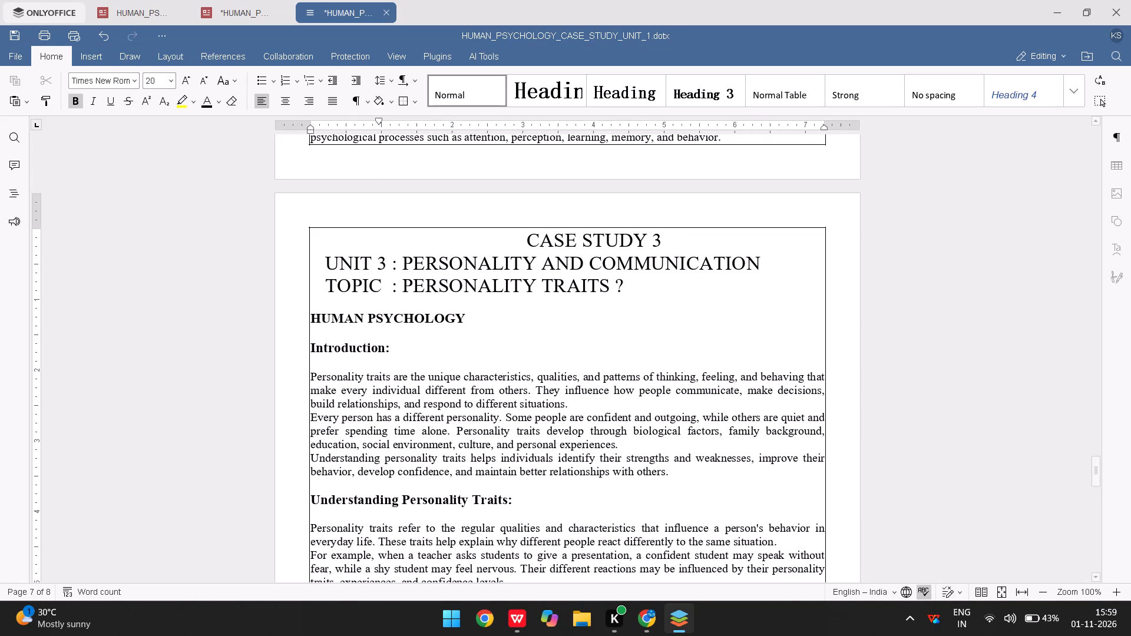
key("BackSpace")
key("BackSpace")
key("BackSpace")
key("BackSpace")
key("BackSpace")
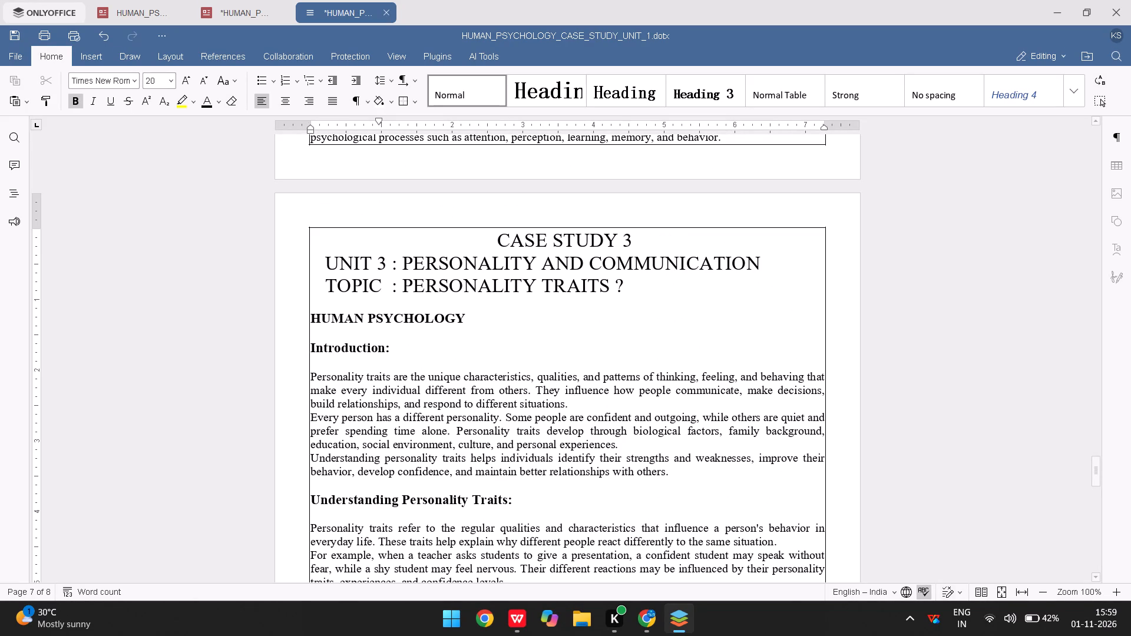
scroll(641, 277, "down", 7)
scroll(641, 277, "up", 10)
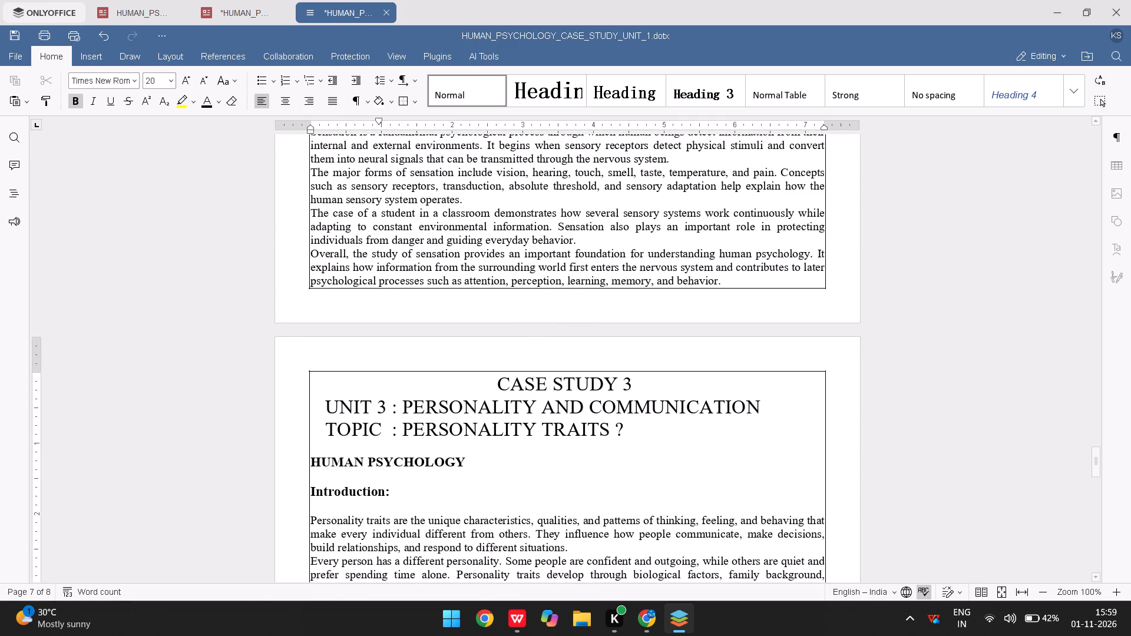
scroll(641, 277, "up", 2)
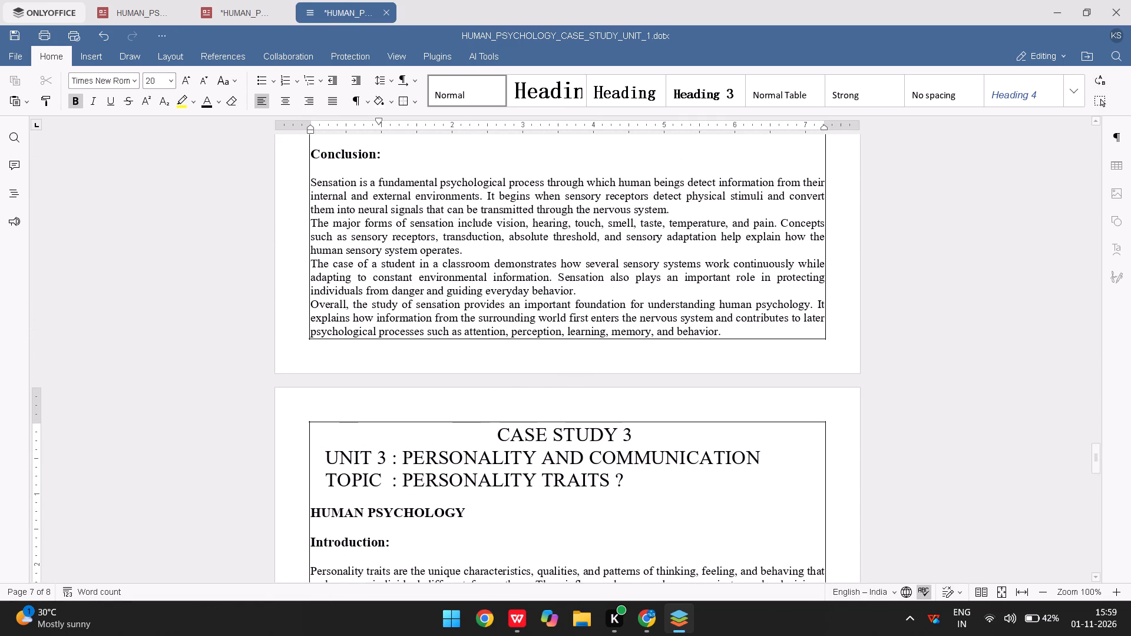
scroll(524, 262, "down", 15)
scroll(524, 262, "down", 6)
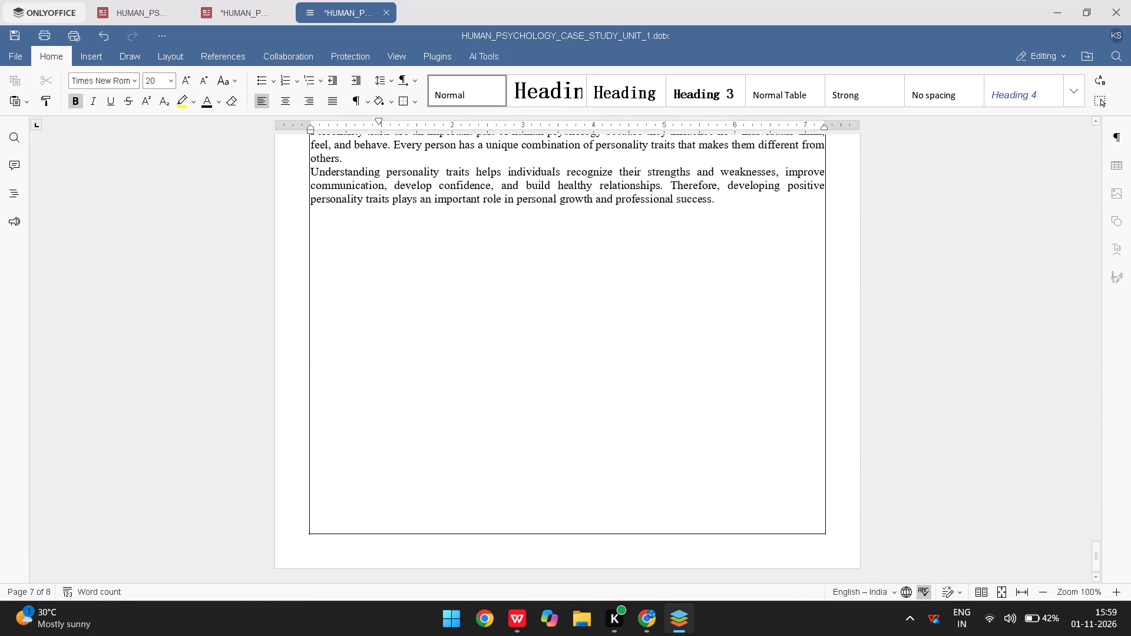
scroll(524, 262, "up", 1)
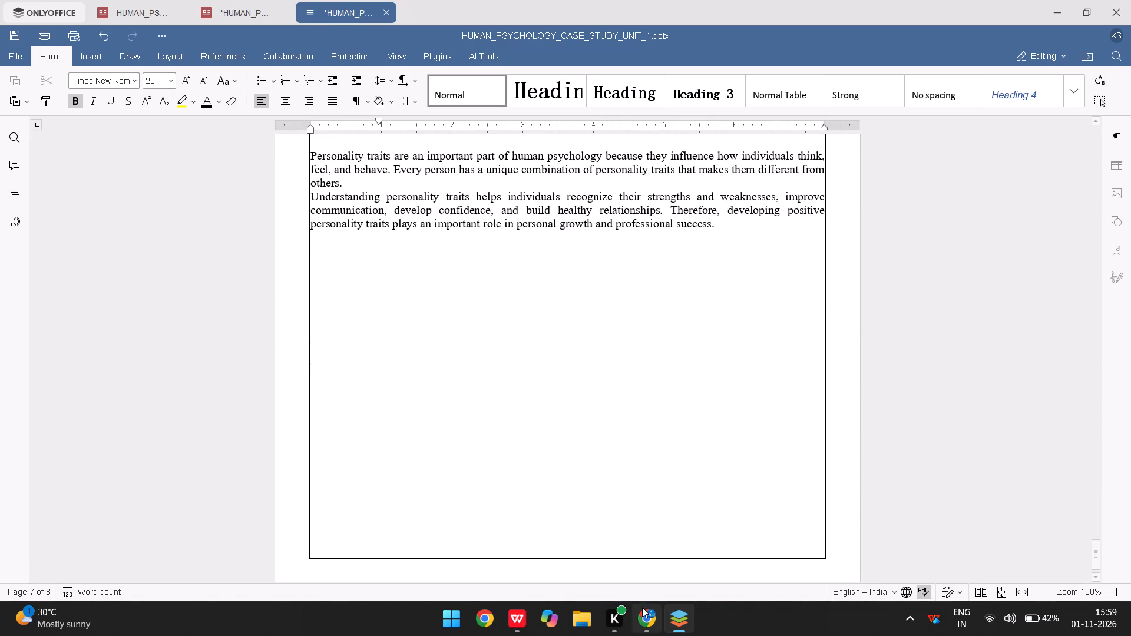
scroll(526, 369, "up", 6)
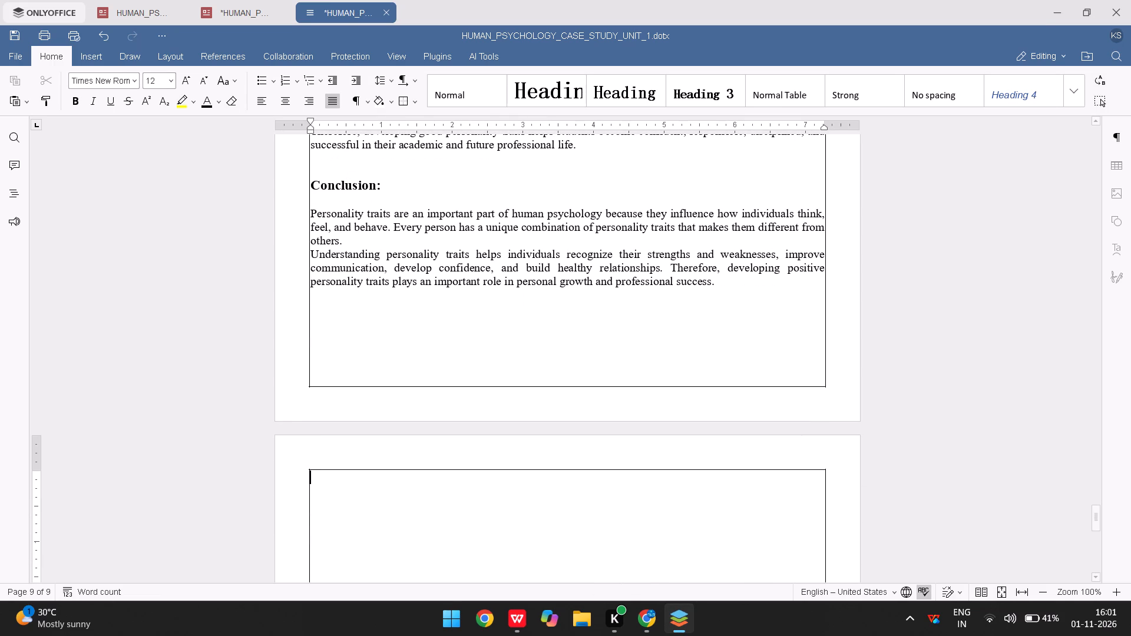
key("ctrl+v")
scroll(518, 528, "up", 3)
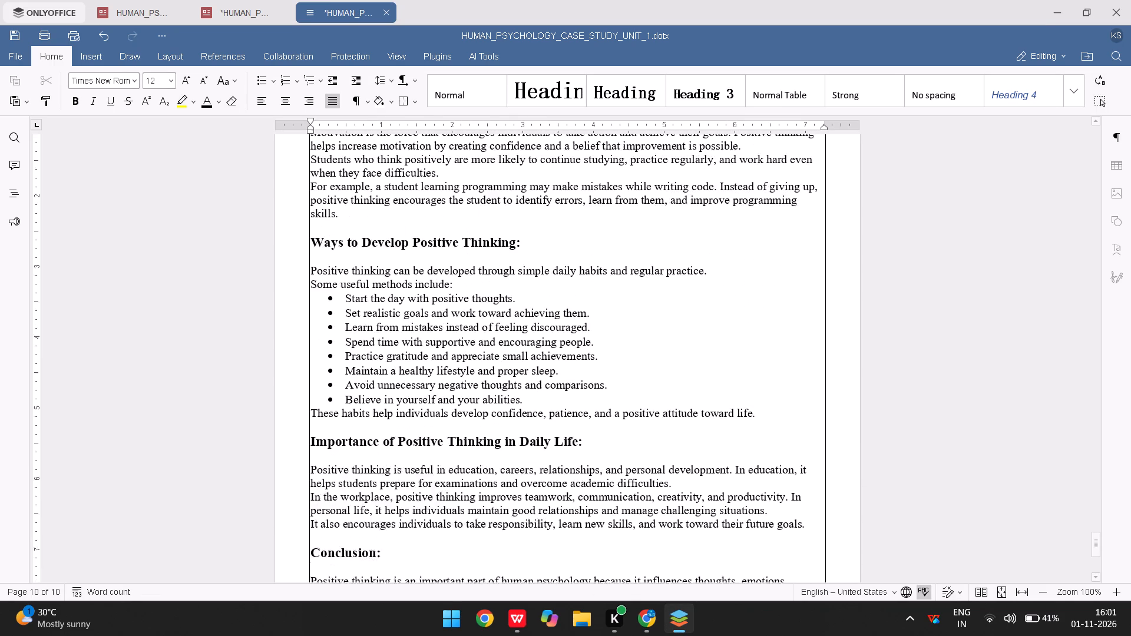
scroll(518, 528, "up", 6)
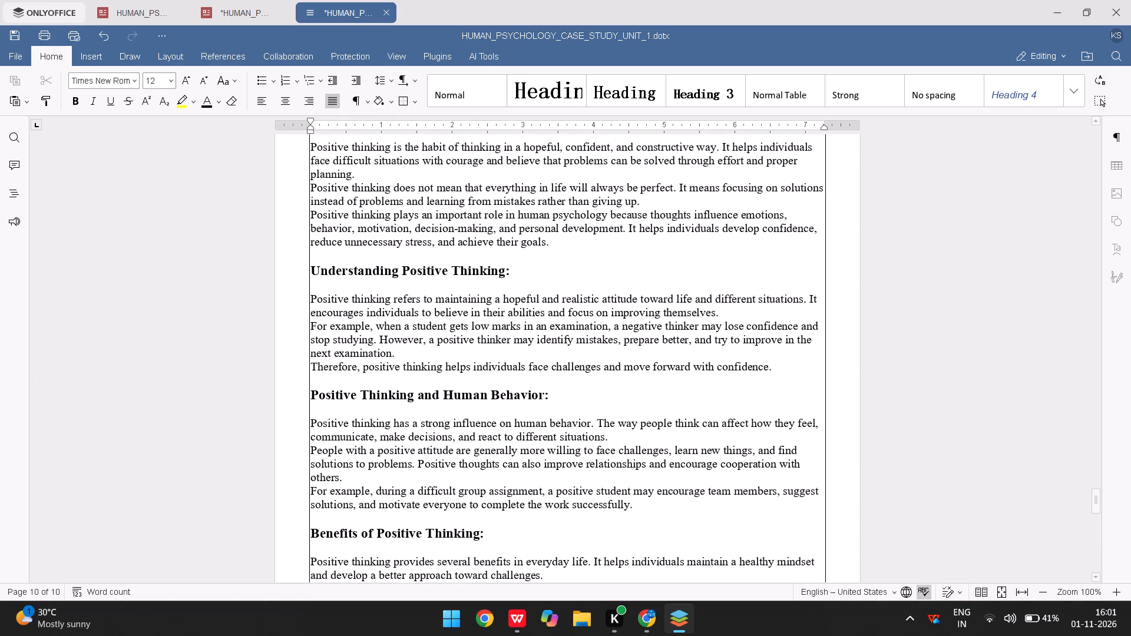
scroll(518, 528, "up", 1)
scroll(505, 397, "up", 2)
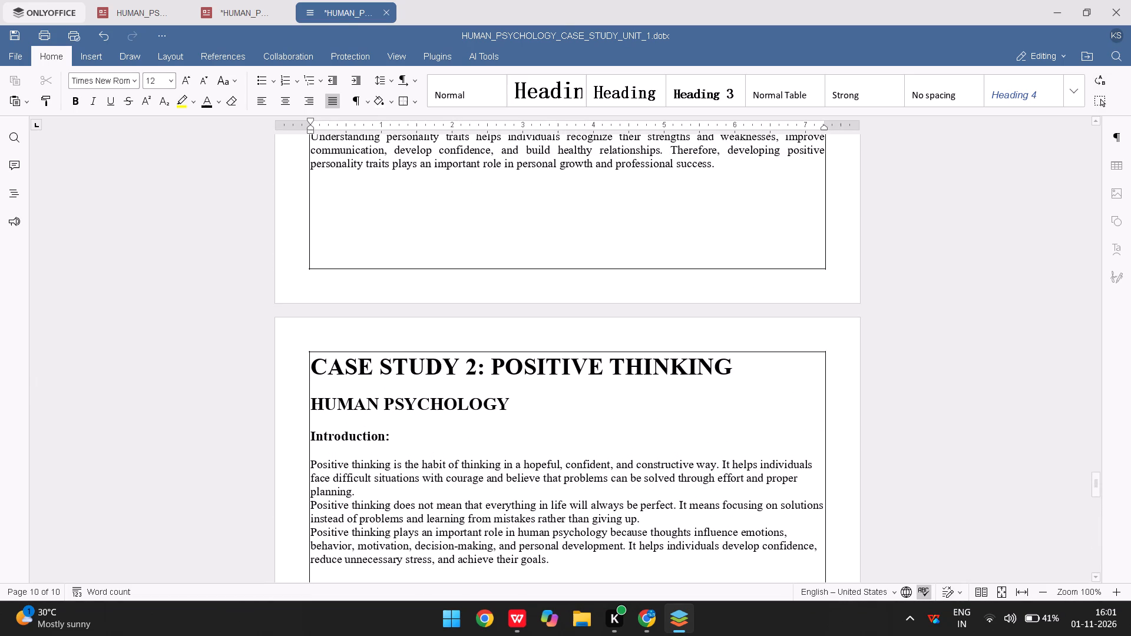
scroll(505, 397, "up", 1)
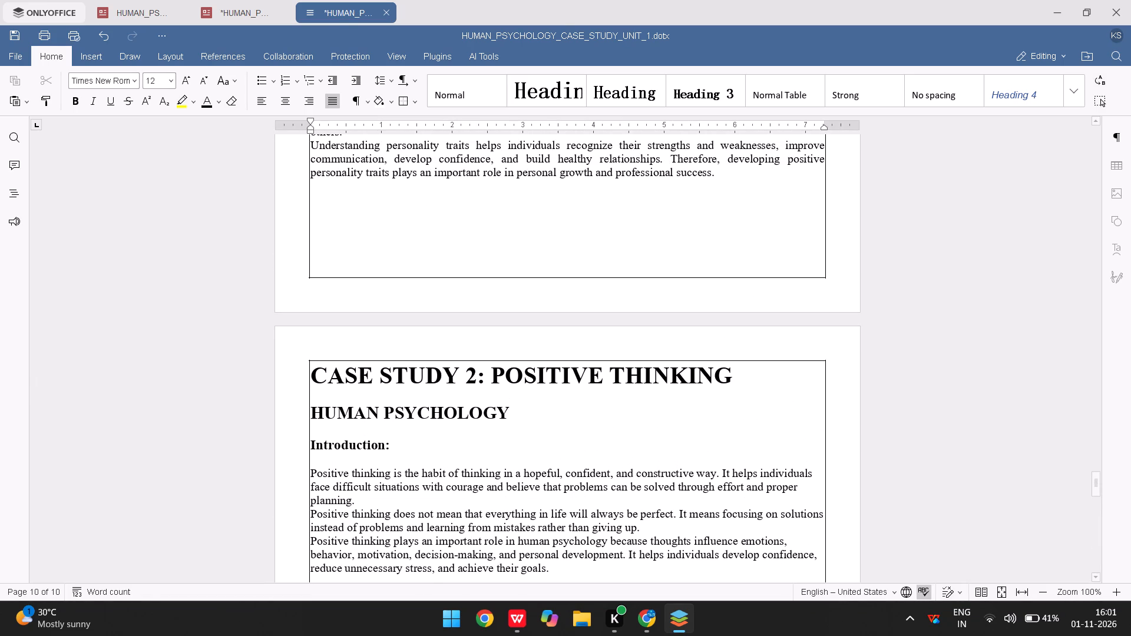
Copy the three title lines of CASE STUDY 3, from the case study number through the TOPIC line.
left_click(454, 380)
scroll(454, 380, "up", 9)
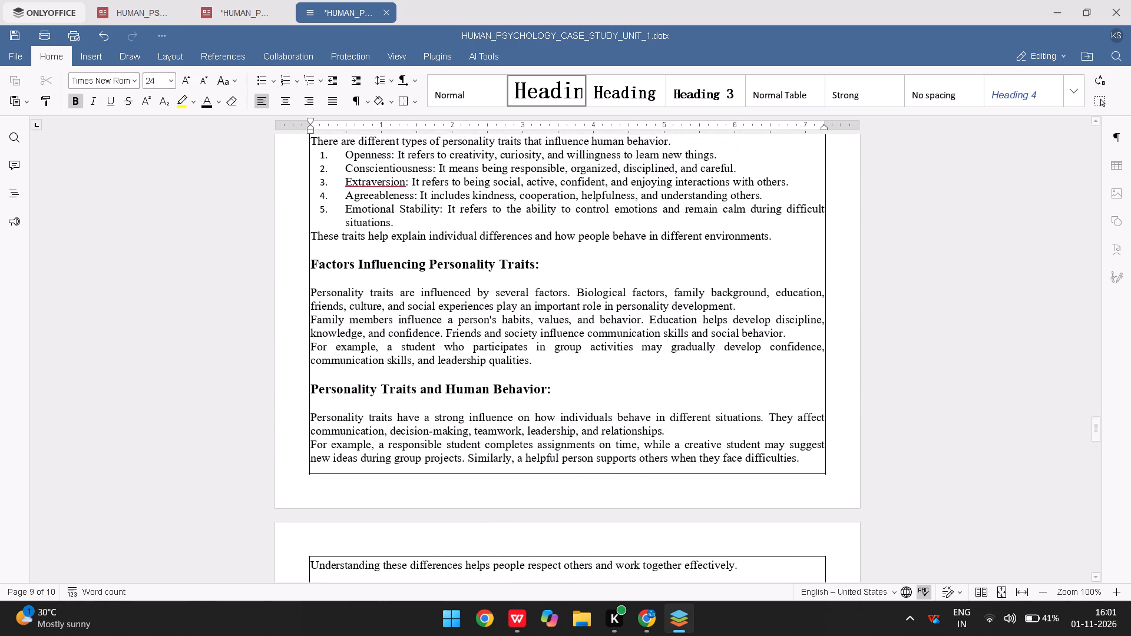
scroll(454, 380, "up", 4)
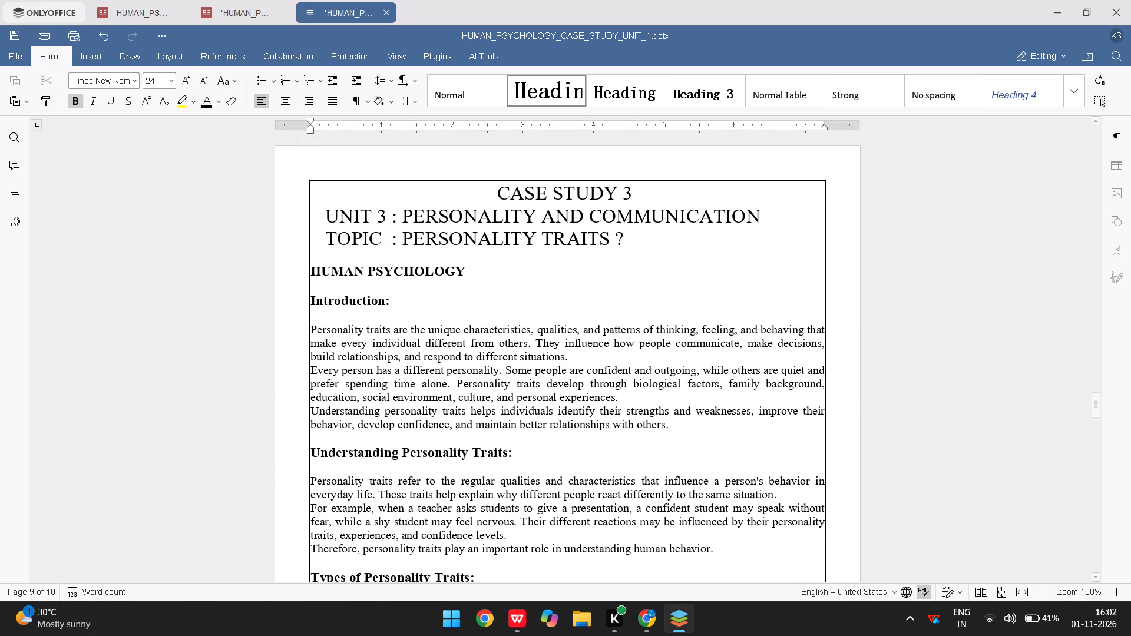
left_click_drag(632, 245, 498, 196)
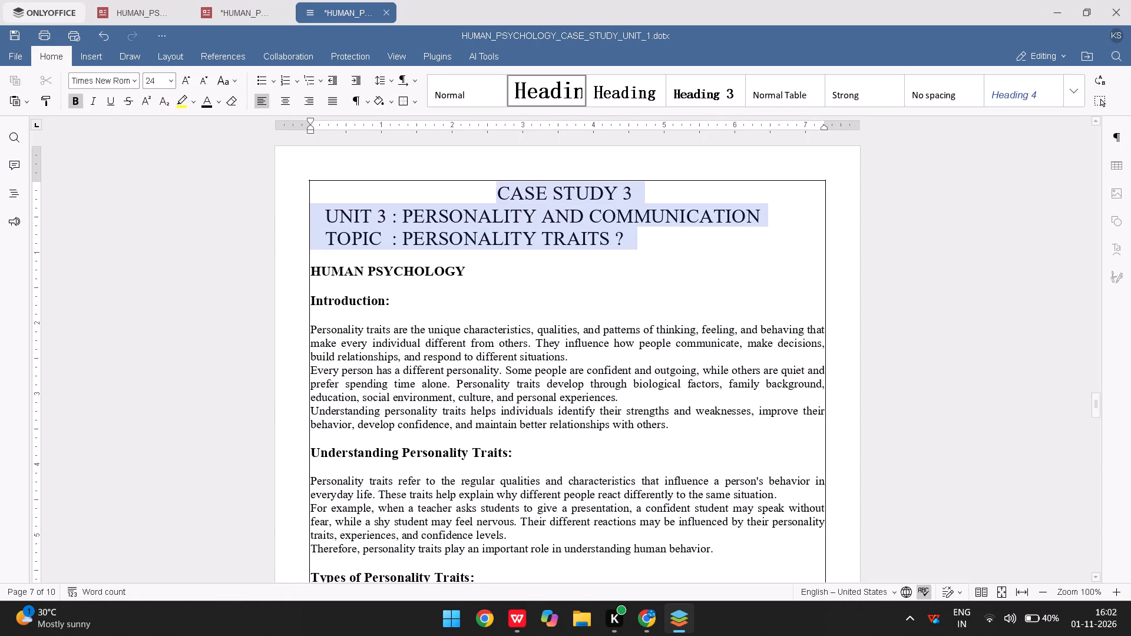
left_click_drag(498, 196, 493, 194)
key("ctrl+c")
Replace the heading "CASE STUDY 2: POSITIVE THINKING" on the new page with the copied three title lines.
scroll(493, 194, "down", 7)
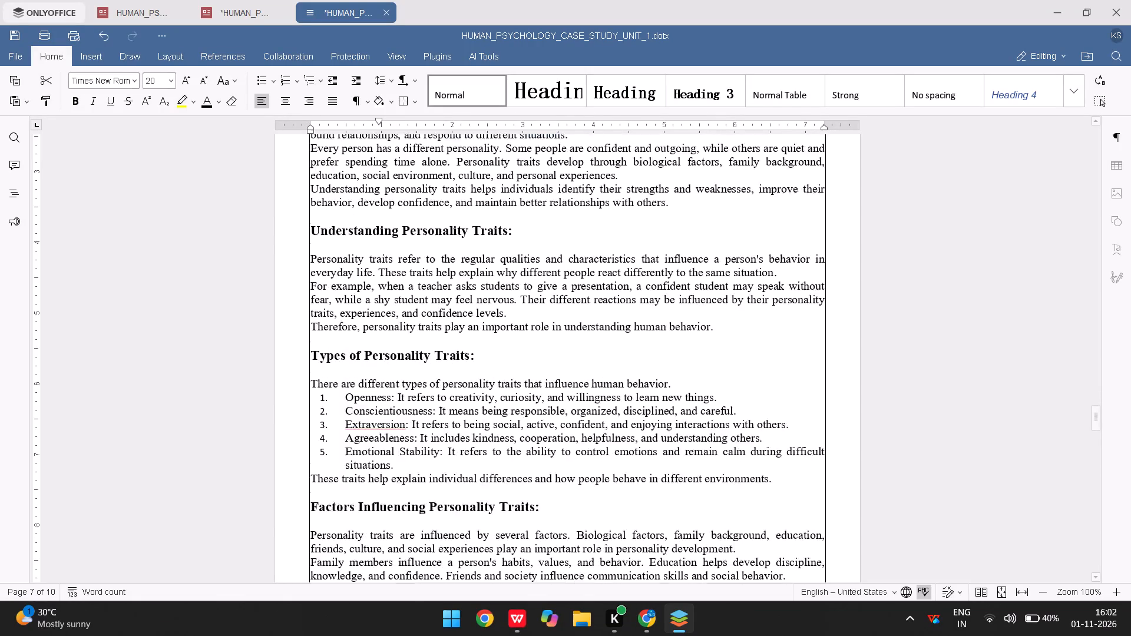
scroll(493, 194, "down", 11)
scroll(493, 194, "right", 1)
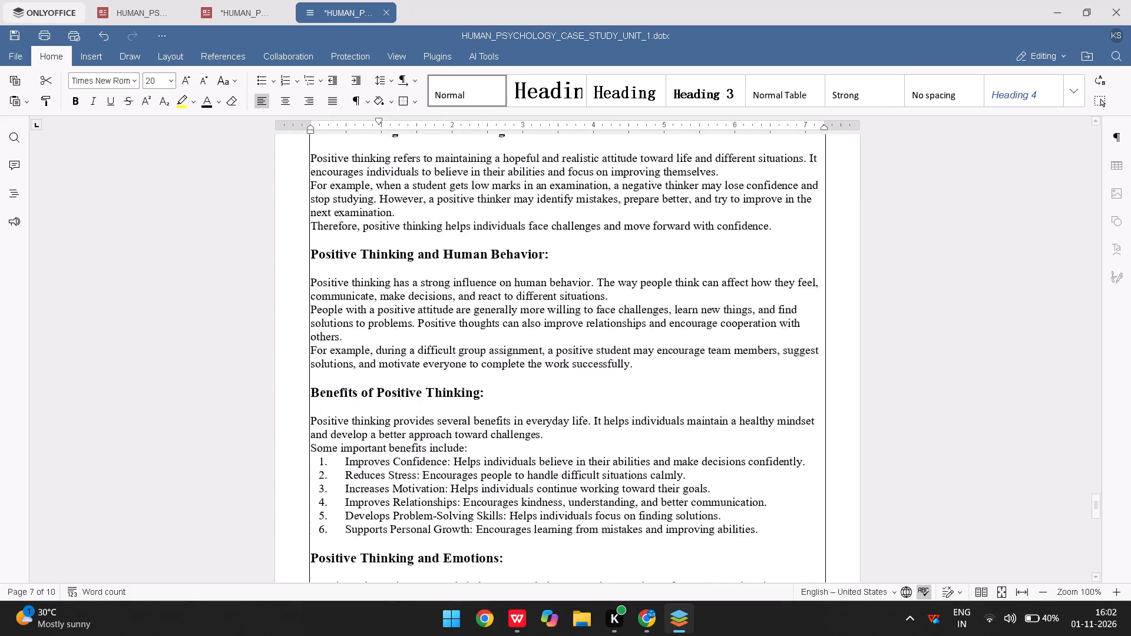
scroll(493, 194, "up", 2)
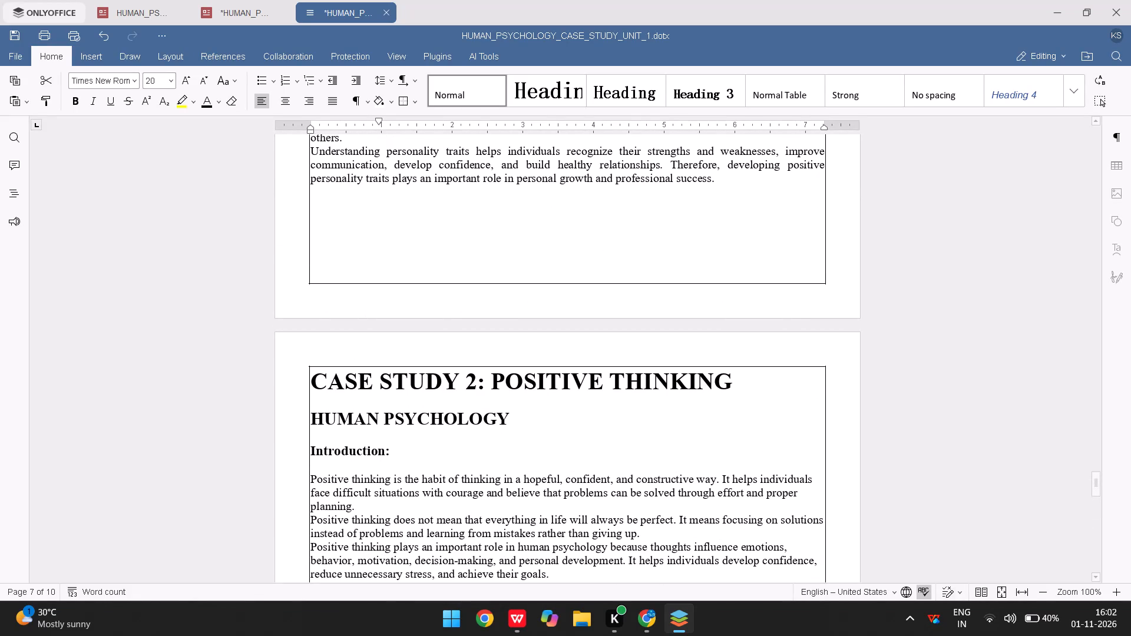
left_click_drag(739, 392, 326, 377)
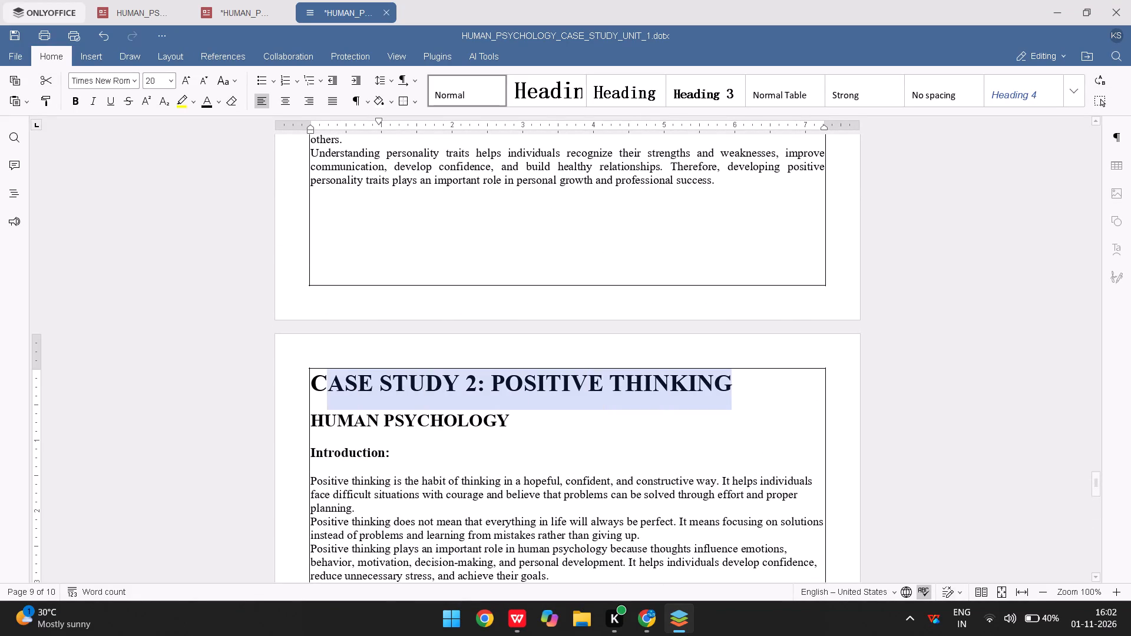
left_click_drag(326, 377, 323, 379)
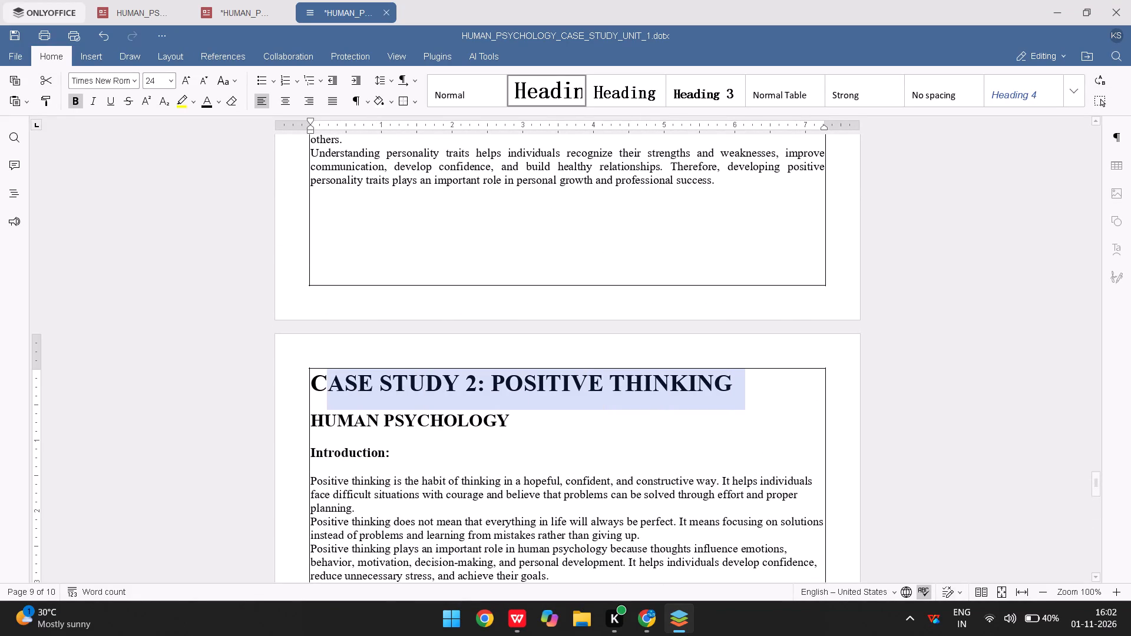
left_click_drag(311, 383, 732, 396)
left_click_drag(732, 396, 779, 395)
key("ctrl+v")
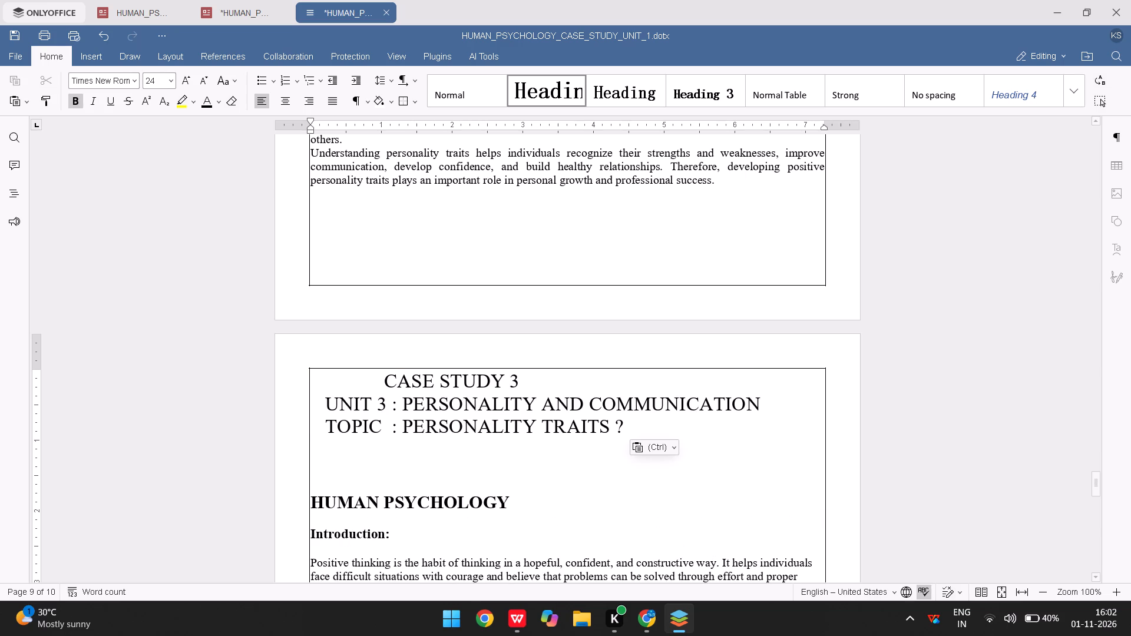
Indent the pasted CASE STUDY title line with 16 spaces to bring it nearer the page centre.
left_click(386, 377)
key("space")
key("space")
key("space")
key("space")
key("space")
key("space")
key("space")
key("space")
key("space")
key("space")
key("space")
key("space")
key("space")
key("space")
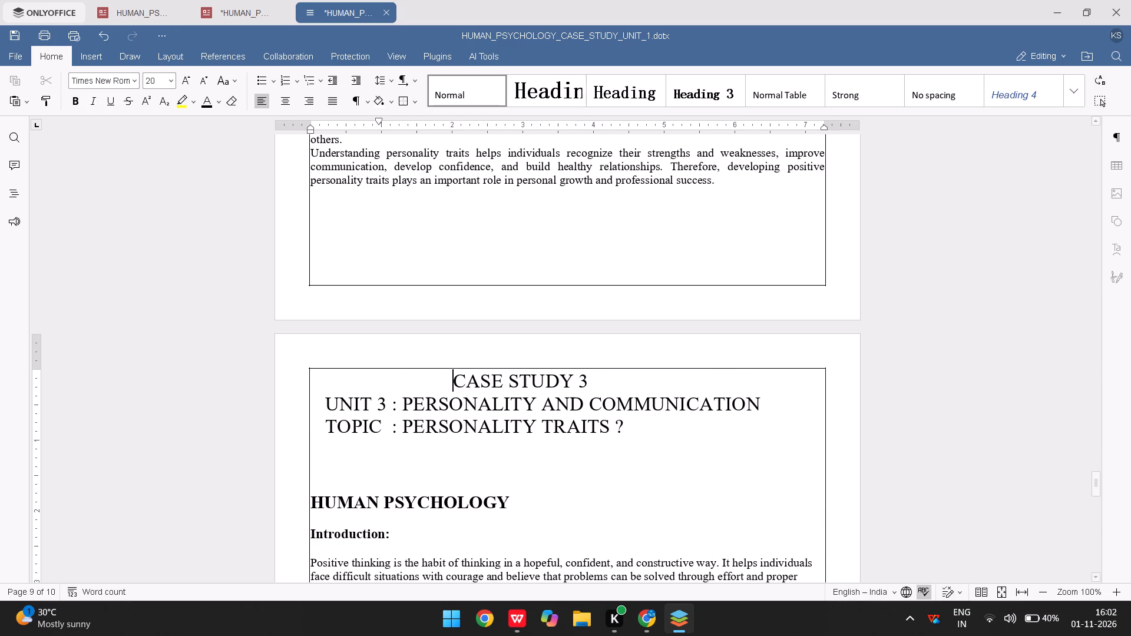
key("space")
key("space")
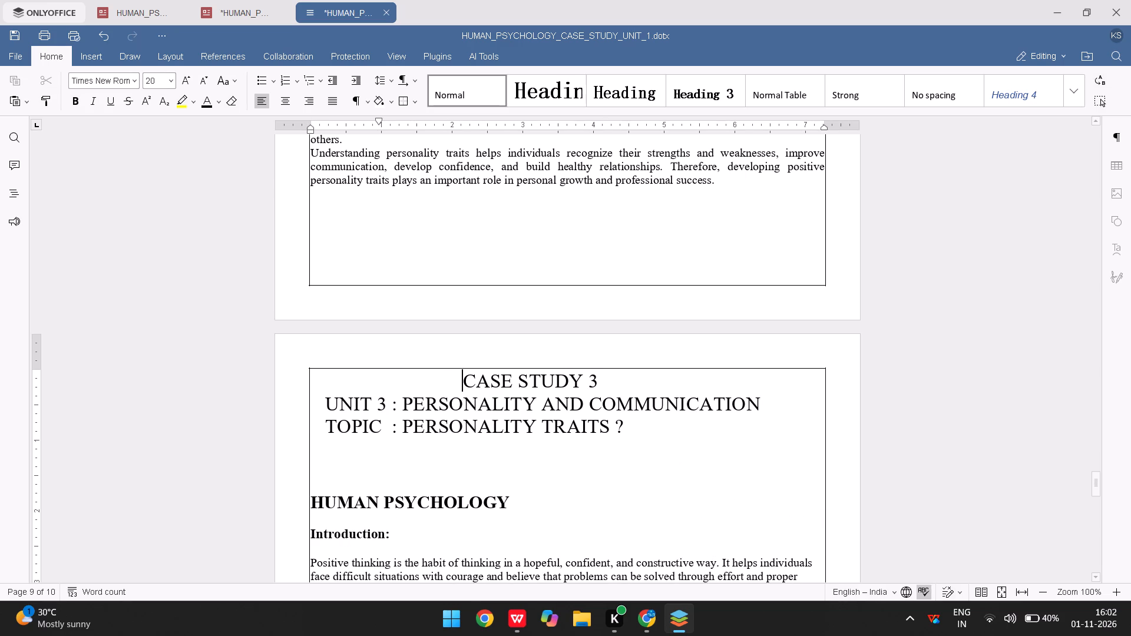
Renumber the pasted title line as CASE STUDY 4, keeping the number in the title's Times New Roman size 20.
key("Right")
key("Right")
key("Right")
key("Right")
key("Right")
key("Right")
key("Right")
key("Right")
key("Right")
key("Right")
key("Right")
key("Right")
key("Right")
key("BackSpace")
key("BackSpace")
key("4")
key("BackSpace")
key("BackSpace")
key("space")
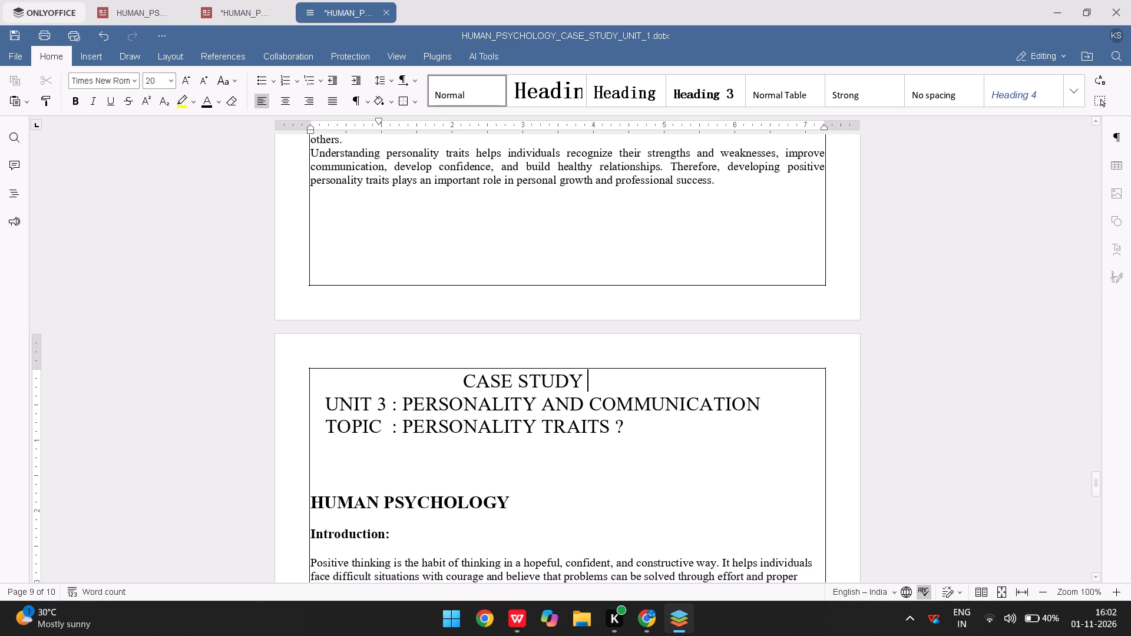
key("4")
Change the unit number in the pasted title block to UNIT 4.
left_click(389, 405)
key("BackSpace")
key("BackSpace")
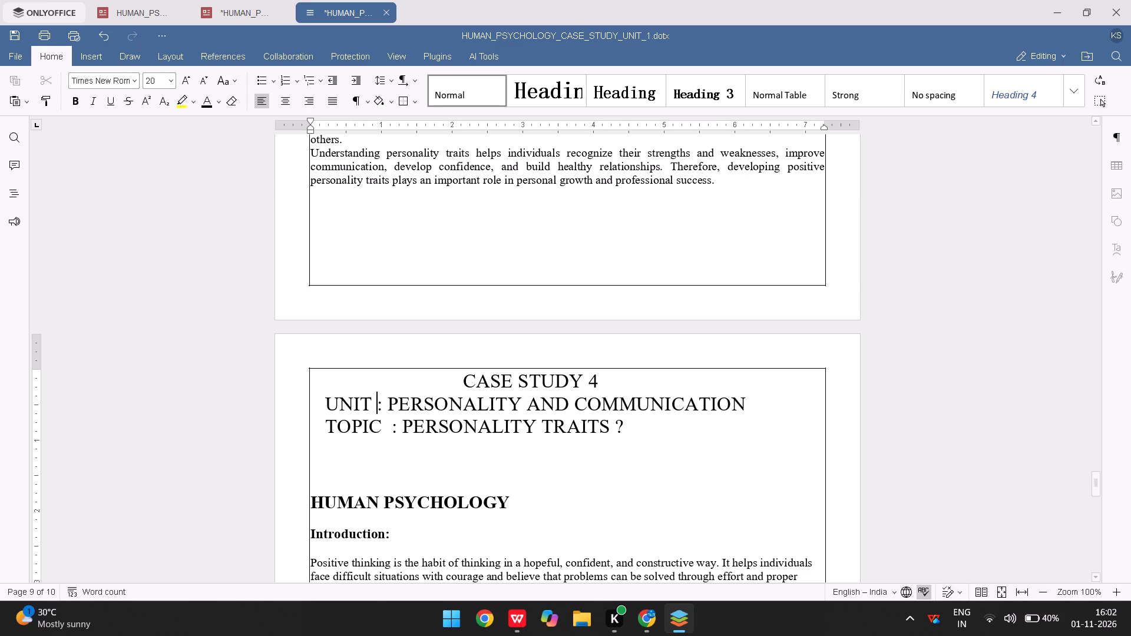
key("4")
key("space")
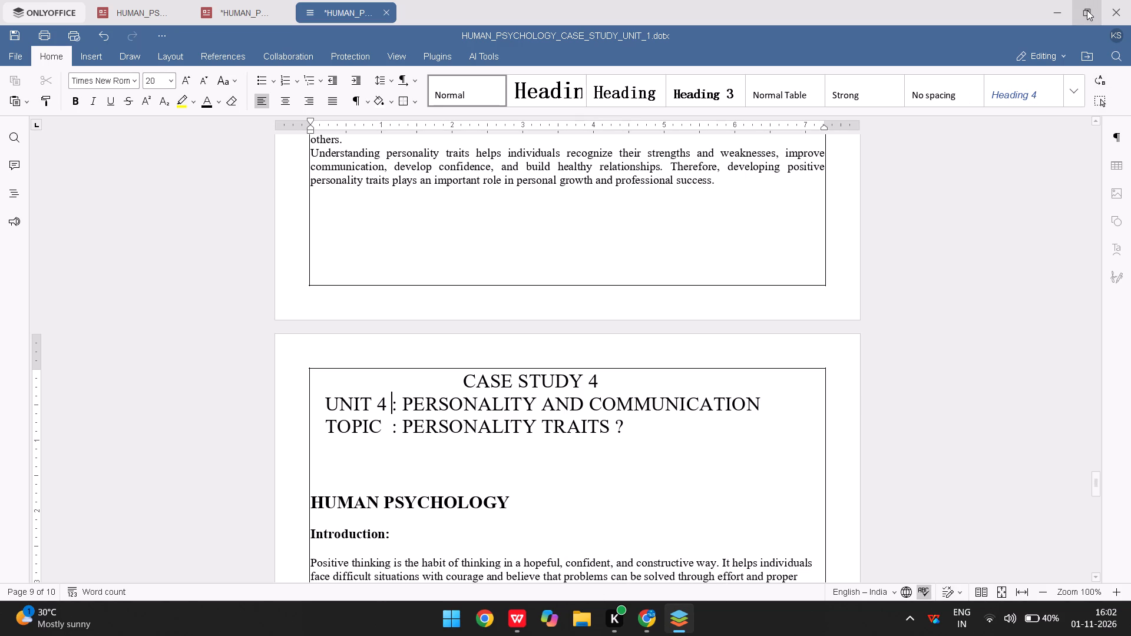
Arrange the ONLYOFFICE window side by side with the Chrome window showing ChatGPT.
left_click(984, 62)
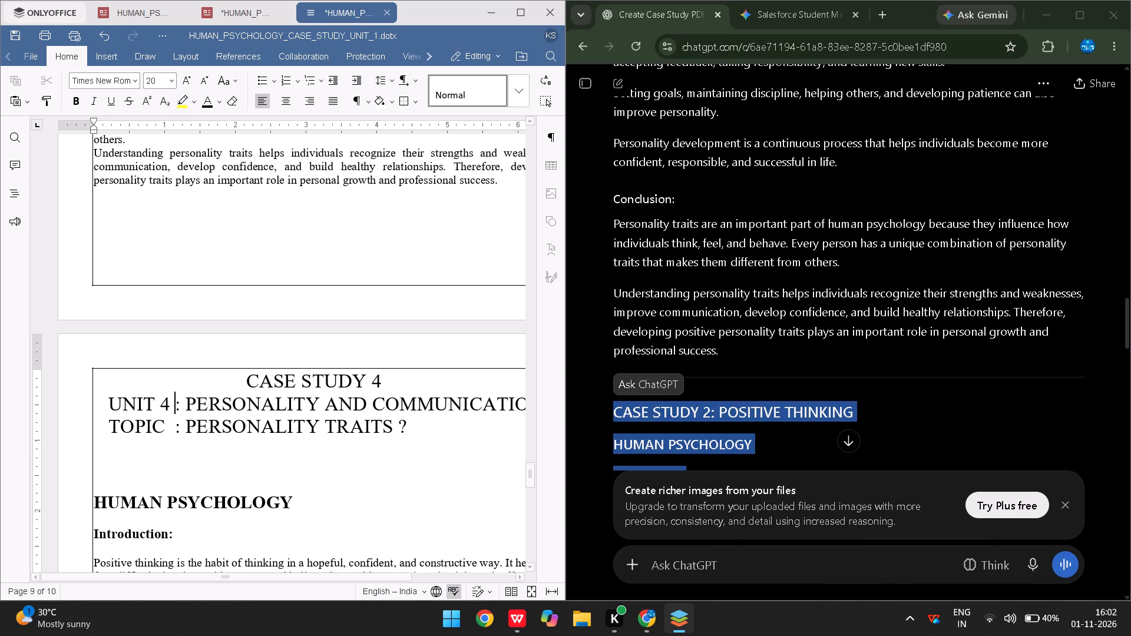
Search Windows for "what" and launch the best match.
left_click(444, 612)
type("what")
key("Return")
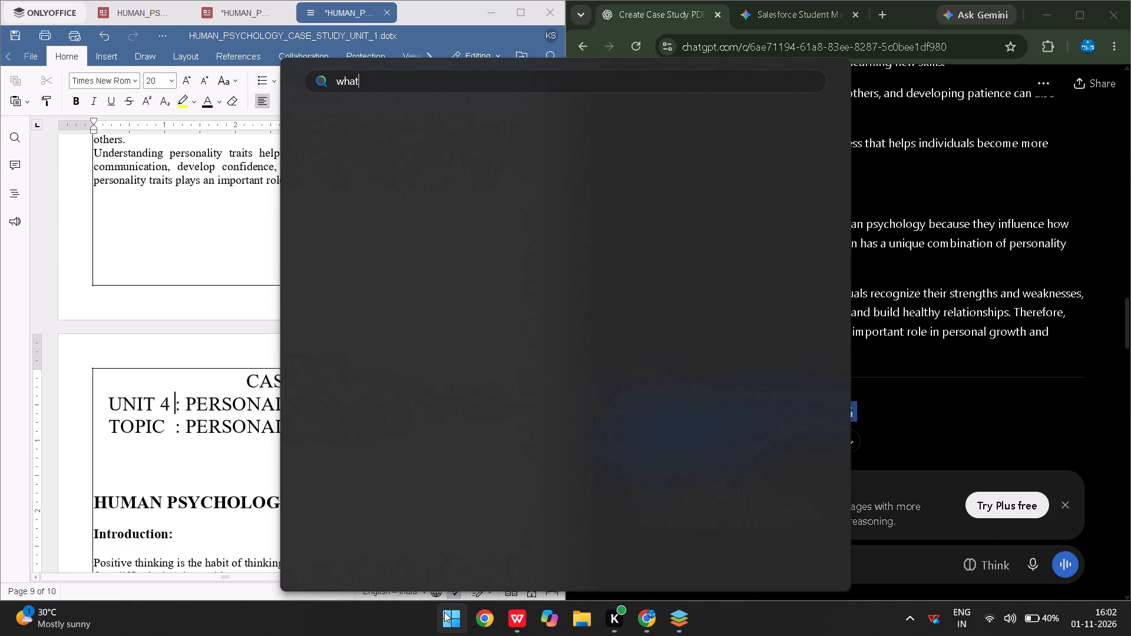
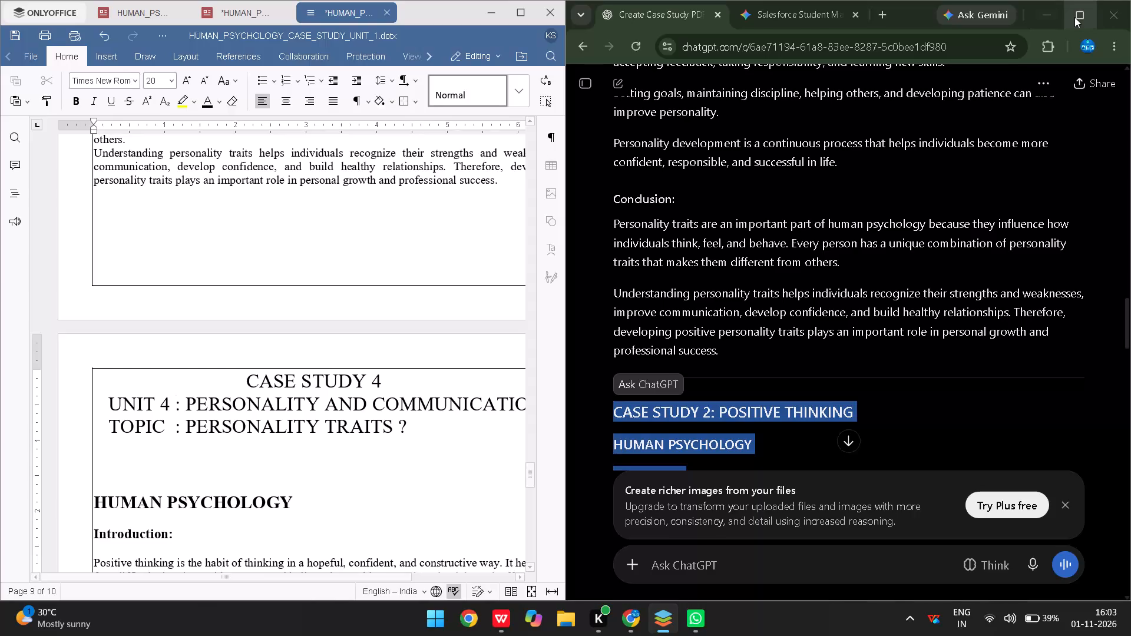
Clear the Chrome window away so the WhatsApp syllabus image is beside the ONLYOFFICE document.
left_click(986, 55)
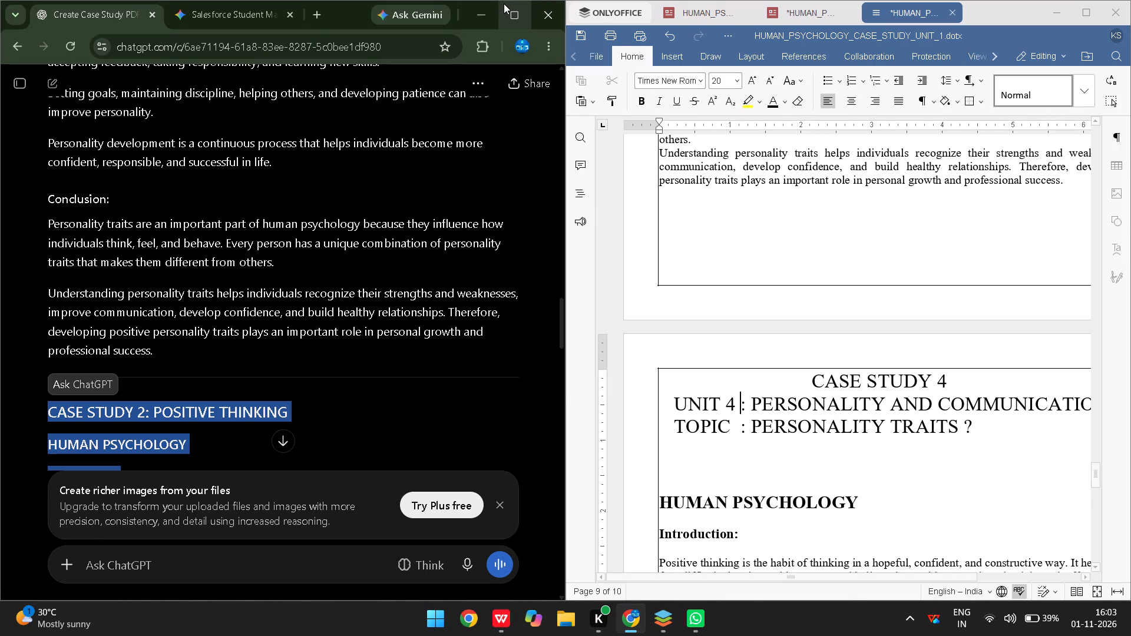
left_click(475, 14)
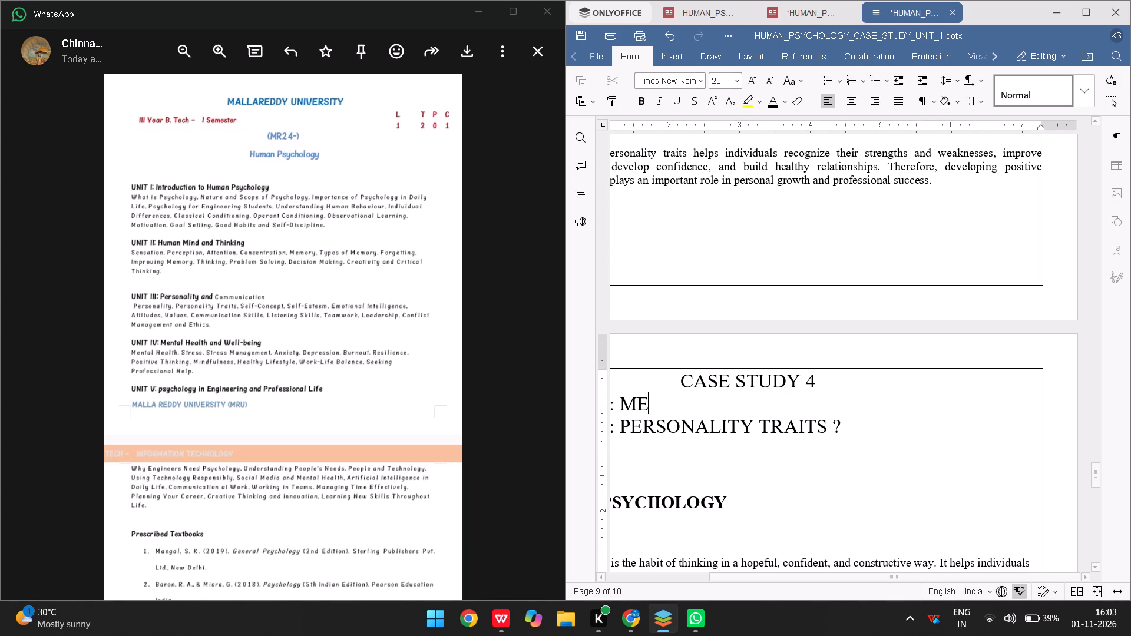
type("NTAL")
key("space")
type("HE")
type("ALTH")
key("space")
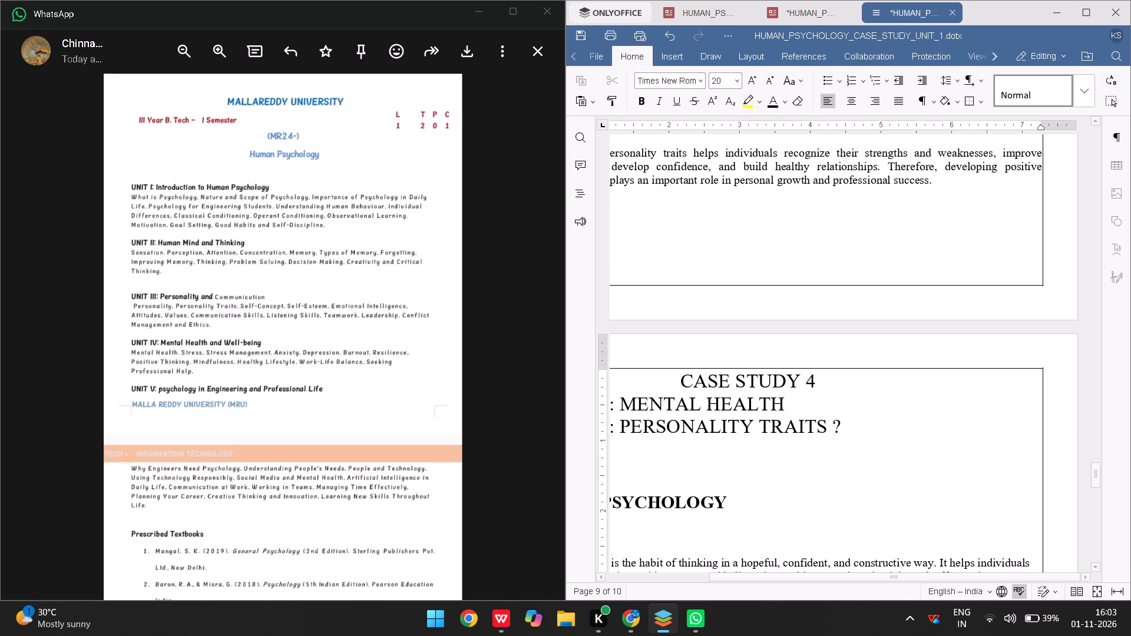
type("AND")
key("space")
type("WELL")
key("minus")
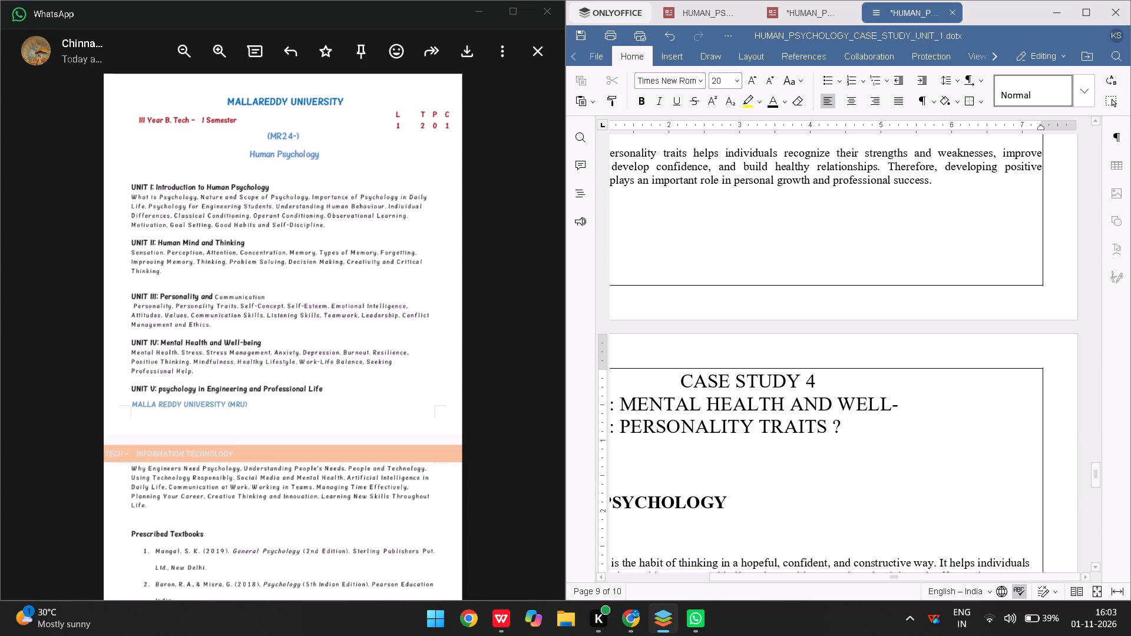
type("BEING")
Move the text cursor to the TOPIC line of the Case Study 4 title block for editing.
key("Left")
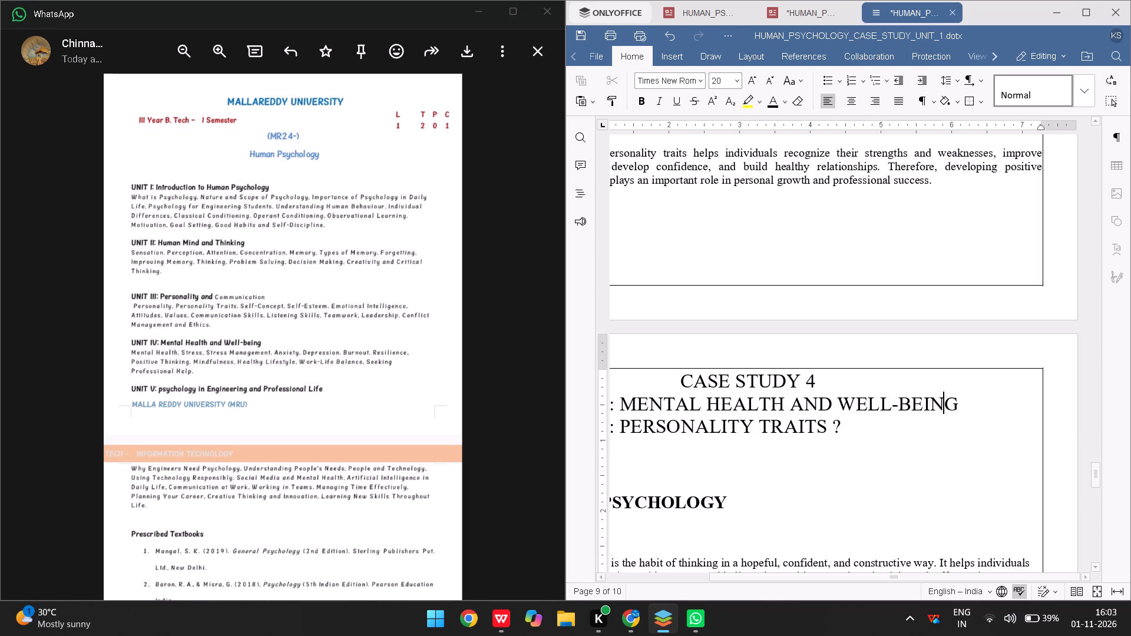
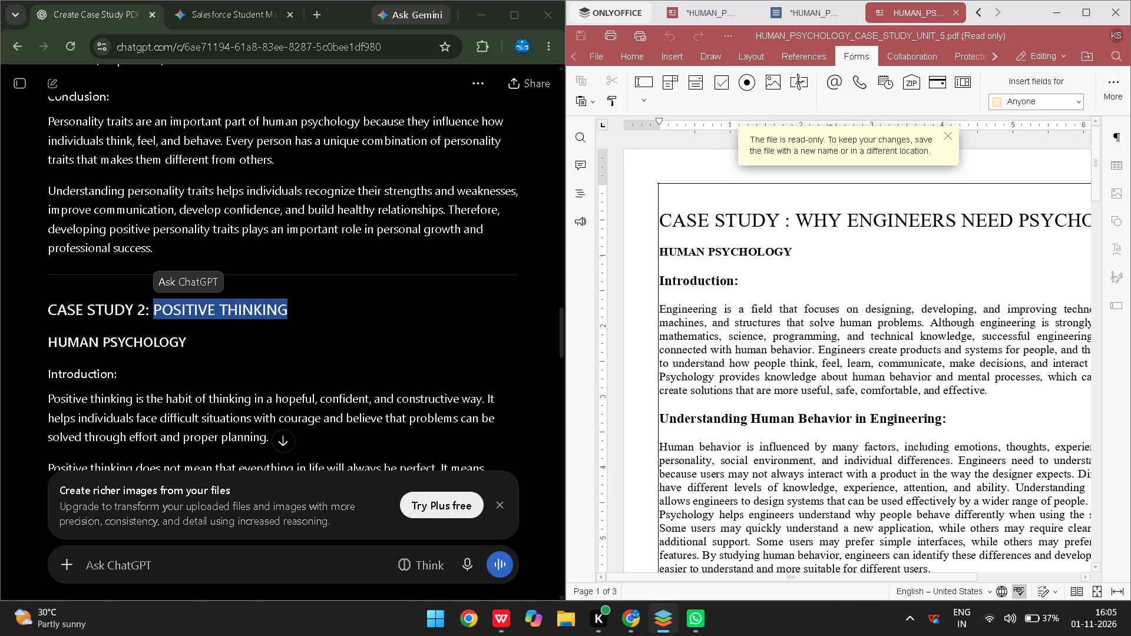
Copy the full text of the Unit 5 case study, from the CASE STUDY title to the end of the Conclusion.
left_click_drag(660, 219, 812, 296)
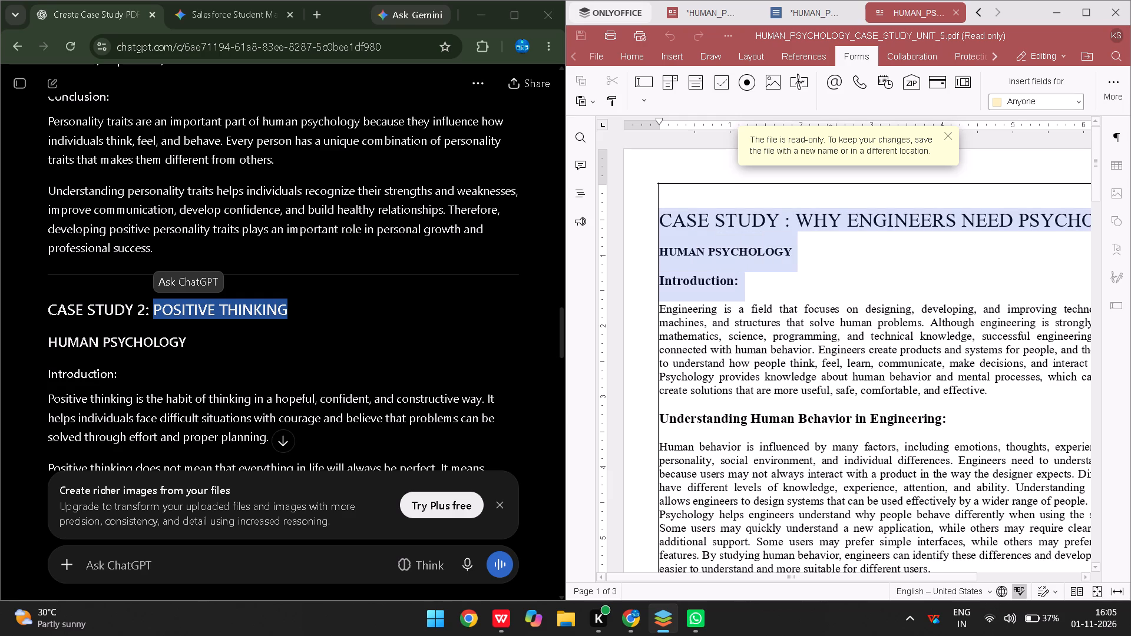
scroll(814, 299, "up", 1)
left_click_drag(812, 296, 1027, 627)
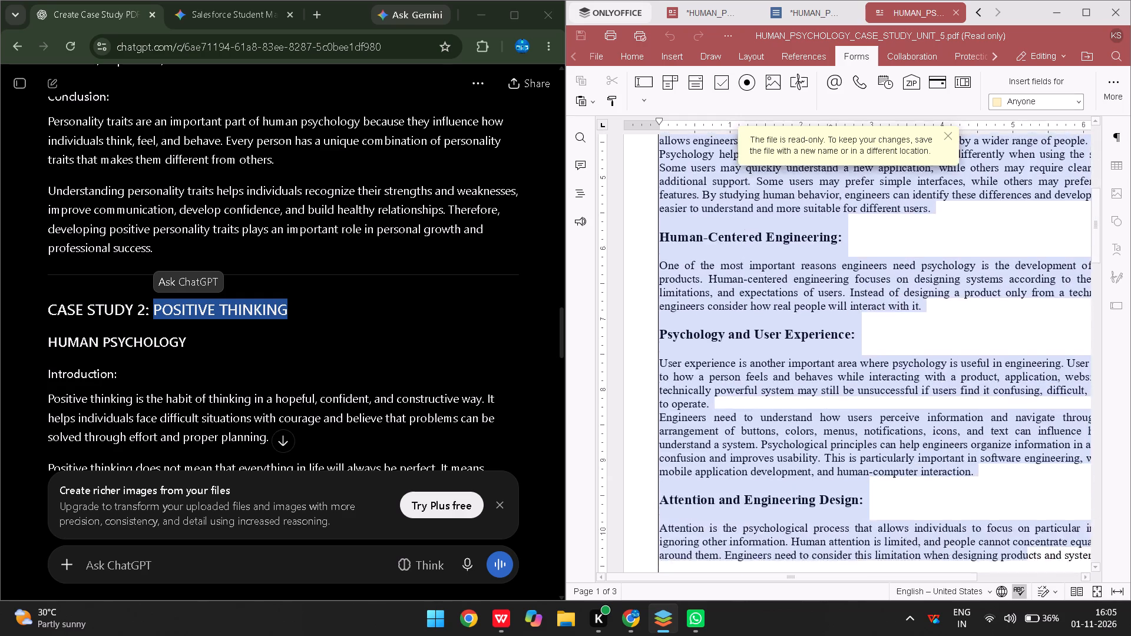
left_click_drag(1027, 627, 1018, 624)
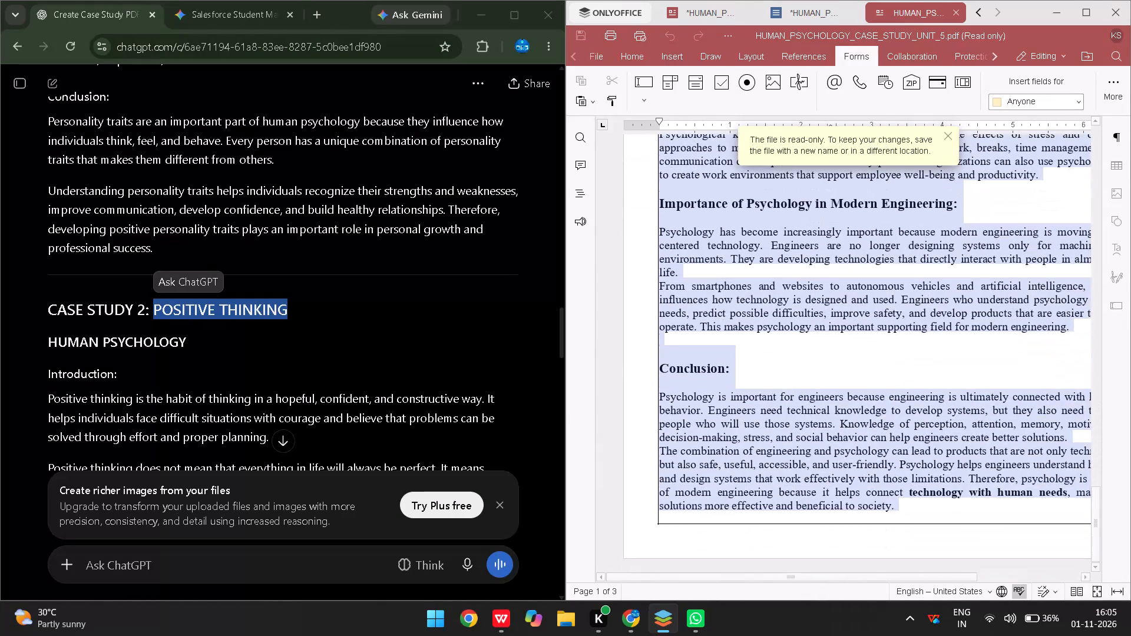
left_click_drag(1018, 624, 969, 526)
key("ctrl+c")
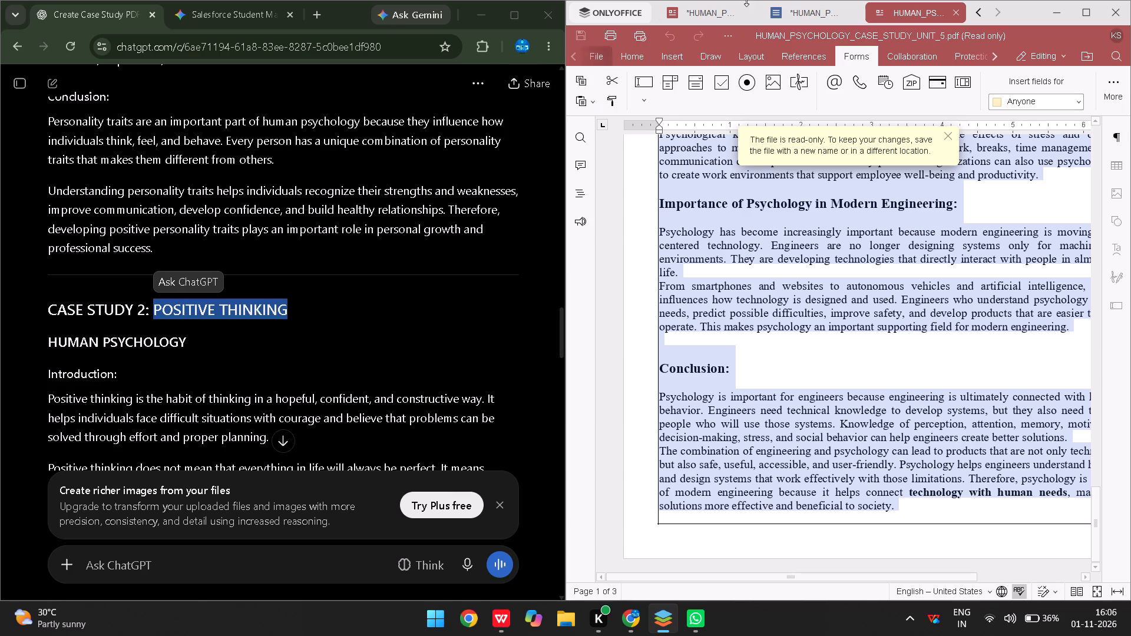
Paste the Unit 5 case study on a new page after the Positive Thinking conclusion in the combined HUMAN_PSYCHOLOGY_CASE_STUDY_UNIT_1 document.
left_click(813, 8)
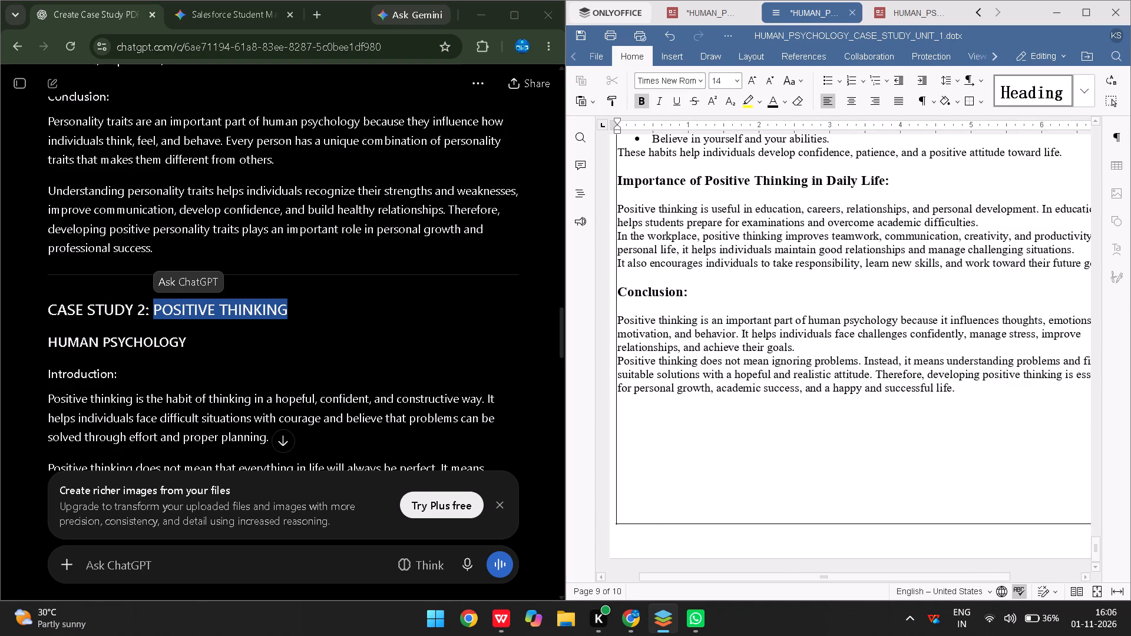
left_click(752, 436)
key("Return")
key("Return")
key("Return")
key("Return")
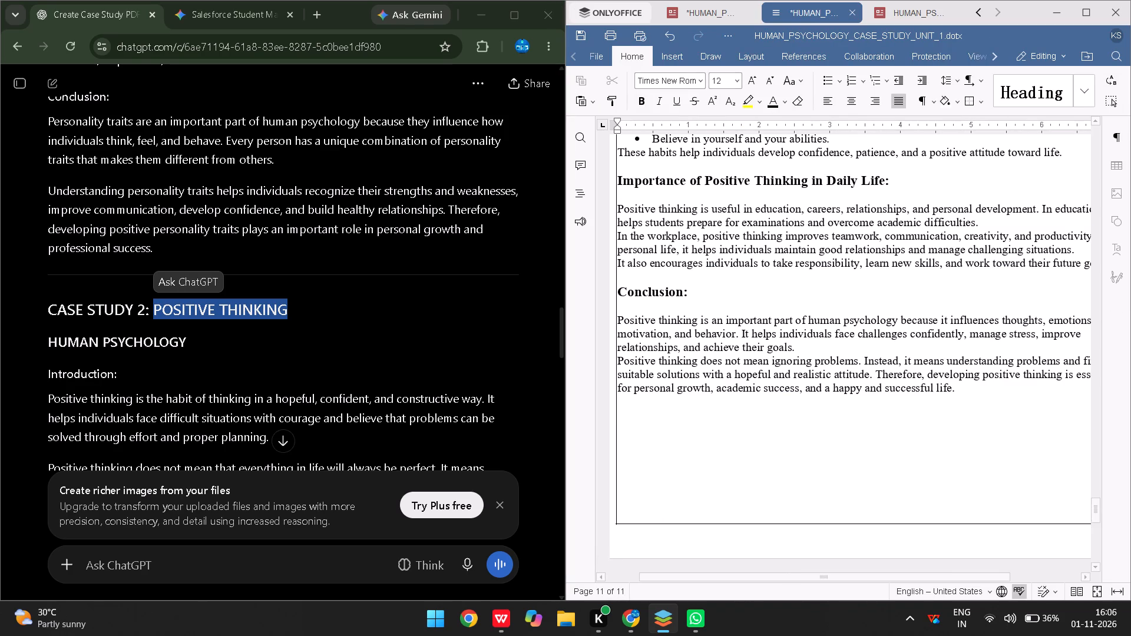
scroll(752, 436, "down", 6)
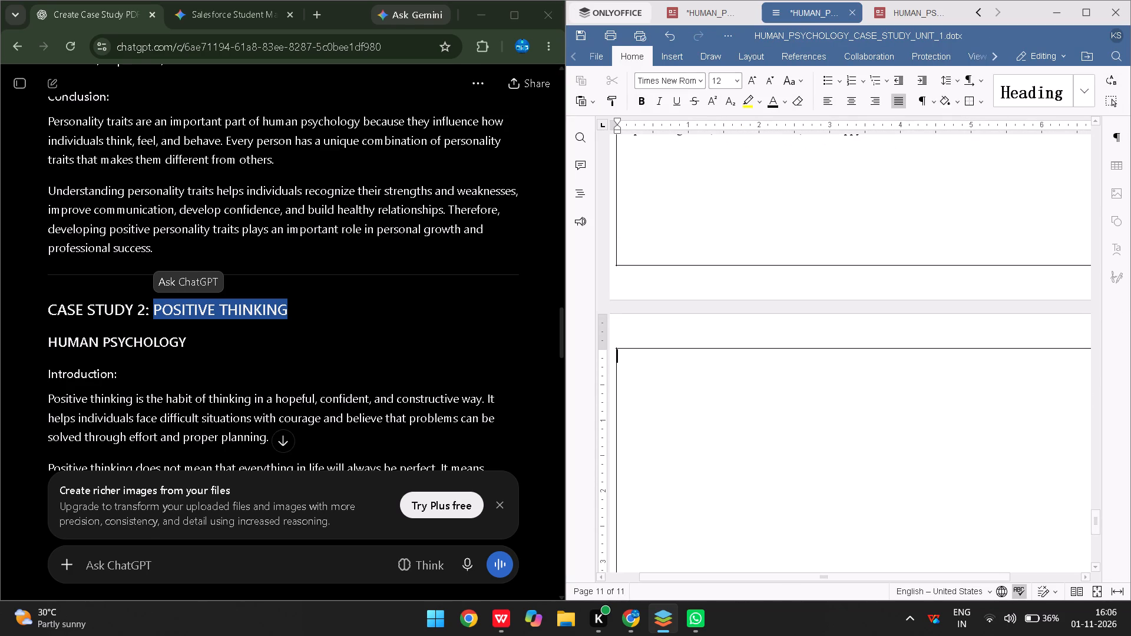
key("ctrl+v")
Replace CASE STUDY with TOPIC in the pasted title so it reads "TOPIC: WHY ENGINEERS NEED PSYCHOLOGY ?".
scroll(752, 436, "up", 3)
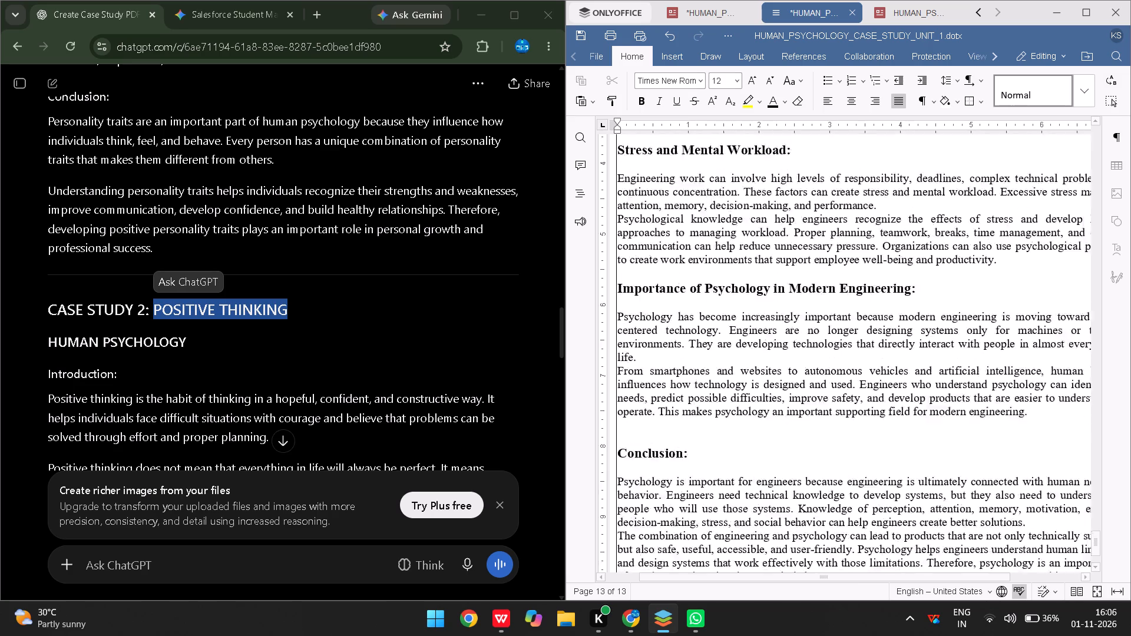
scroll(752, 436, "up", 6)
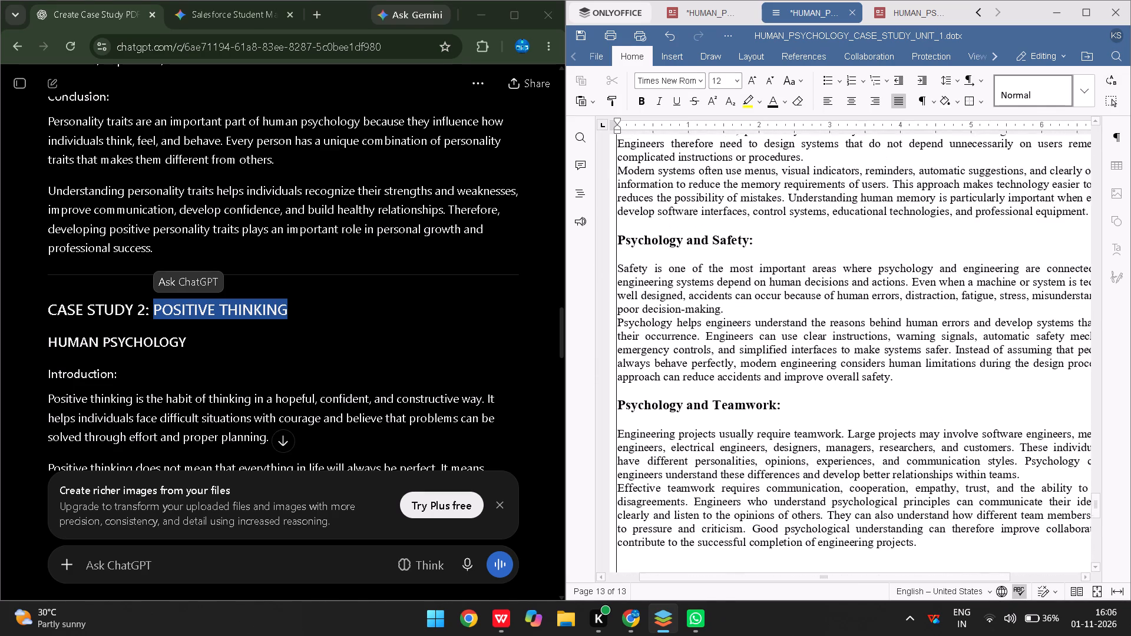
scroll(752, 436, "up", 3)
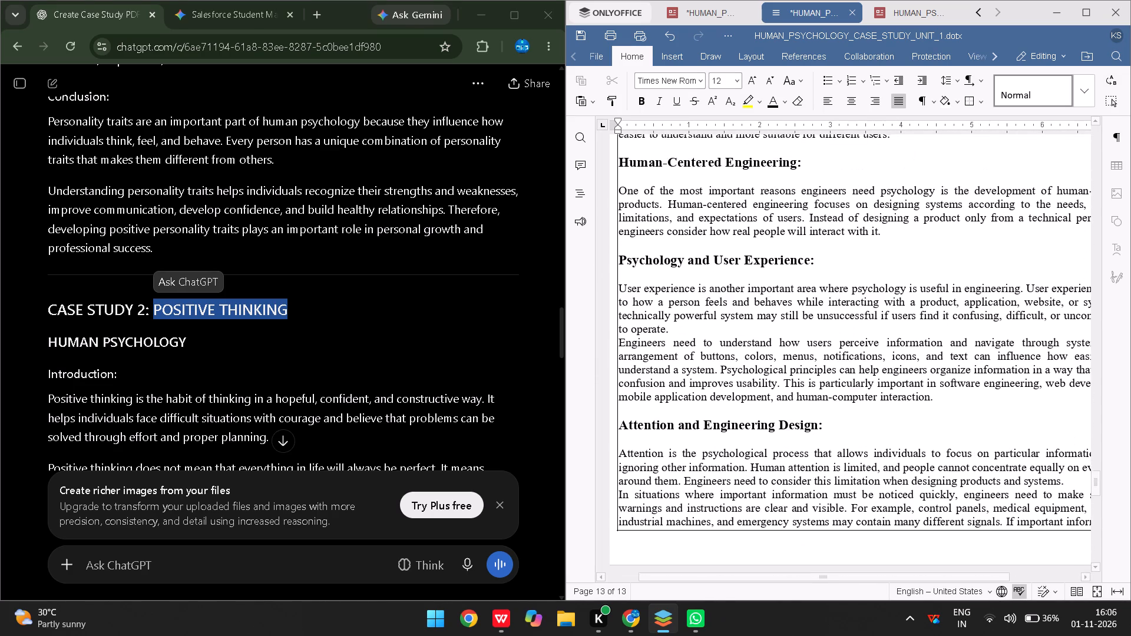
scroll(752, 436, "up", 3)
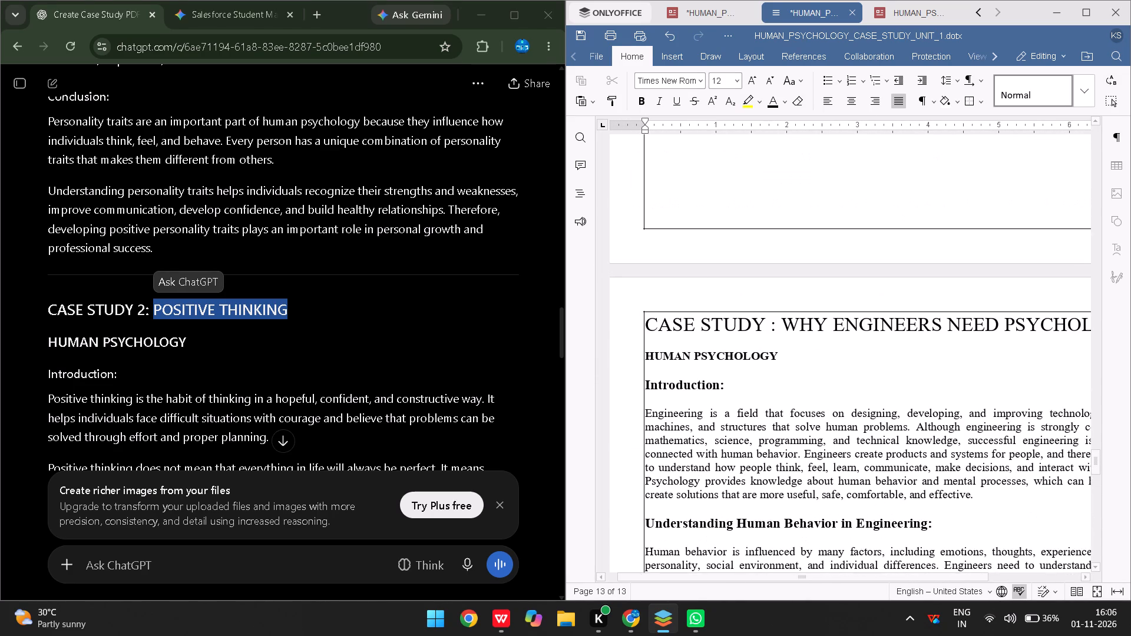
scroll(752, 436, "up", 3)
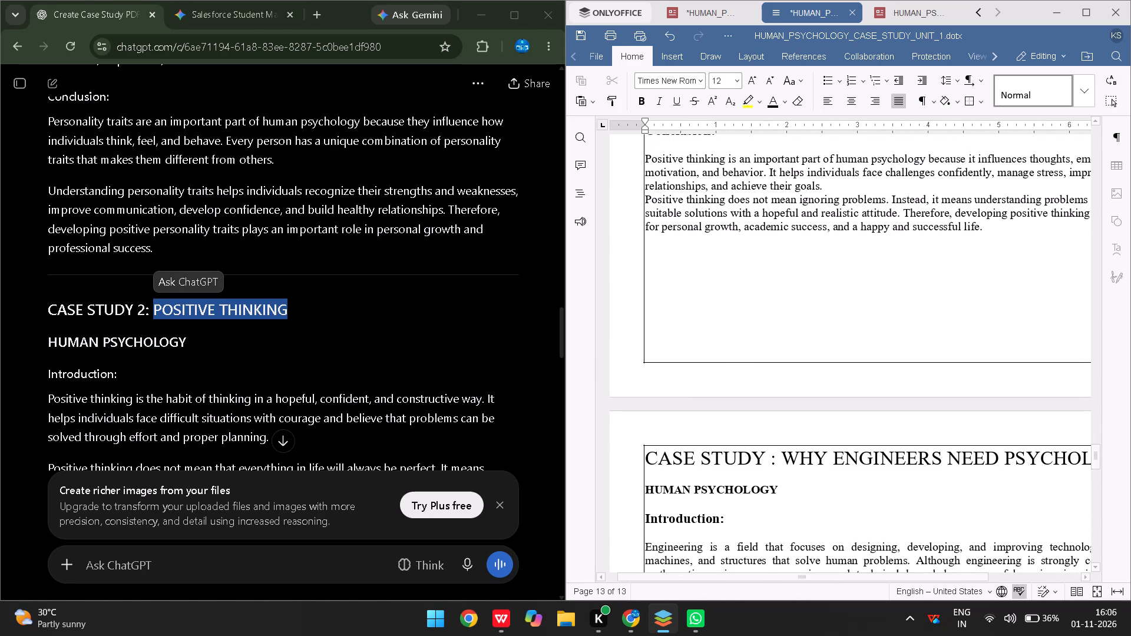
scroll(752, 436, "down", 4)
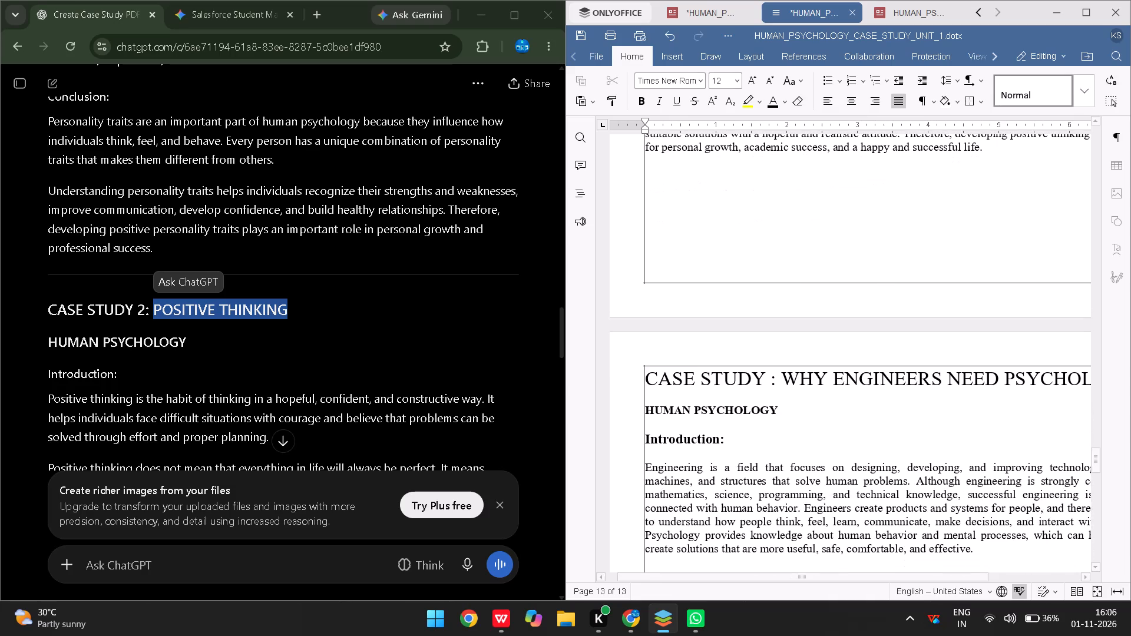
scroll(752, 436, "left", 2)
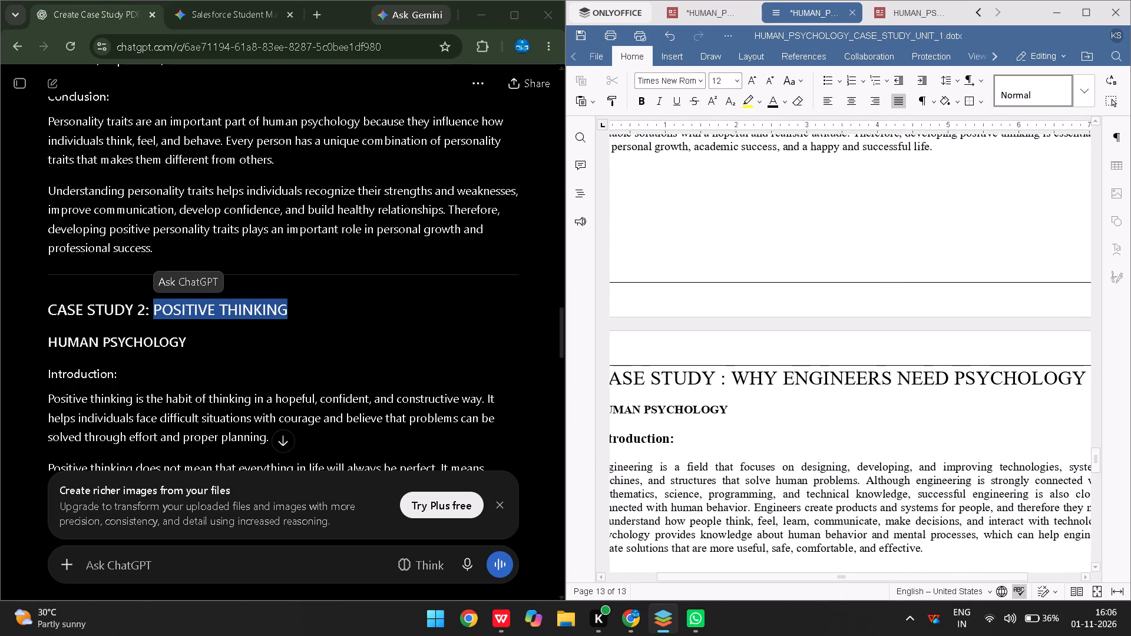
left_click(720, 383)
key("BackSpace")
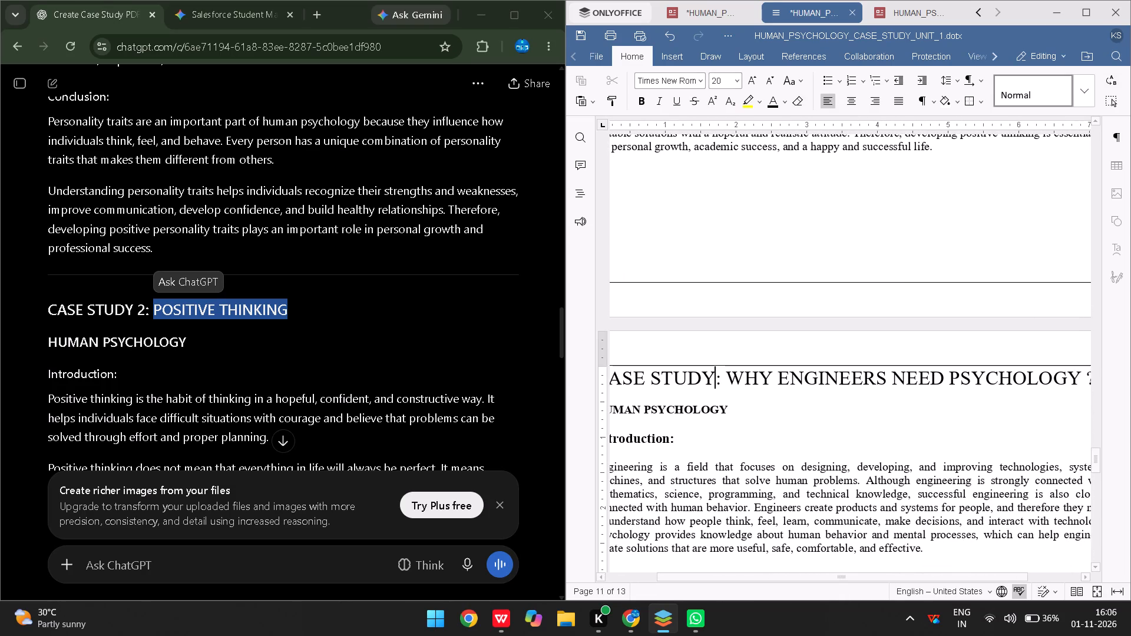
key("BackSpace")
key("BackSpace")
key("BackSpace")
key("BackSpace")
key("BackSpace")
key("BackSpace")
key("BackSpace")
key("BackSpace")
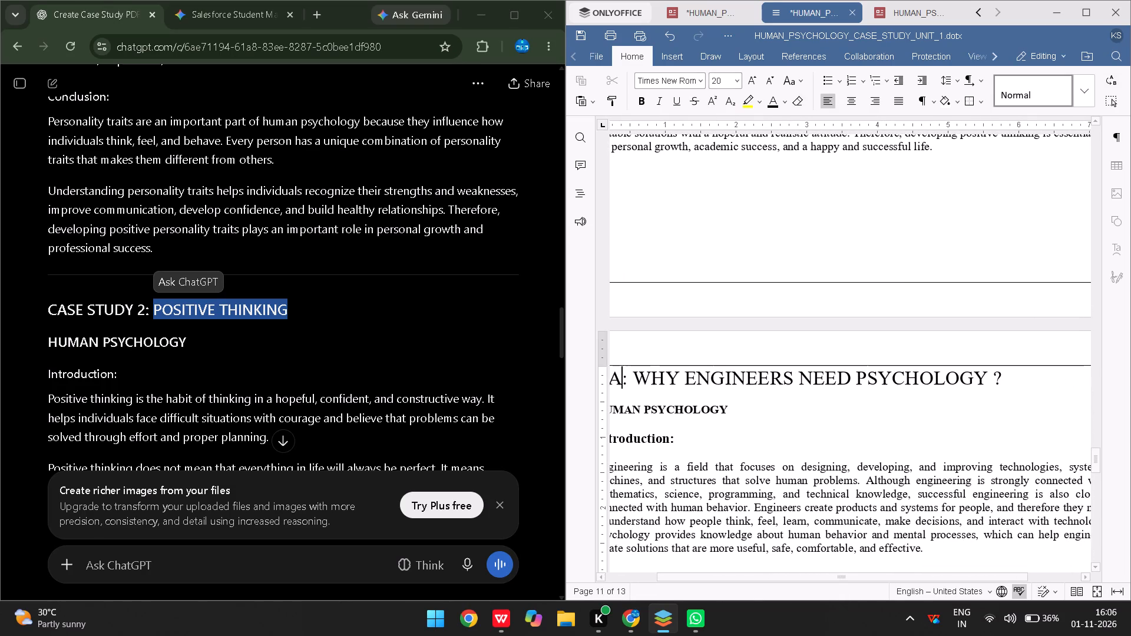
scroll(720, 383, "right", 2)
key("BackSpace")
key("BackSpace")
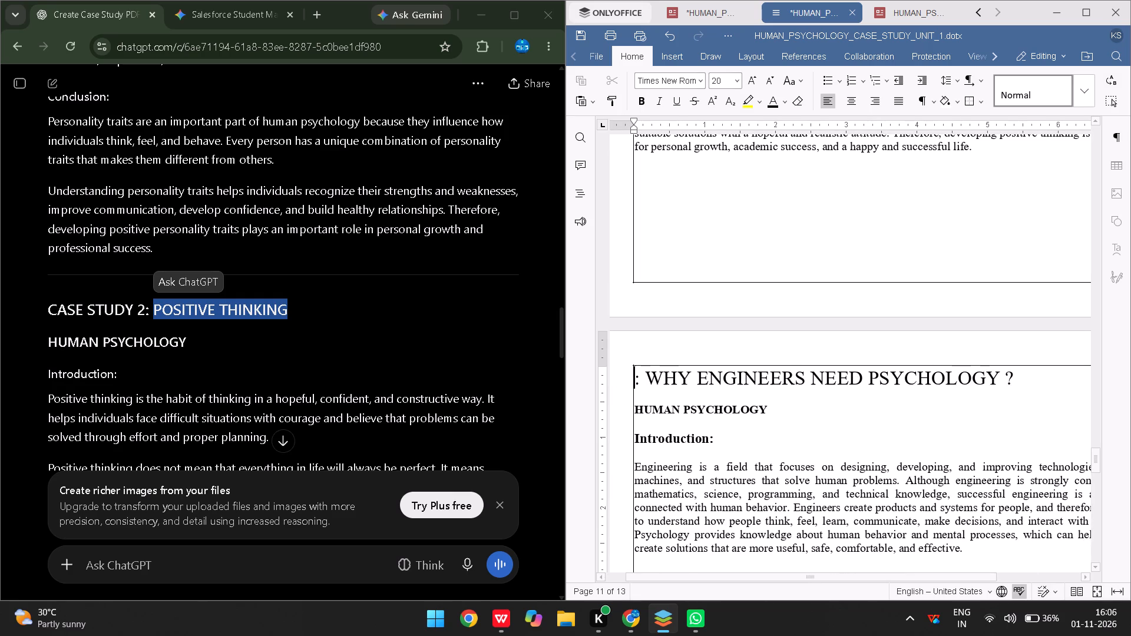
key("shift+t")
type("OPUIC")
key("shift+BackSpace")
key("shift+BackSpace")
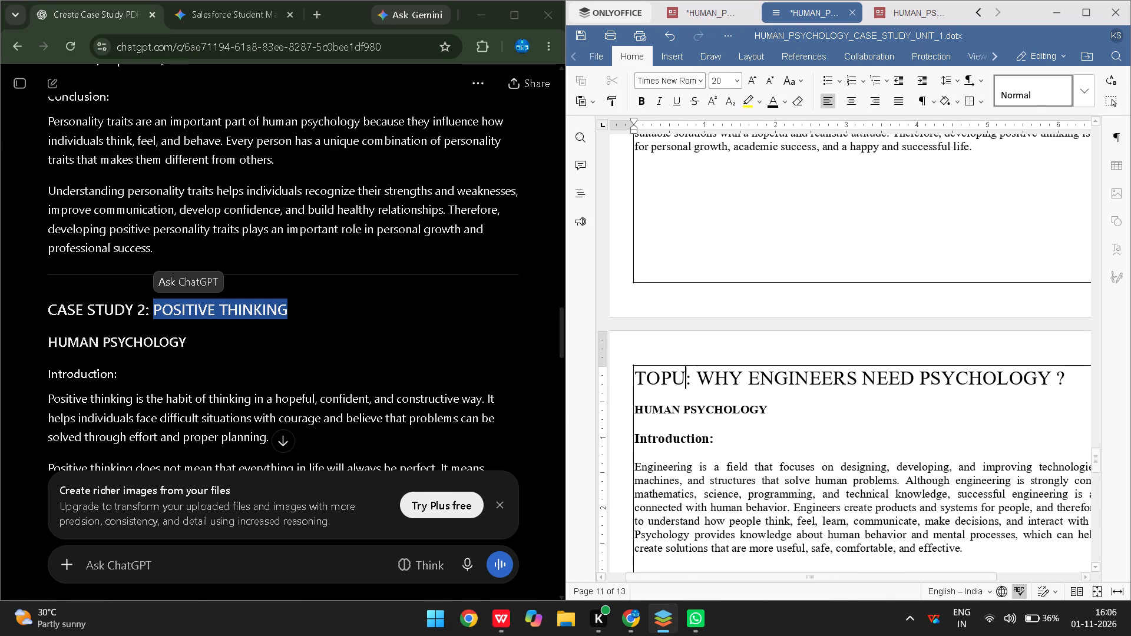
key("shift+BackSpace")
type("IC")
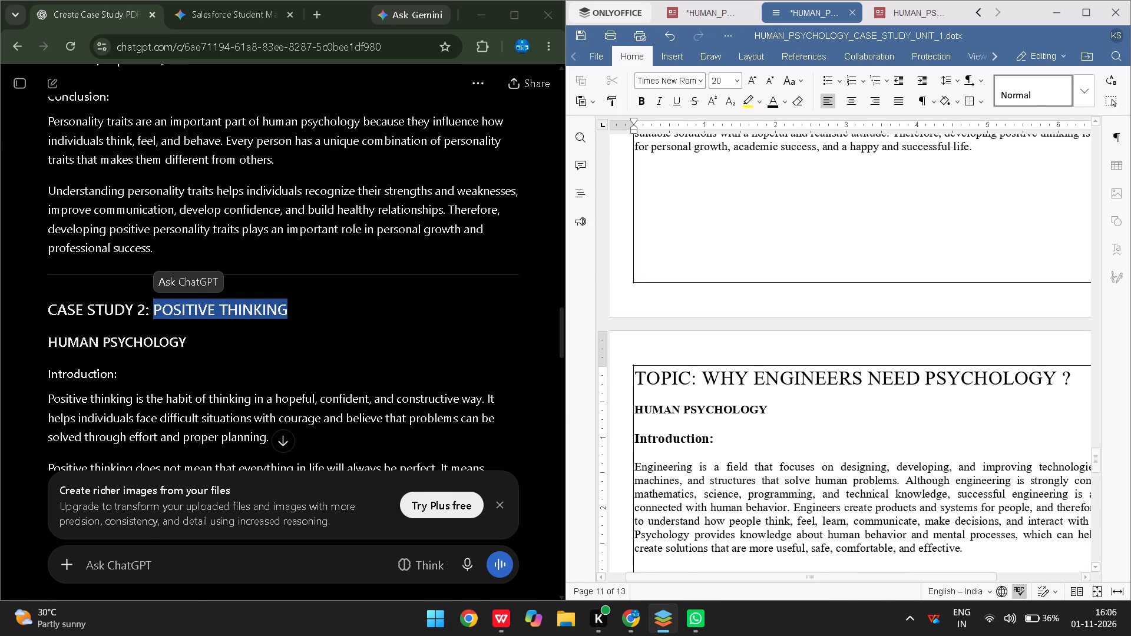
Insert two blank lines above the WHY ENGINEERS NEED PSYCHOLOGY topic line and indent the topic line by two spaces.
key("Left")
key("Left")
key("Left")
key("Left")
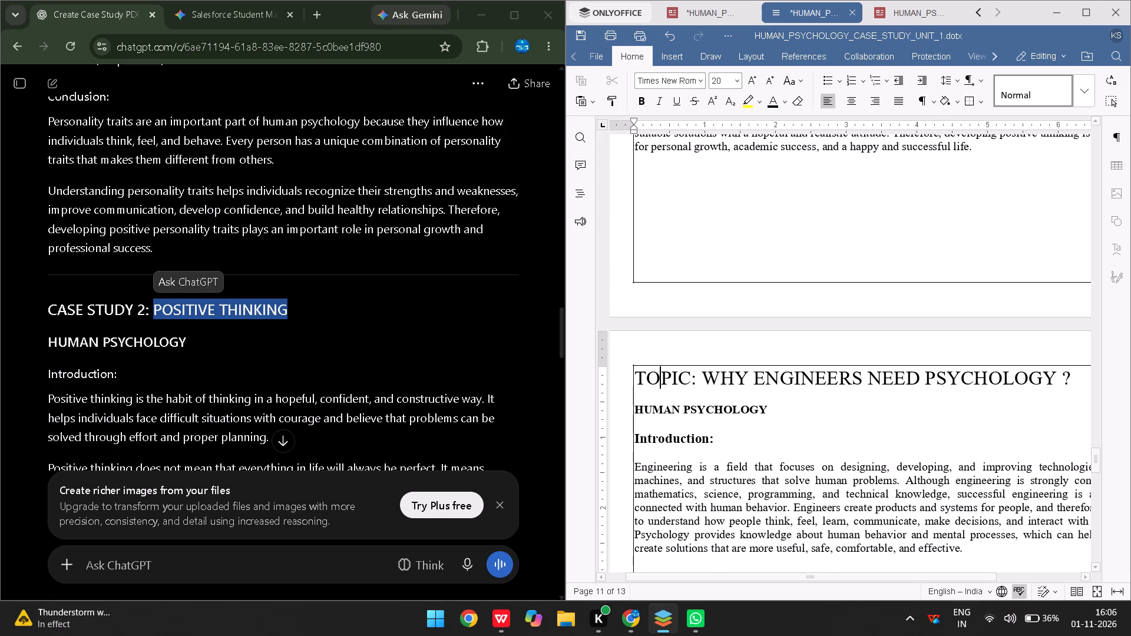
key("Left")
key("Return")
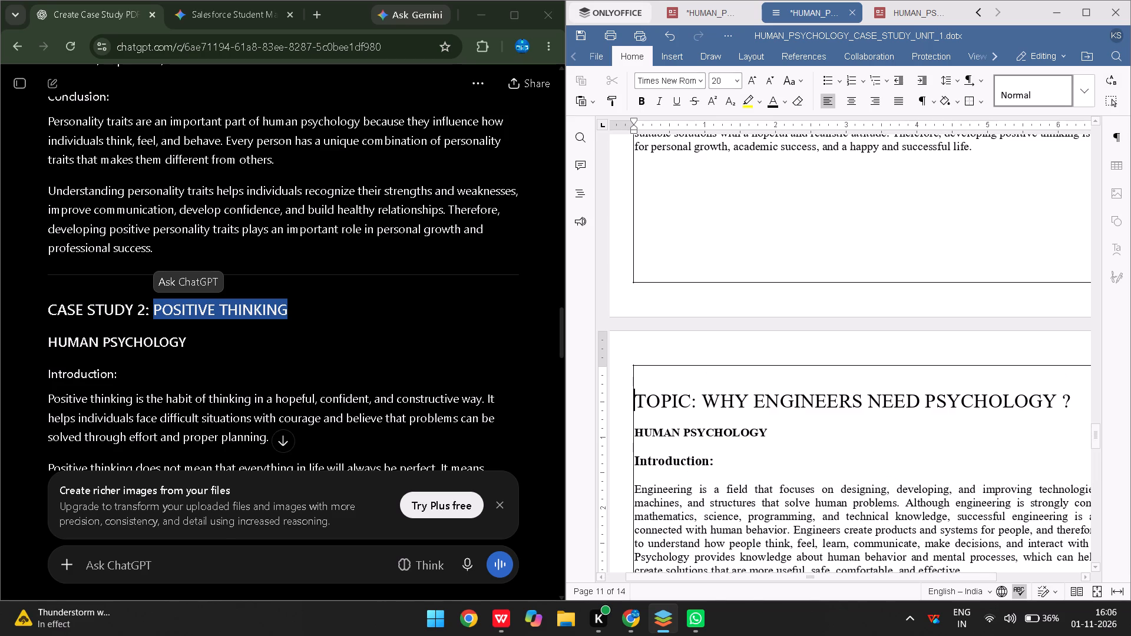
key("Return")
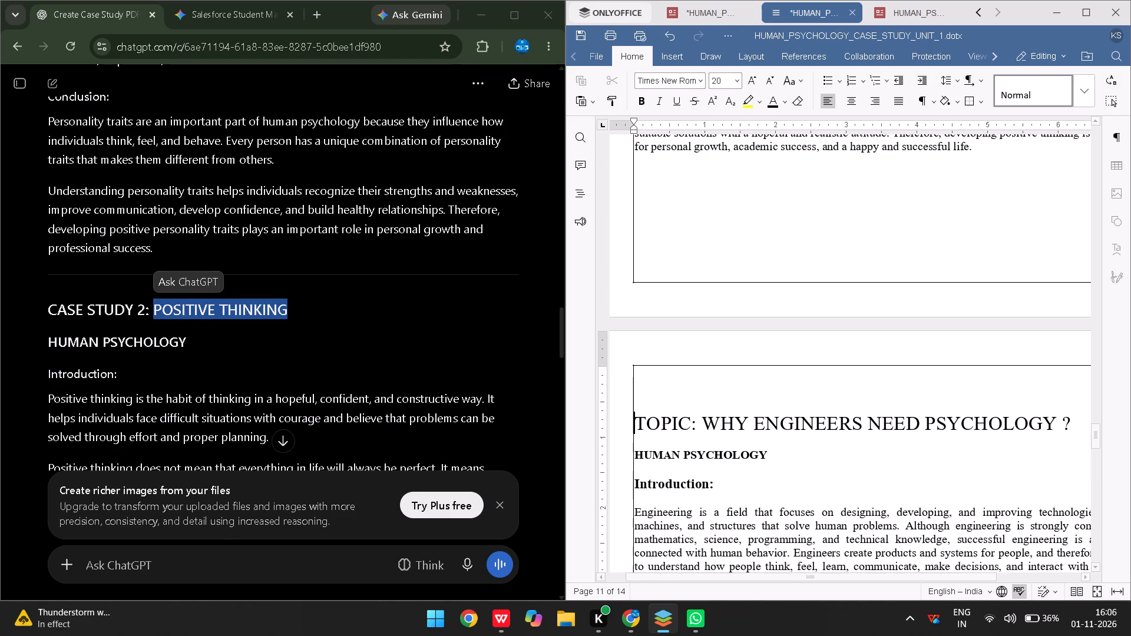
key("space")
key("space")
Add the line "UNIT 5 :" directly above the topic line, indented by two spaces to align with it.
key("Up")
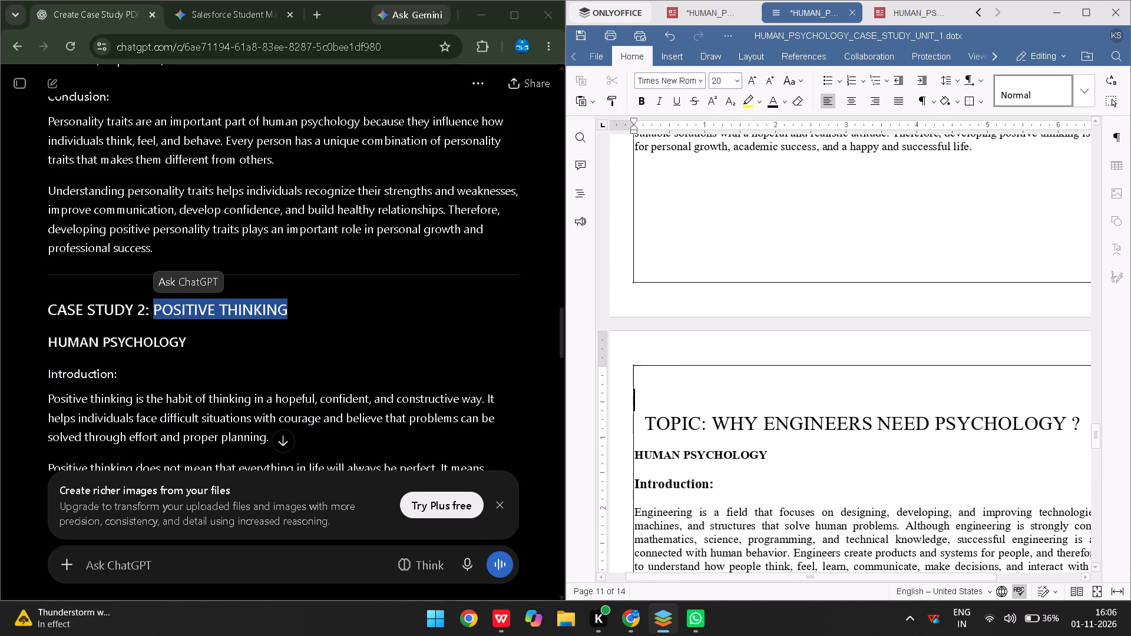
key("space")
type("UNIT")
key("space")
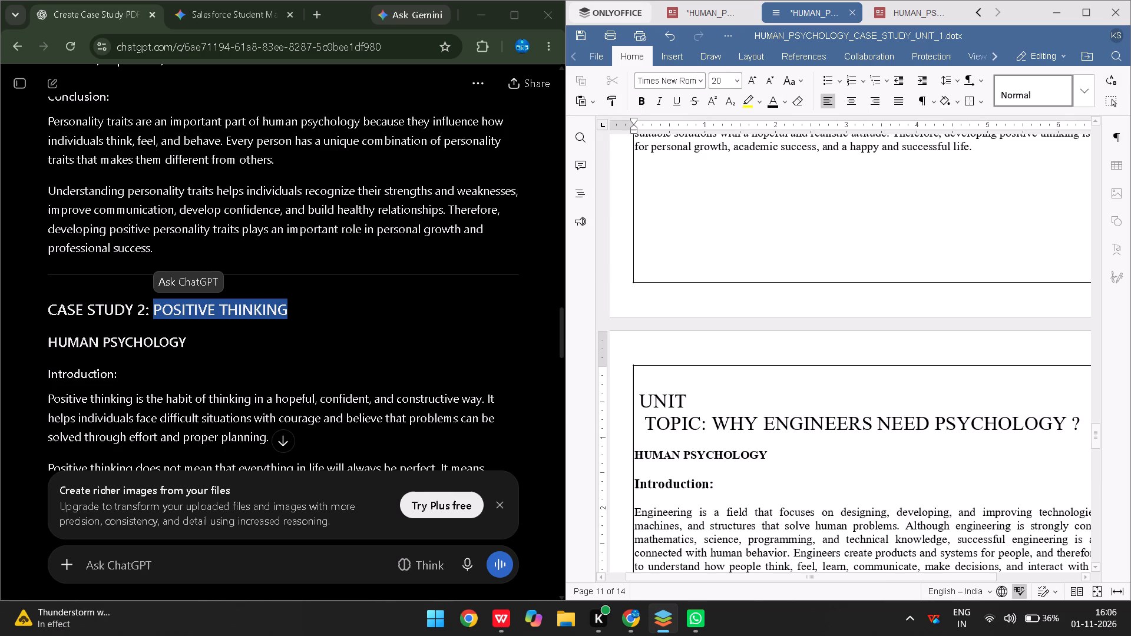
type("5 :")
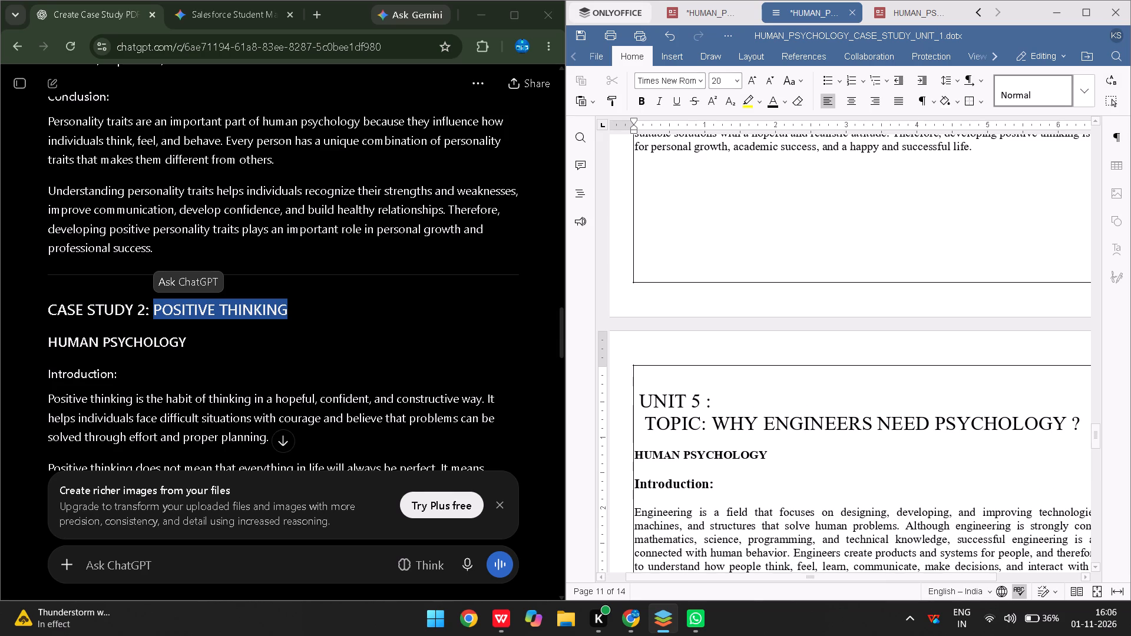
key("Left")
key("Left")
key("Left")
key("Left")
key("Left")
key("Left")
key("Left")
key("Left")
key("space")
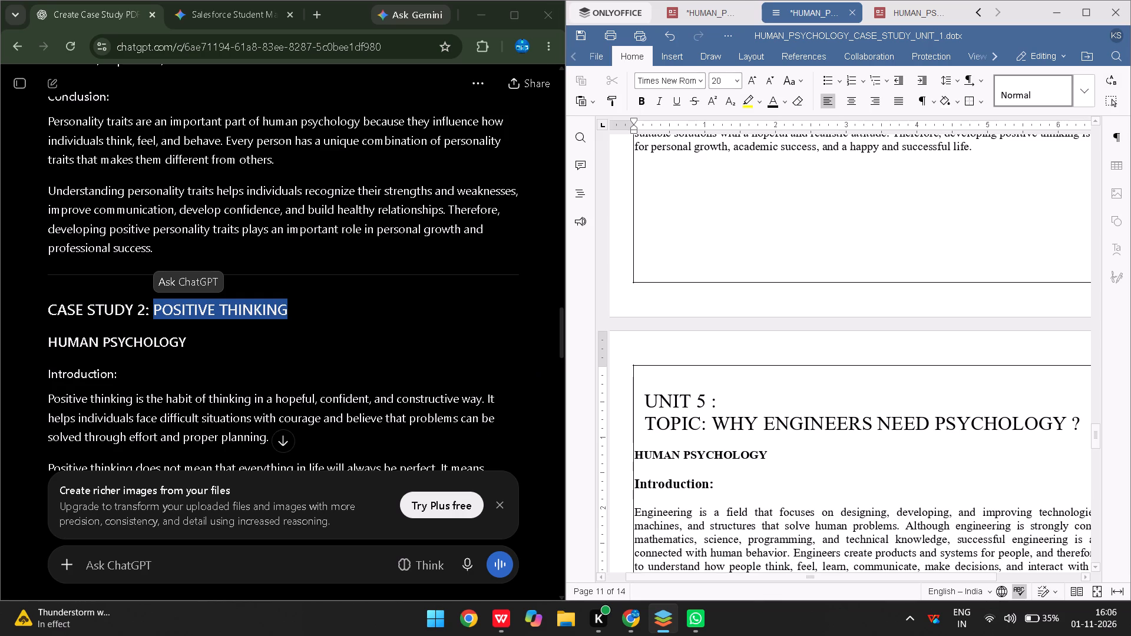